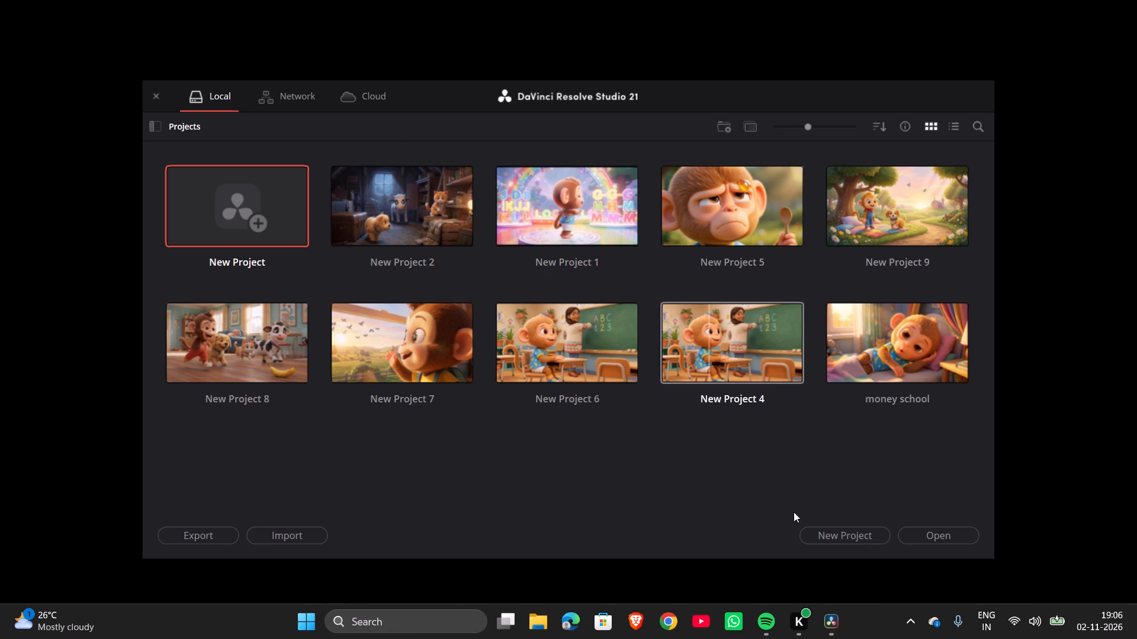
Start creating a new project in the local project library.
{"action": "left_click", "coordinate": [816, 537]}
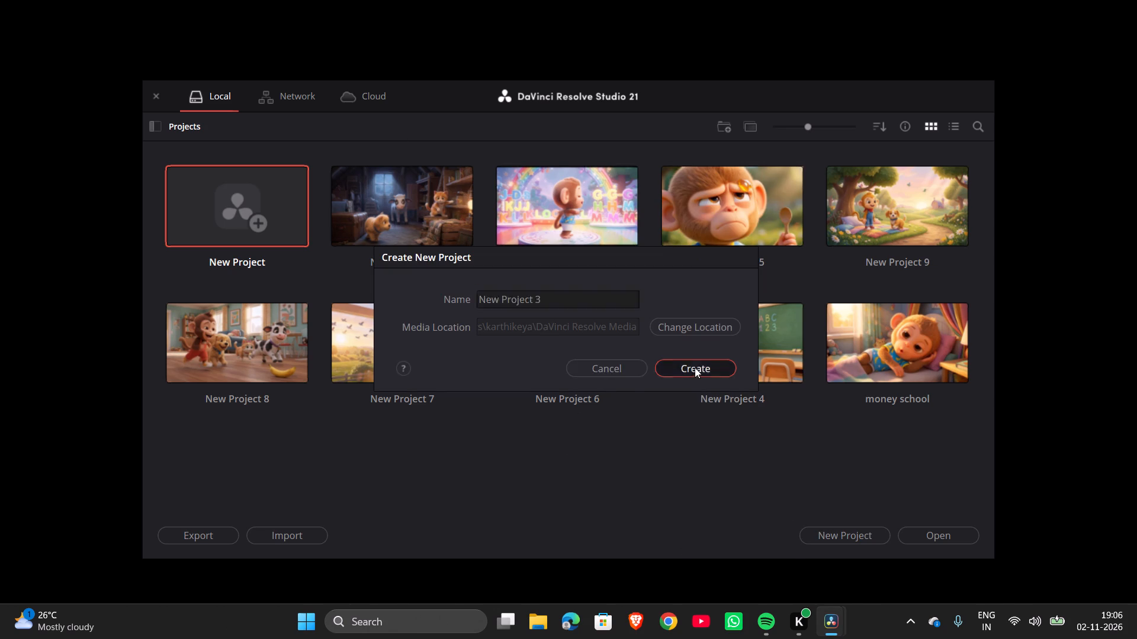
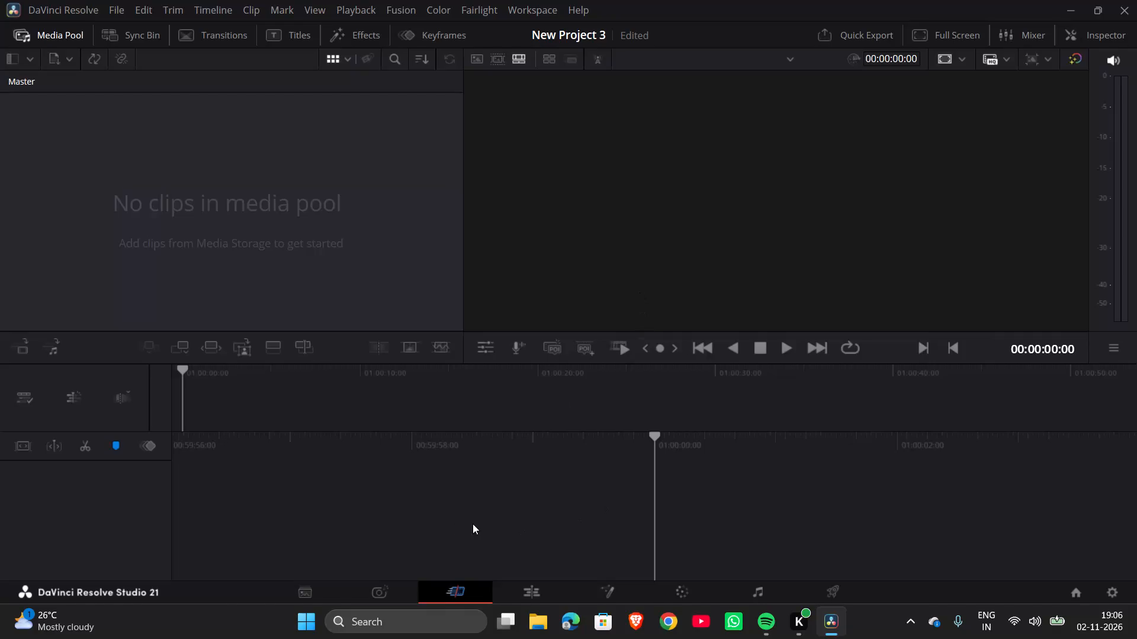
Import the numbered MP4 videos 5 to 100 and the four gwr_video_mvp videos from Downloads into the media pool.
{"action": "left_click", "coordinate": [336, 583]}
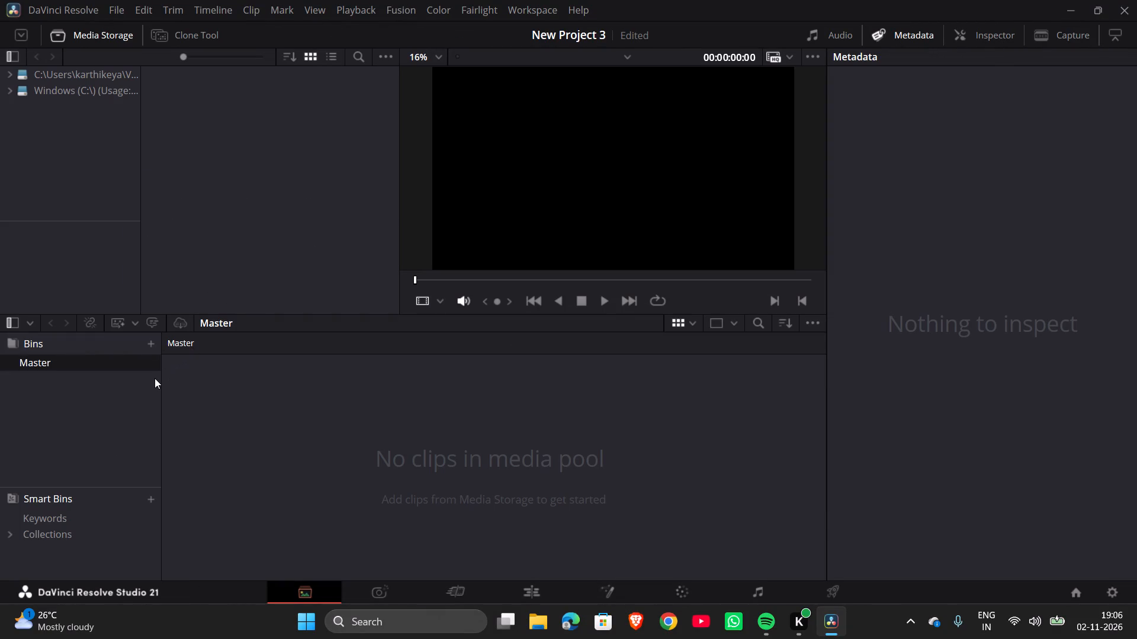
{"action": "key", "text": "ctrl+i"}
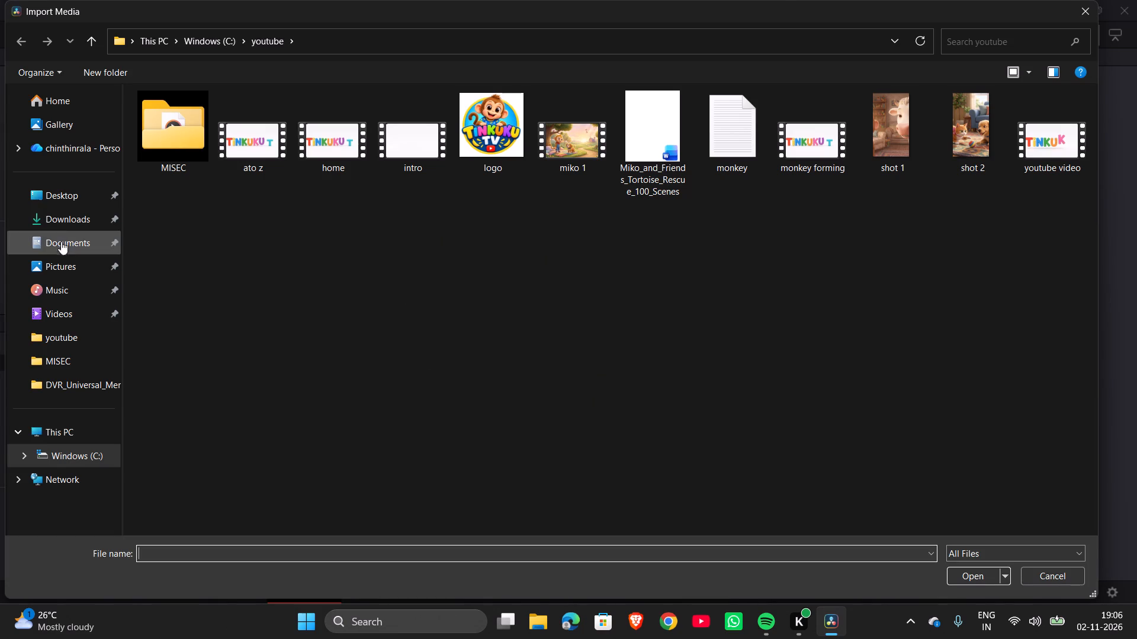
{"action": "left_click", "coordinate": [81, 229]}
{"action": "scroll", "coordinate": [538, 271], "scroll_direction": "down", "scroll_amount": 5}
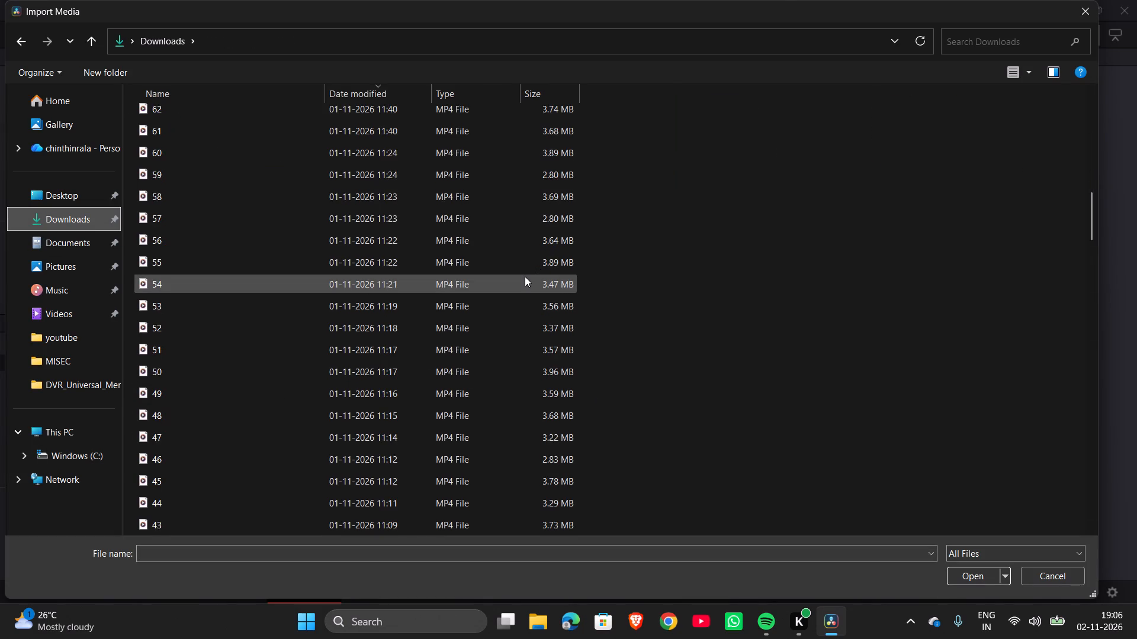
{"action": "scroll", "coordinate": [525, 276], "scroll_direction": "down", "scroll_amount": 6}
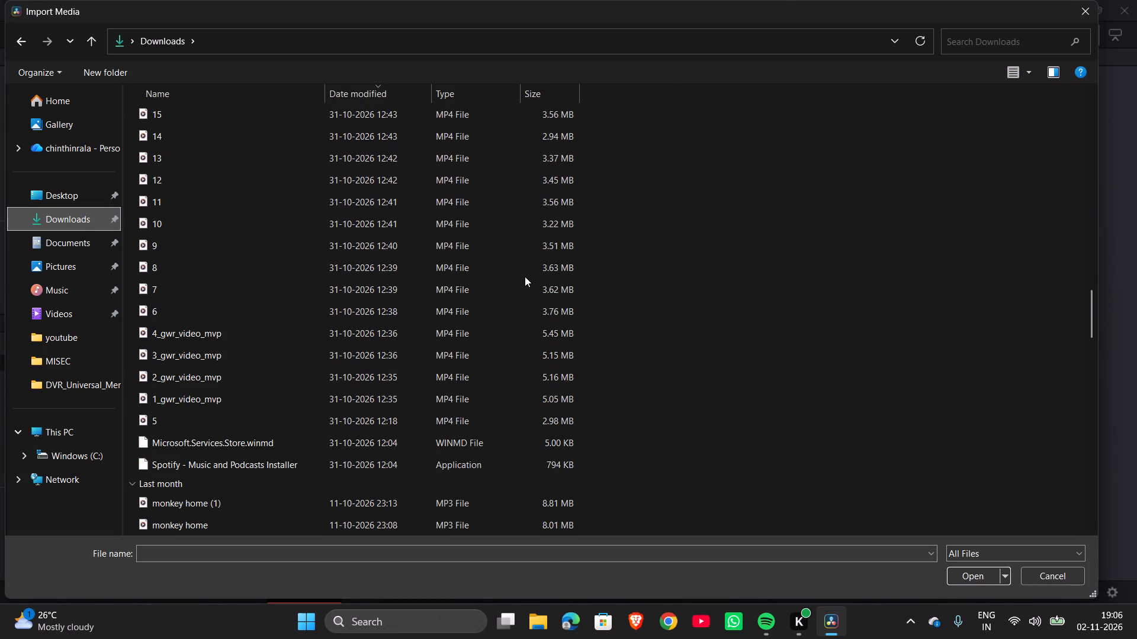
{"action": "left_click_drag", "start_coordinate": [618, 421], "coordinate": [410, 250]}
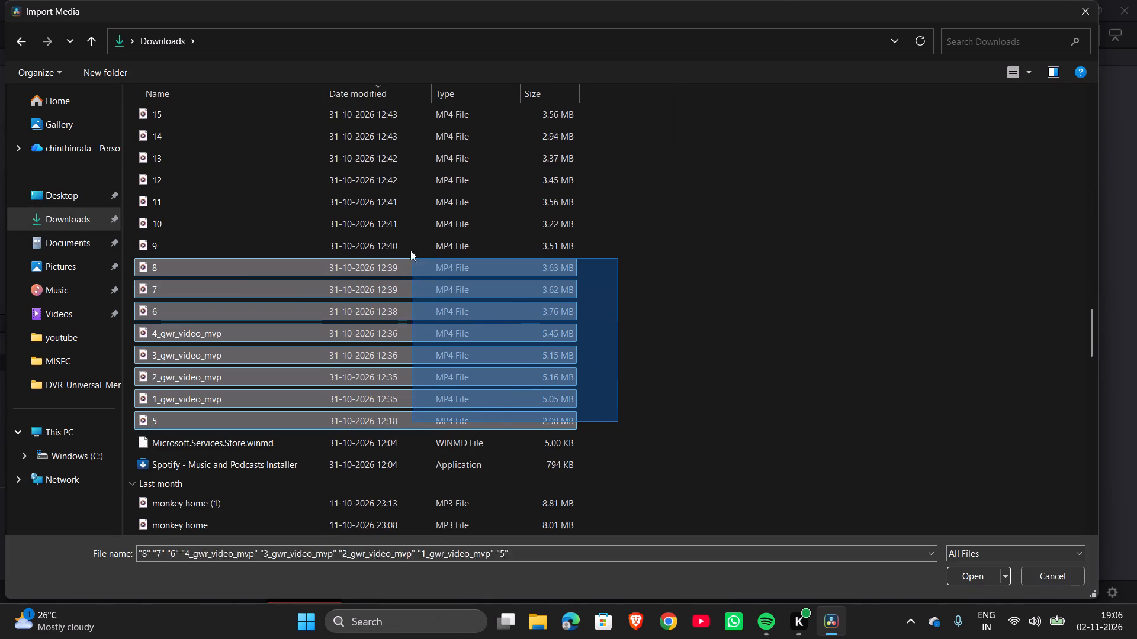
{"action": "left_click_drag", "start_coordinate": [410, 250], "coordinate": [386, 79]}
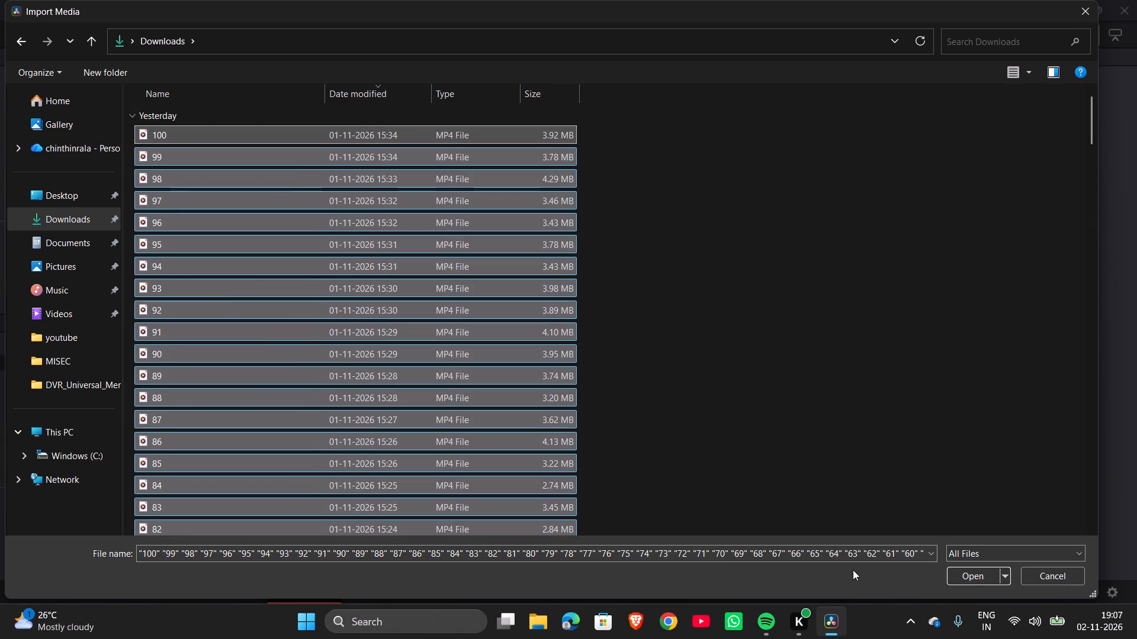
{"action": "left_click", "coordinate": [959, 570]}
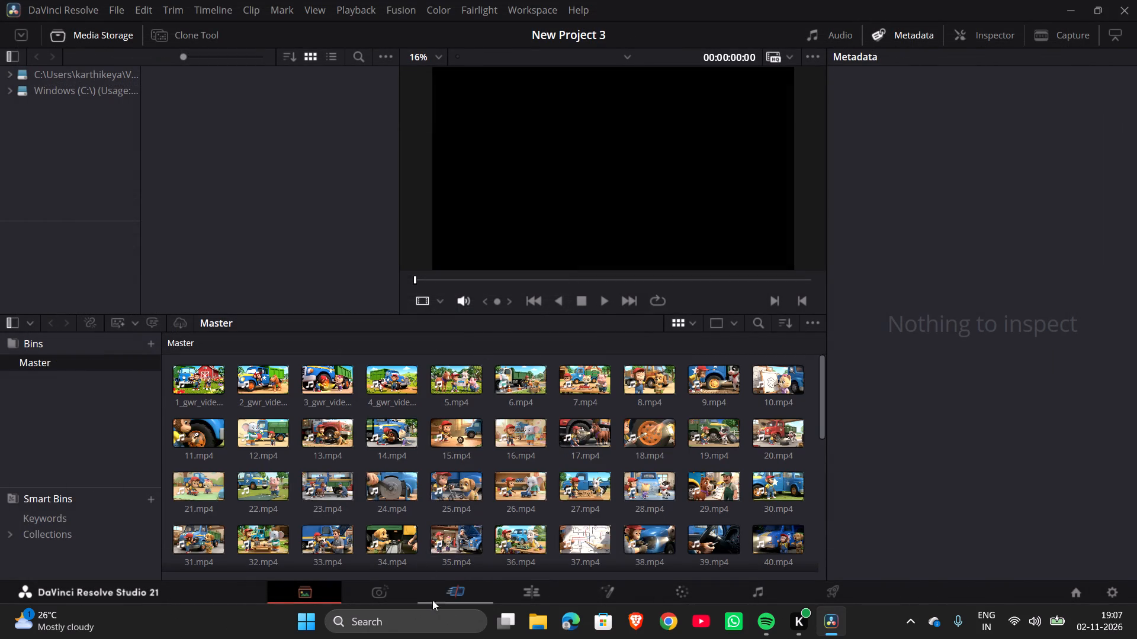
For cut editing, search the media pool for 1 and place the 1_gwr_video_mvp clip on a new timeline.
{"action": "left_click", "coordinate": [462, 600]}
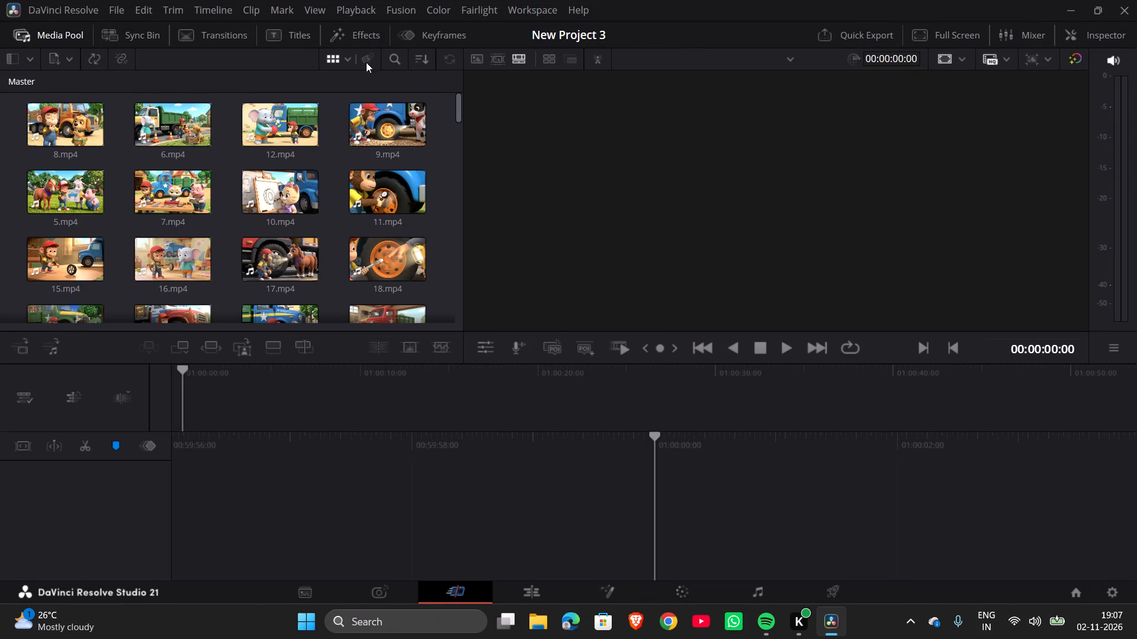
{"action": "left_click", "coordinate": [410, 61]}
{"action": "left_click", "coordinate": [402, 64]}
{"action": "left_click", "coordinate": [390, 57]}
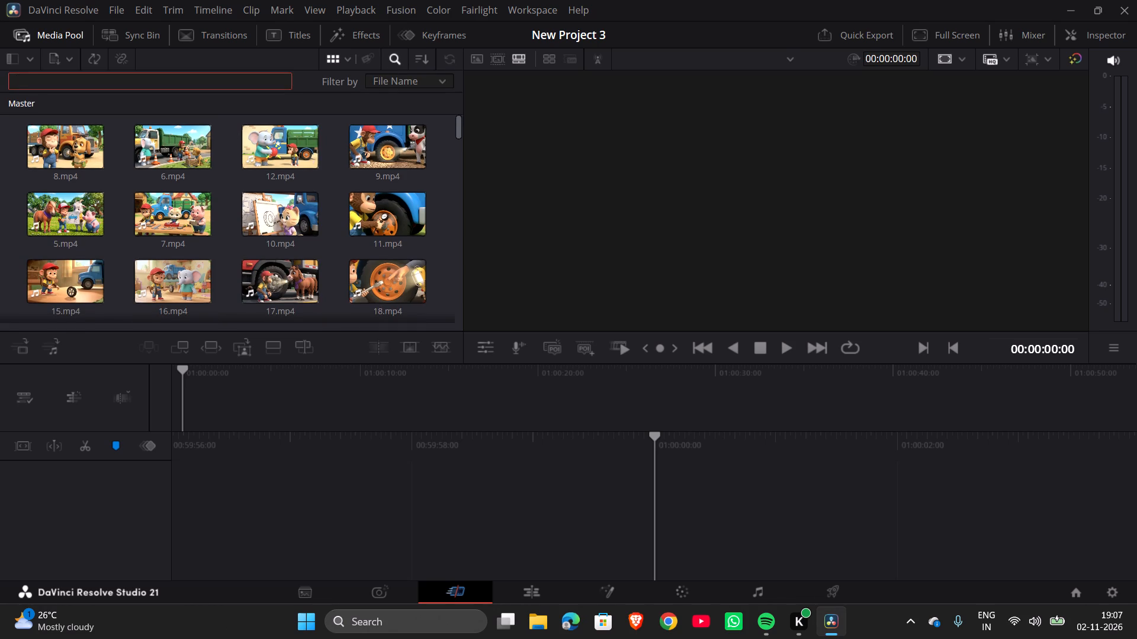
{"action": "key", "text": "1"}
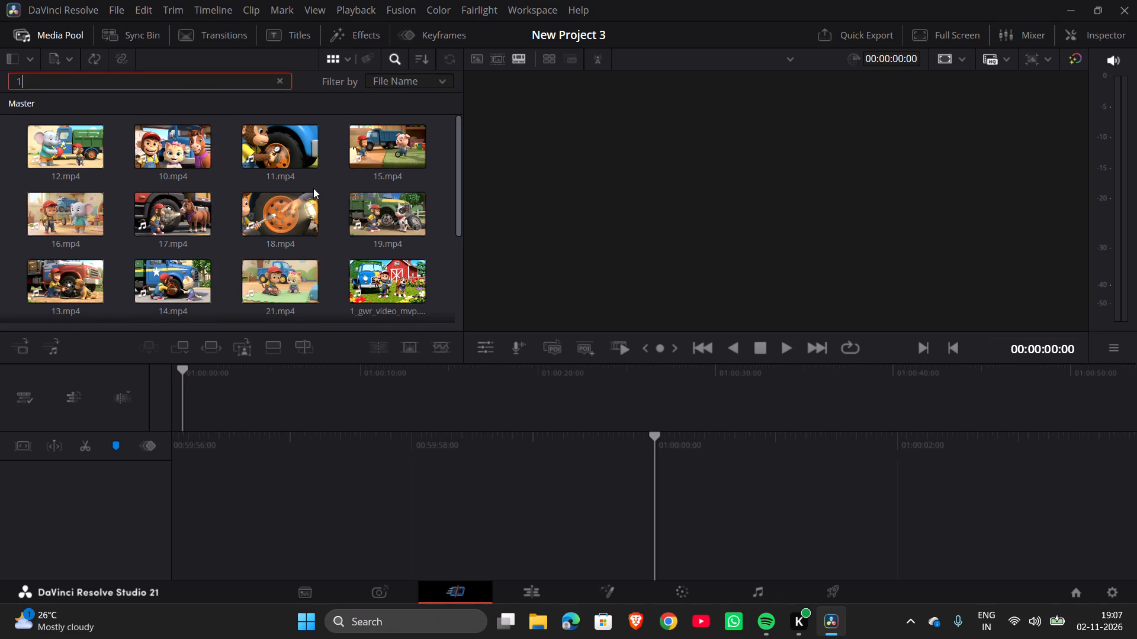
{"action": "key", "text": "Return"}
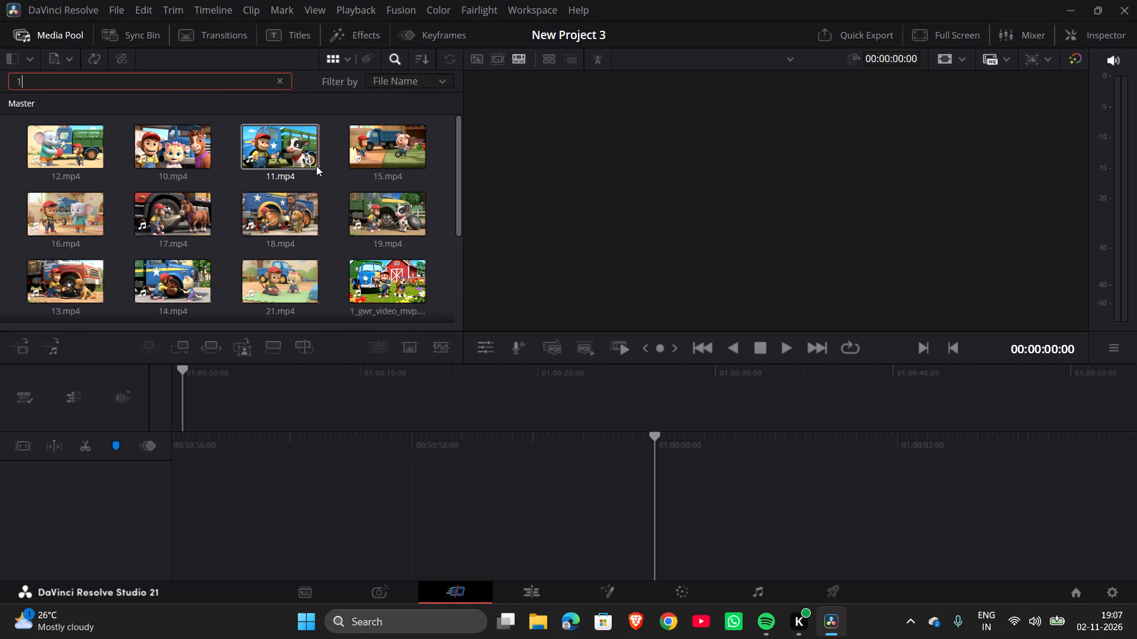
{"action": "scroll", "coordinate": [317, 179], "scroll_direction": "down", "scroll_amount": 2}
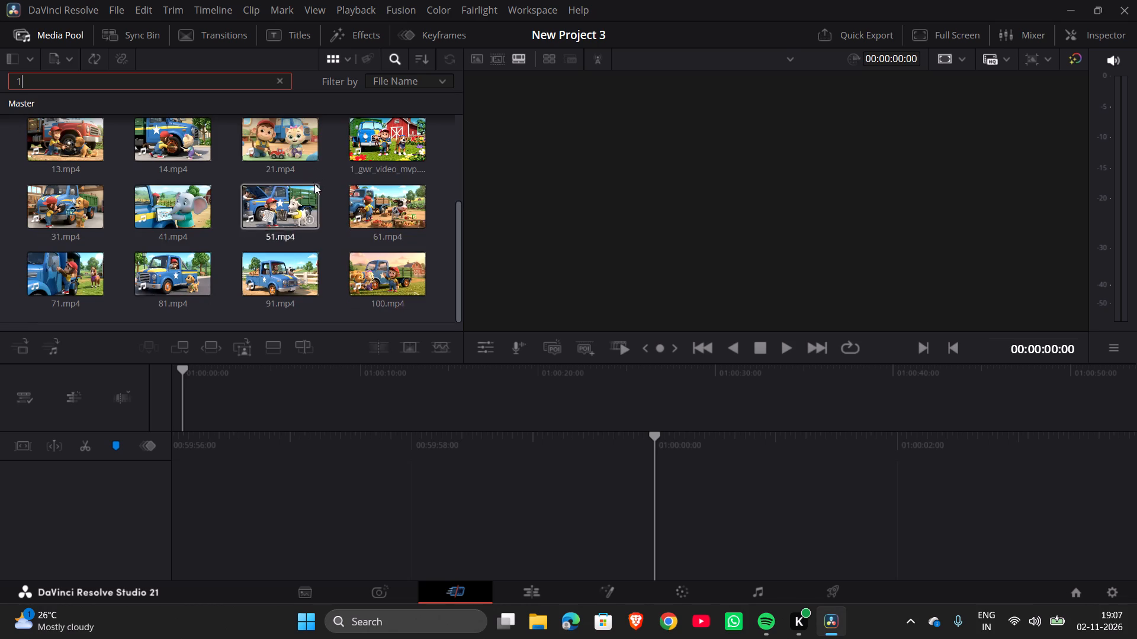
{"action": "left_click_drag", "start_coordinate": [384, 146], "coordinate": [554, 538]}
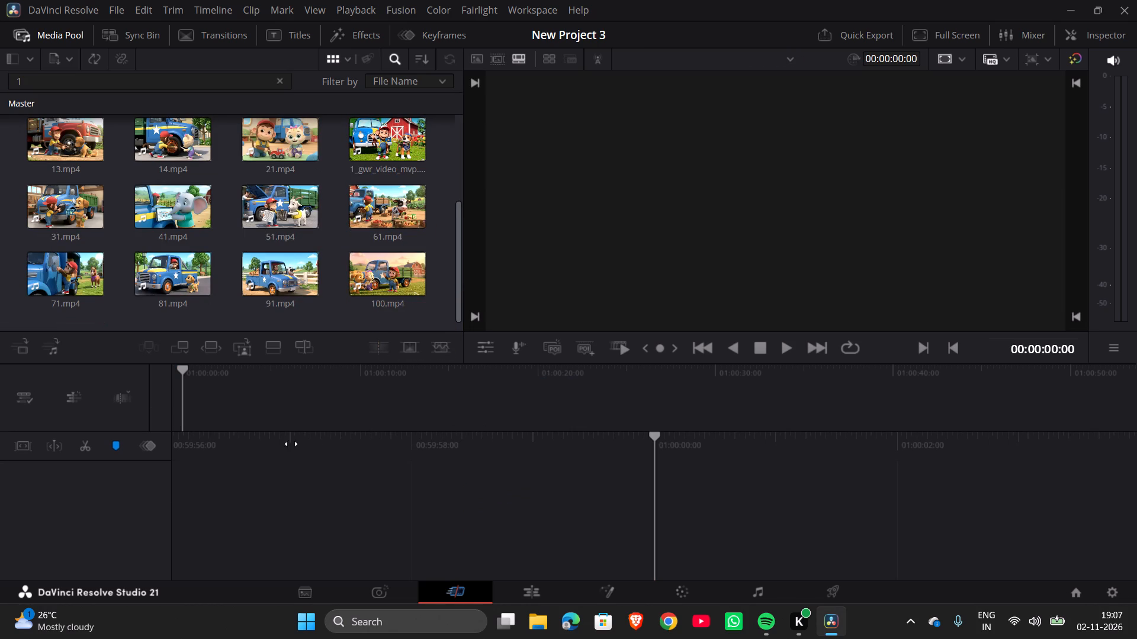
{"action": "left_click_drag", "start_coordinate": [383, 143], "coordinate": [229, 390]}
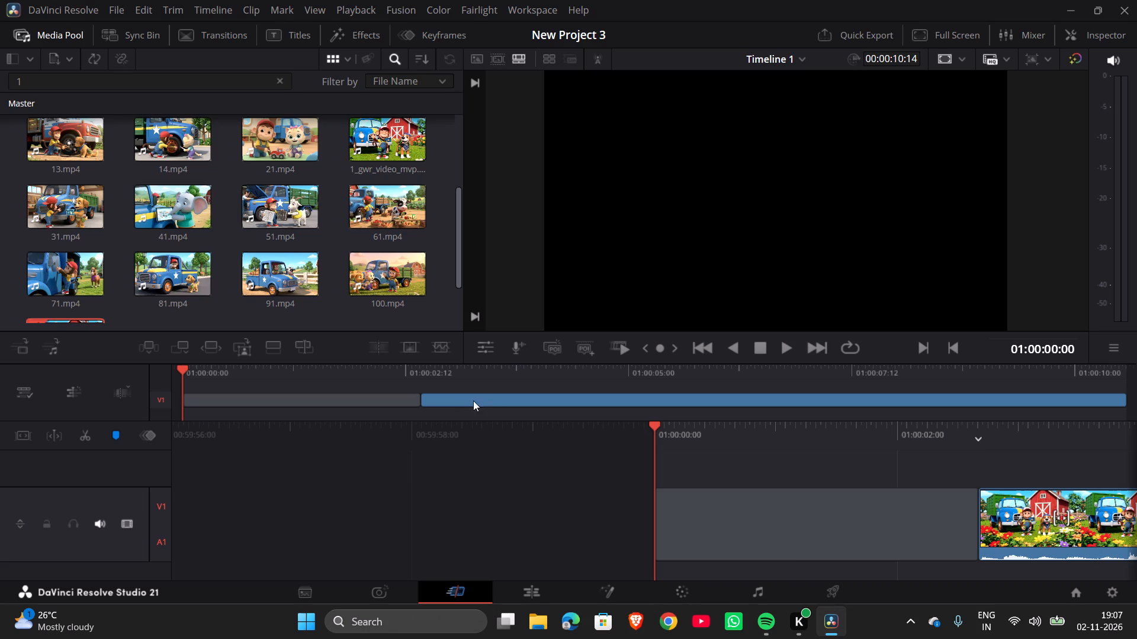
Delete the empty gap before the first clip so it starts at 01:00:00:00.
{"action": "left_click", "coordinate": [796, 549]}
{"action": "key", "text": "BackSpace"}
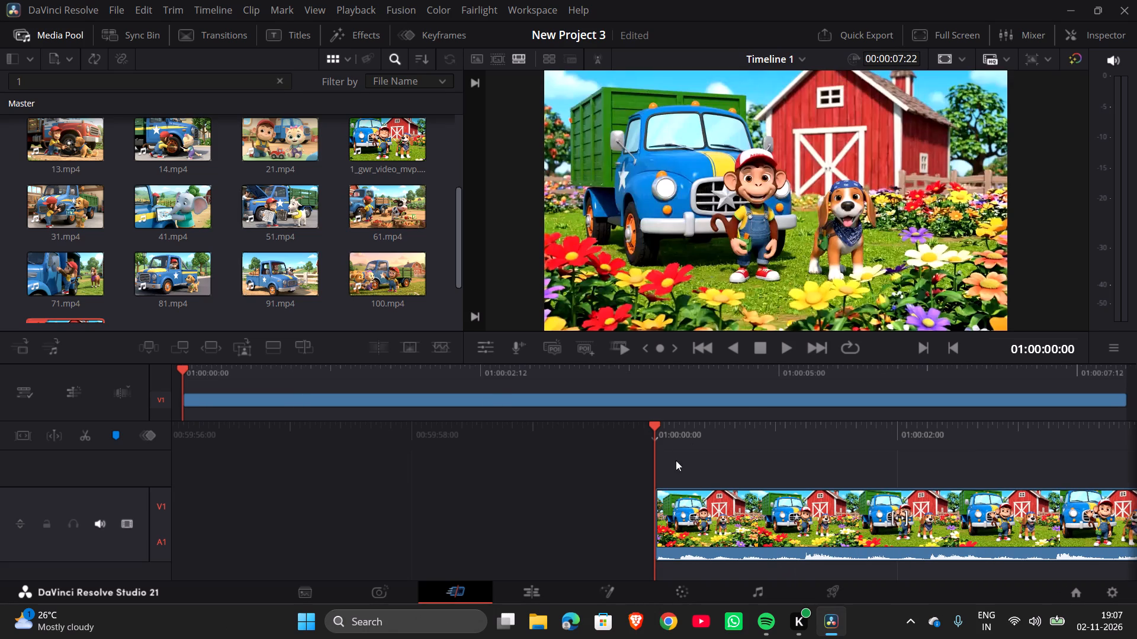
{"action": "left_click_drag", "start_coordinate": [783, 433], "coordinate": [783, 433]}
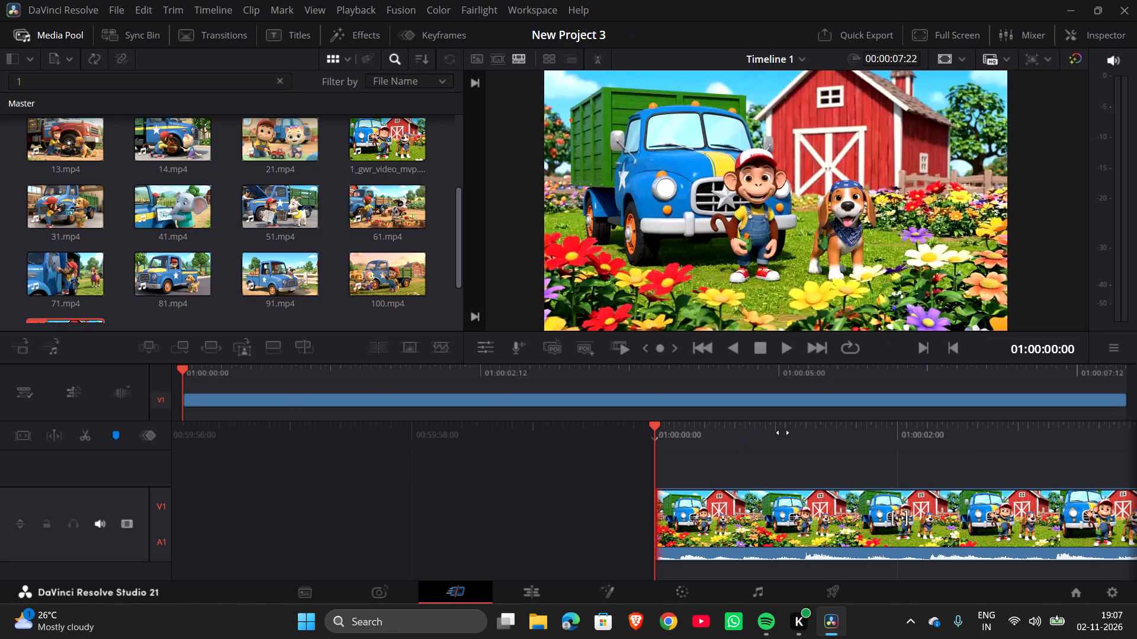
{"action": "left_click_drag", "start_coordinate": [783, 433], "coordinate": [1011, 486]}
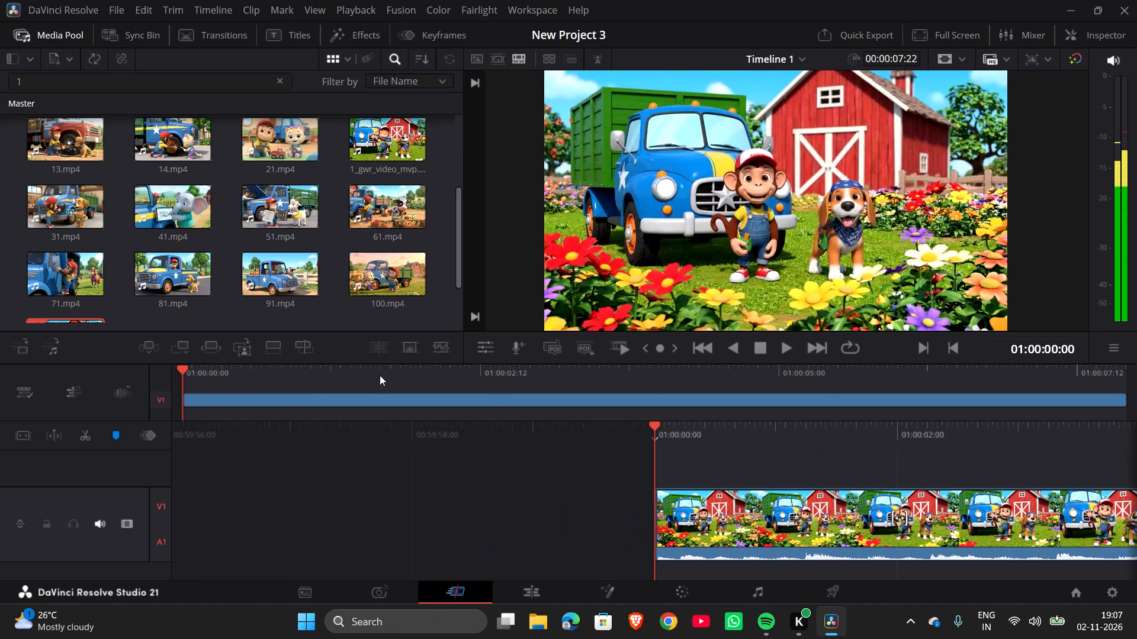
Search the media pool for 2 and append the 2_gwr_video_mvp clip directly after the first clip on the timeline.
{"action": "left_click", "coordinate": [50, 88]}
{"action": "key", "text": "BackSpace"}
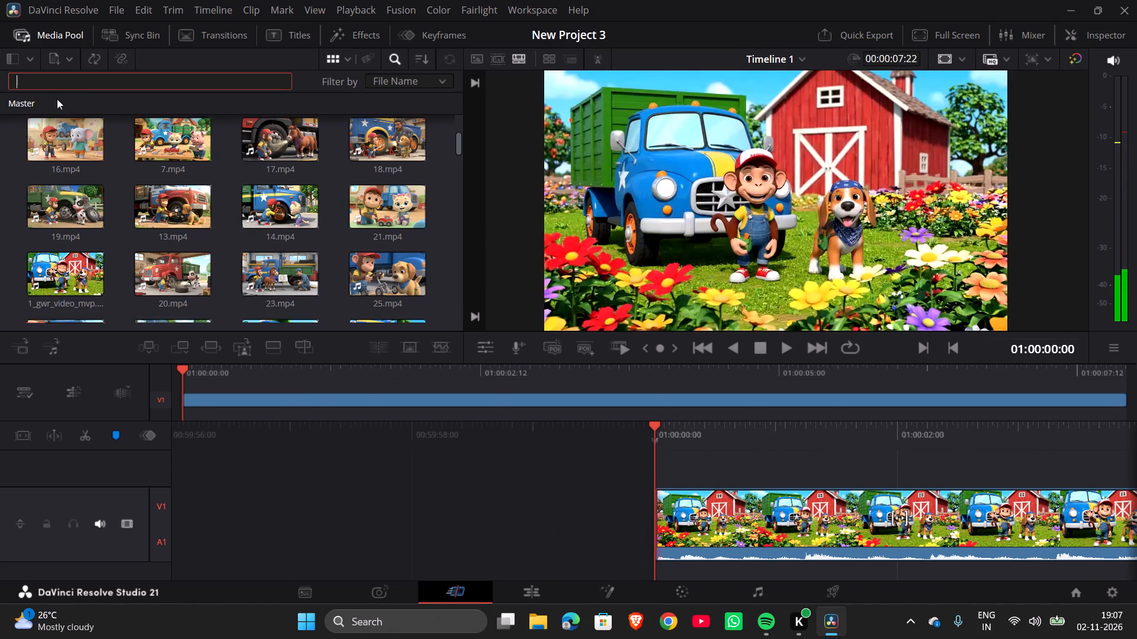
{"action": "key", "text": "2"}
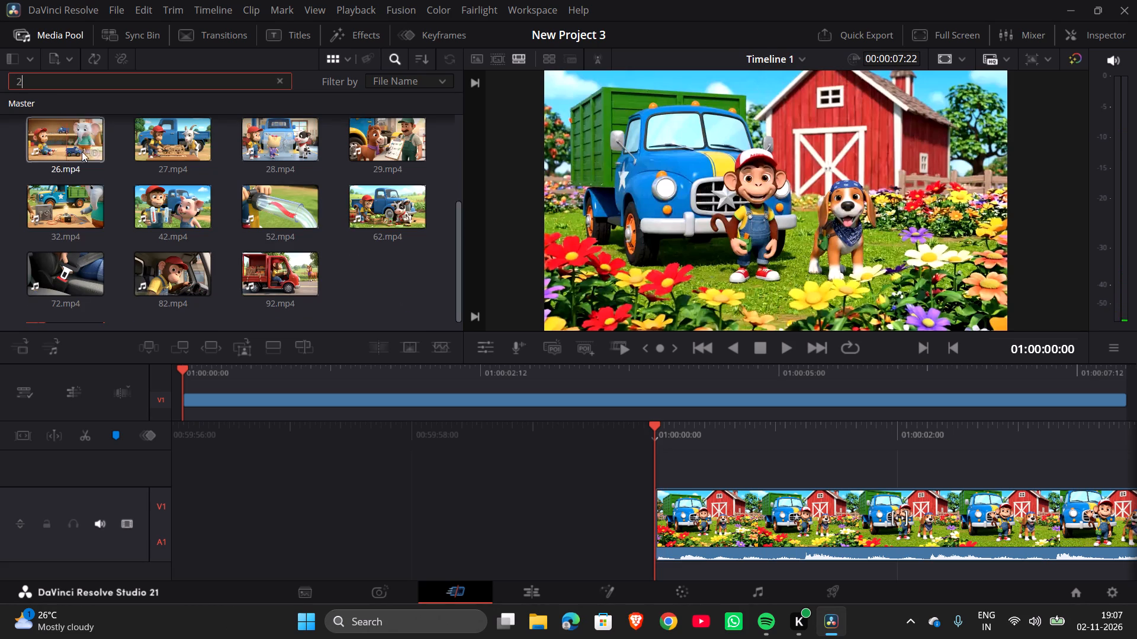
{"action": "scroll", "coordinate": [240, 215], "scroll_direction": "down", "scroll_amount": 1}
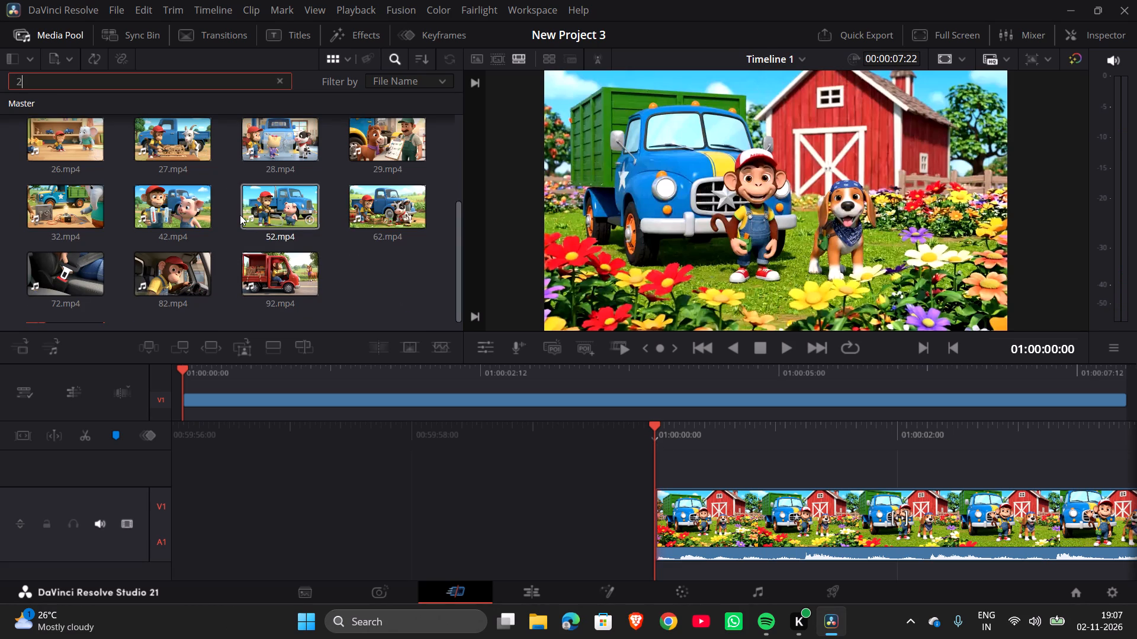
{"action": "scroll", "coordinate": [259, 220], "scroll_direction": "down", "scroll_amount": 3}
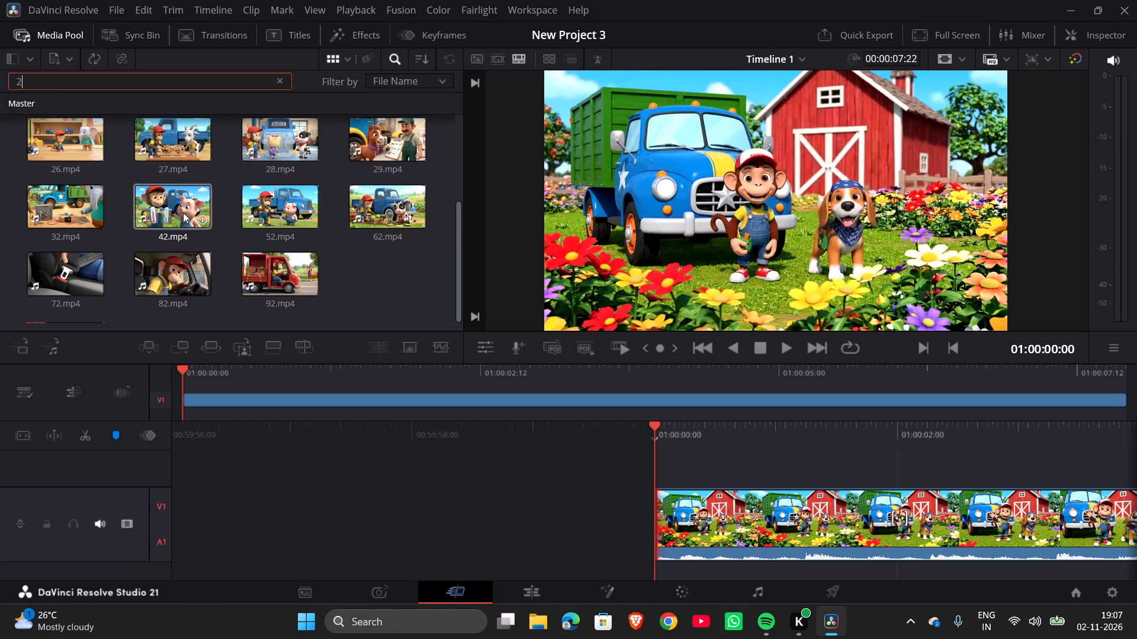
{"action": "scroll", "coordinate": [409, 256], "scroll_direction": "down", "scroll_amount": 4}
{"action": "scroll", "coordinate": [379, 255], "scroll_direction": "up", "scroll_amount": 4}
{"action": "scroll", "coordinate": [376, 254], "scroll_direction": "down", "scroll_amount": 1}
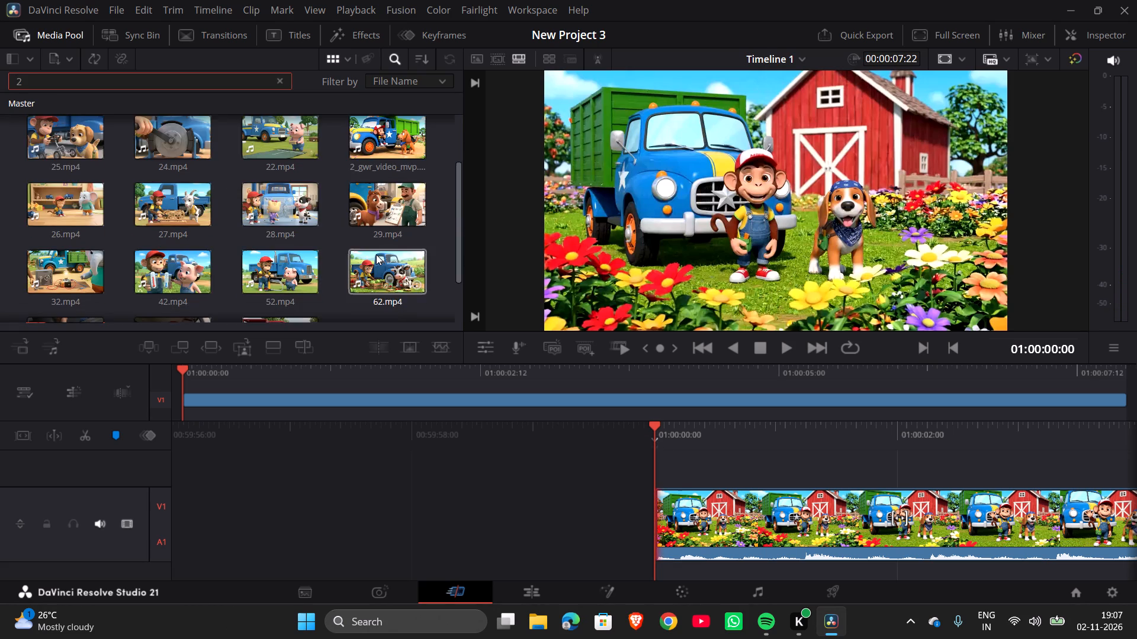
{"action": "scroll", "coordinate": [376, 254], "scroll_direction": "down", "scroll_amount": 3}
{"action": "scroll", "coordinate": [376, 254], "scroll_direction": "up", "scroll_amount": 4}
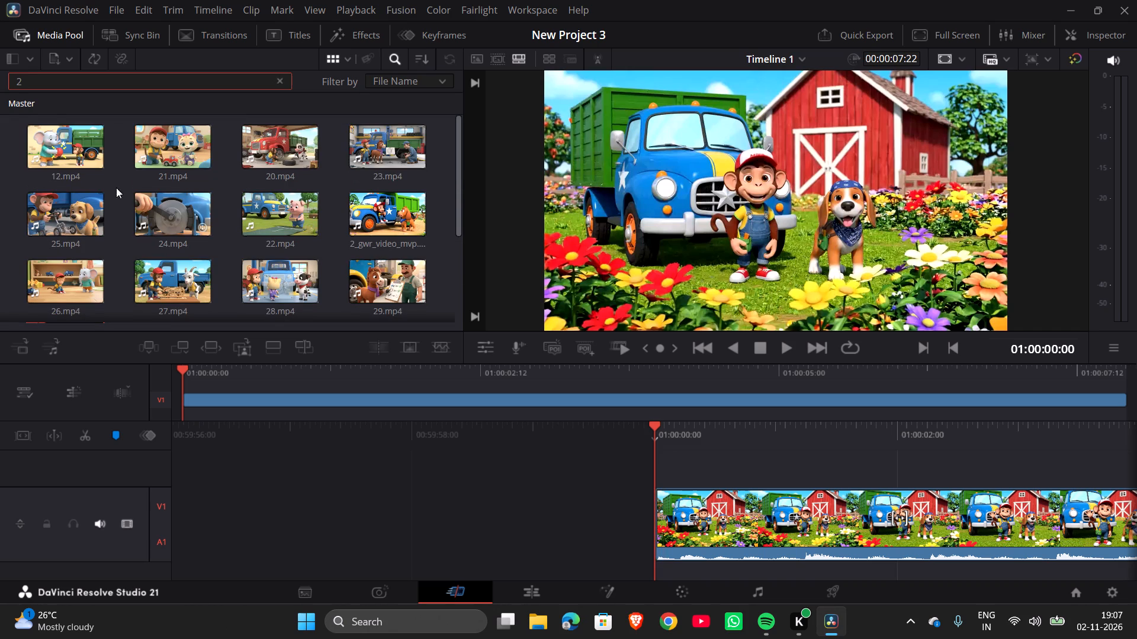
{"action": "left_click", "coordinate": [387, 233]}
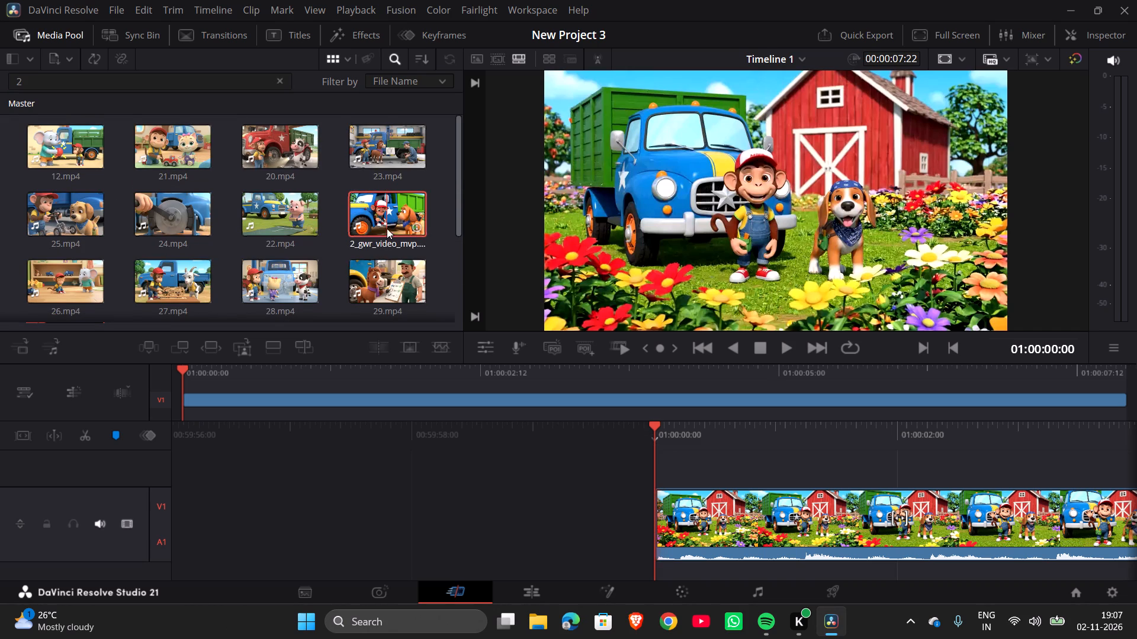
{"action": "left_click_drag", "start_coordinate": [368, 212], "coordinate": [1020, 388]}
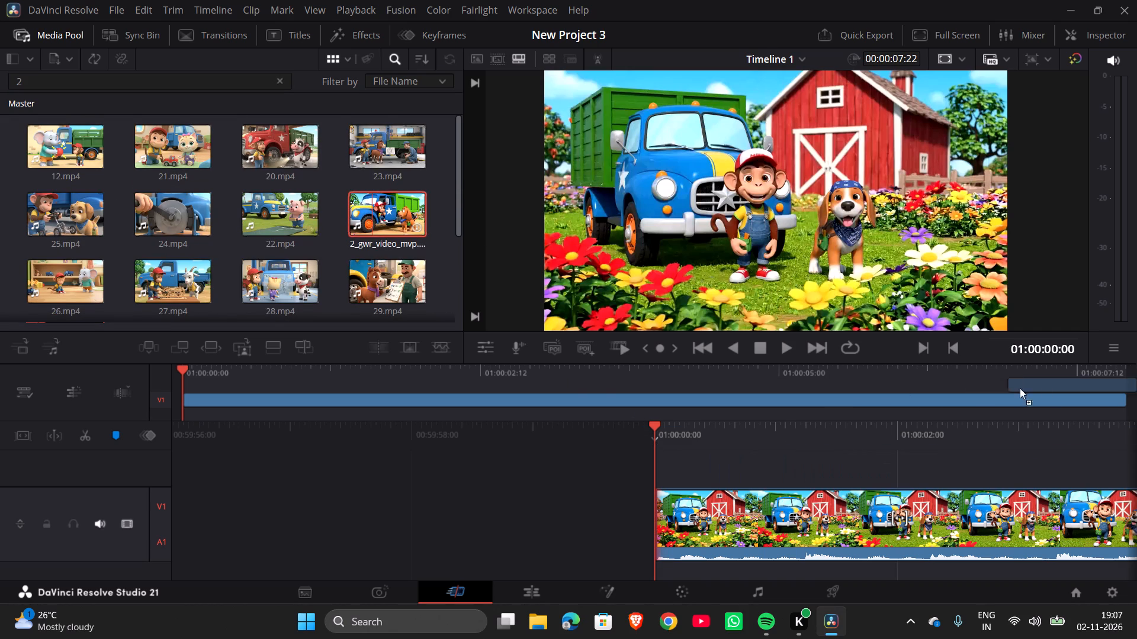
{"action": "left_click_drag", "start_coordinate": [1020, 388], "coordinate": [1130, 398]}
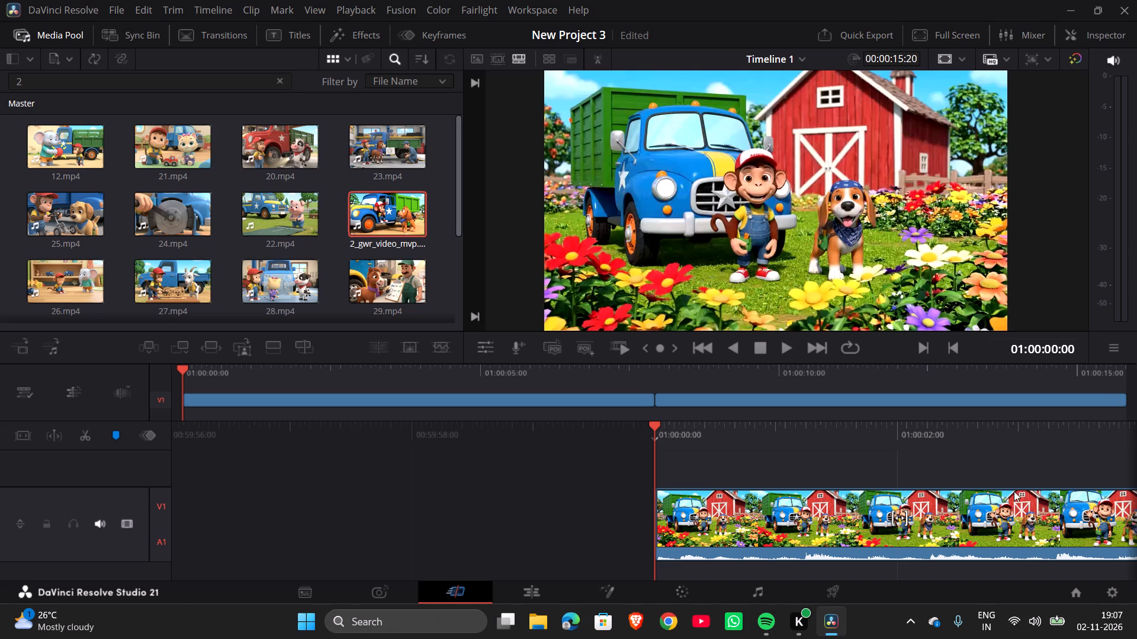
Go to the end of the timeline and add the 2_gwr_video_mvp clip again at 01:00:15:20.
{"action": "left_click_drag", "start_coordinate": [932, 447], "coordinate": [89, 456]}
{"action": "left_click_drag", "start_coordinate": [835, 438], "coordinate": [679, 453]}
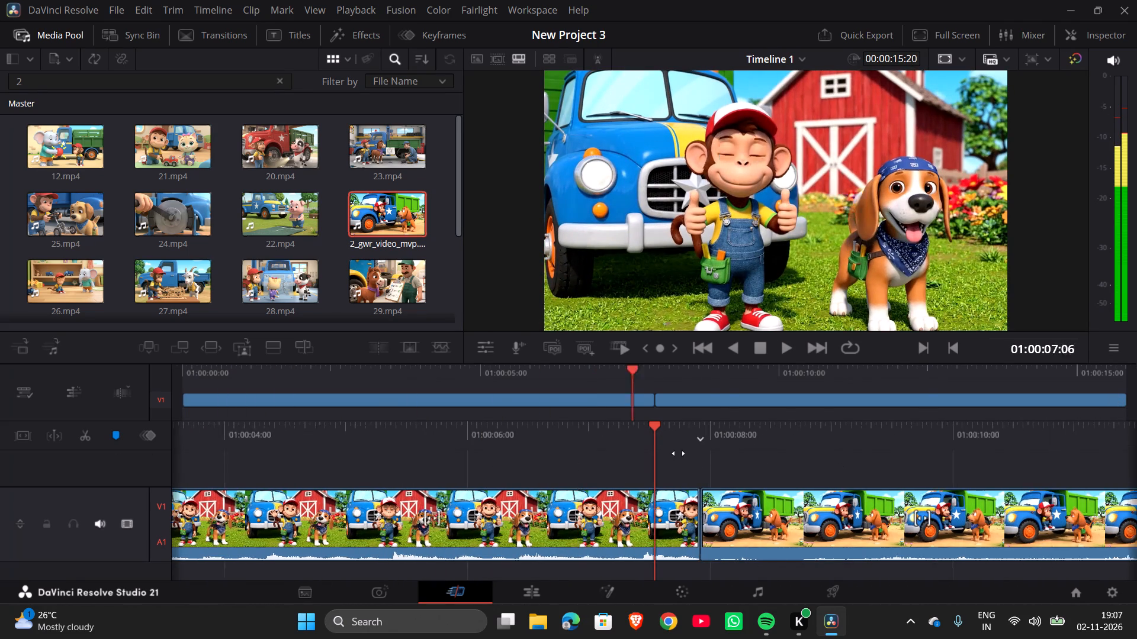
{"action": "left_click_drag", "start_coordinate": [679, 453], "coordinate": [162, 464]}
{"action": "left_click_drag", "start_coordinate": [922, 373], "coordinate": [927, 376]}
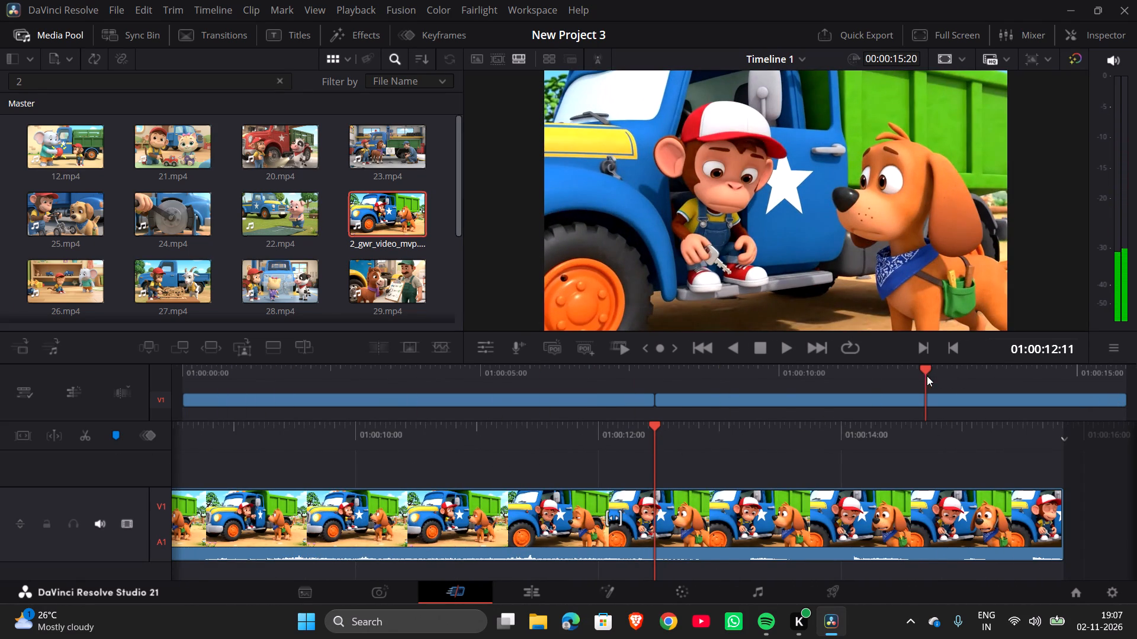
{"action": "left_click_drag", "start_coordinate": [927, 376], "coordinate": [1136, 414]}
{"action": "left_click_drag", "start_coordinate": [391, 212], "coordinate": [458, 277]}
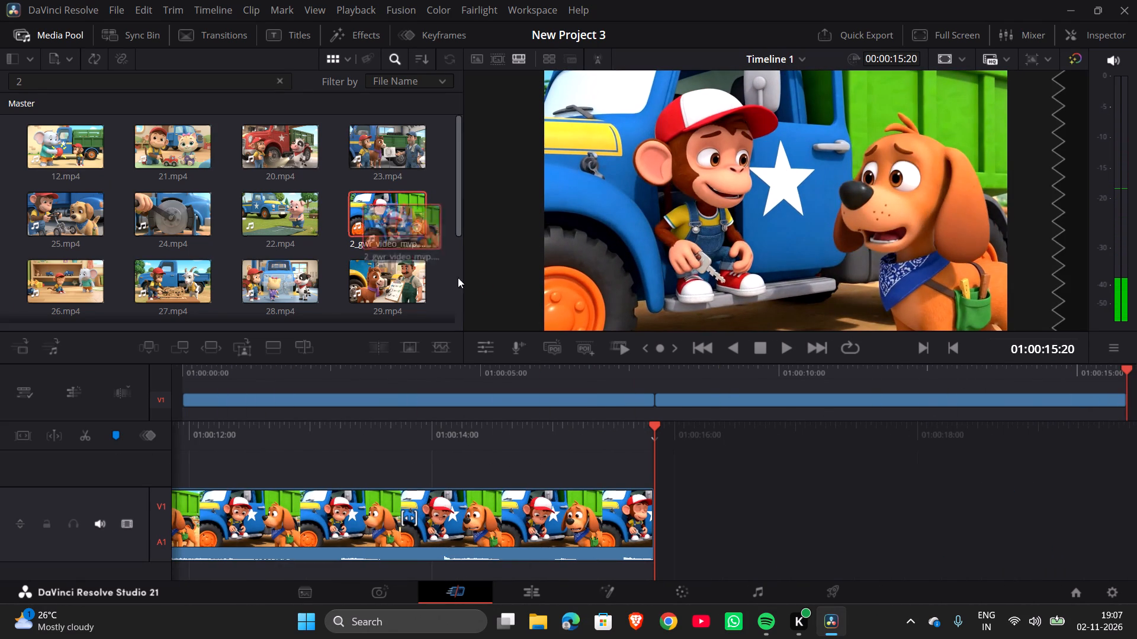
{"action": "left_click_drag", "start_coordinate": [458, 277], "coordinate": [657, 493]}
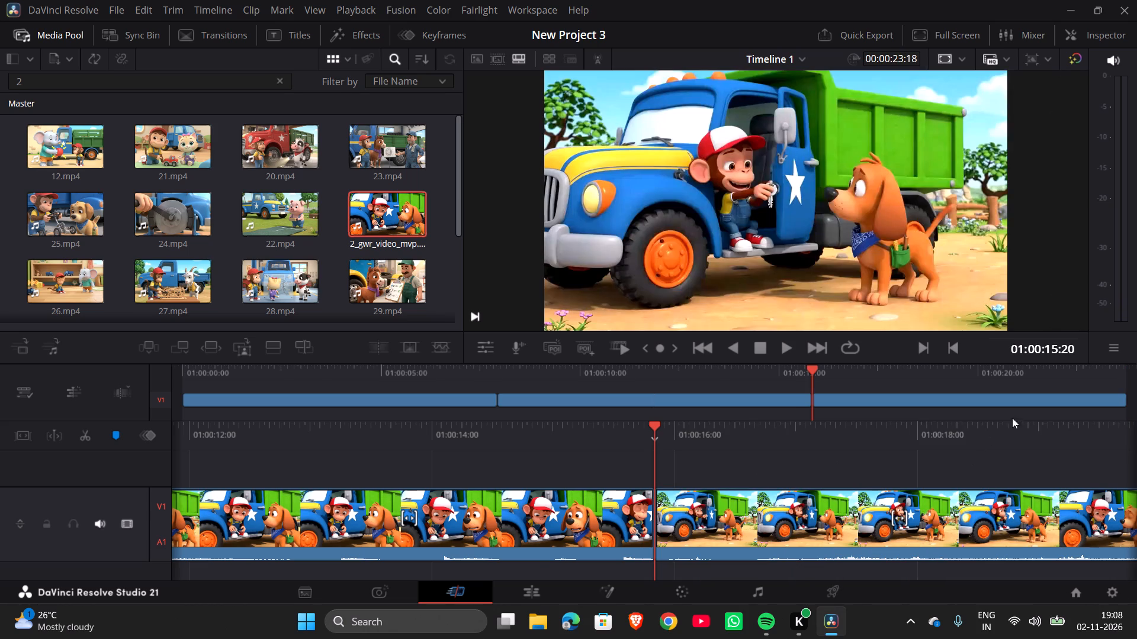
Search the media pool for 3 and append the 3_gwr_video_mvp clip at the end of the timeline.
{"action": "left_click_drag", "start_coordinate": [1115, 377], "coordinate": [1120, 377]}
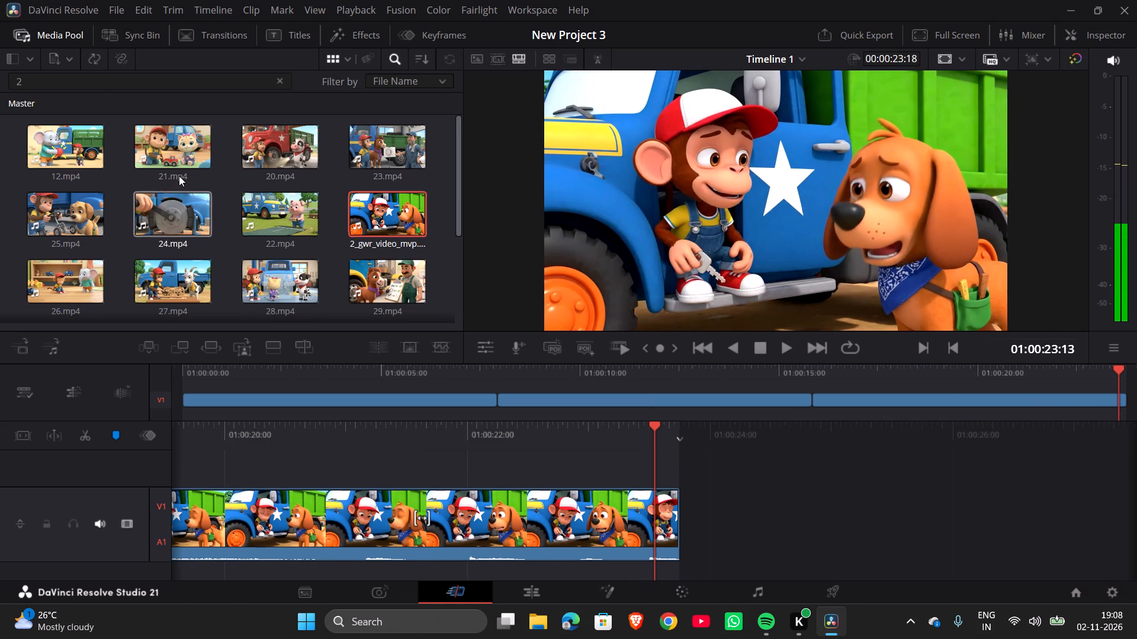
{"action": "left_click", "coordinate": [85, 75]}
{"action": "key", "text": "BackSpace"}
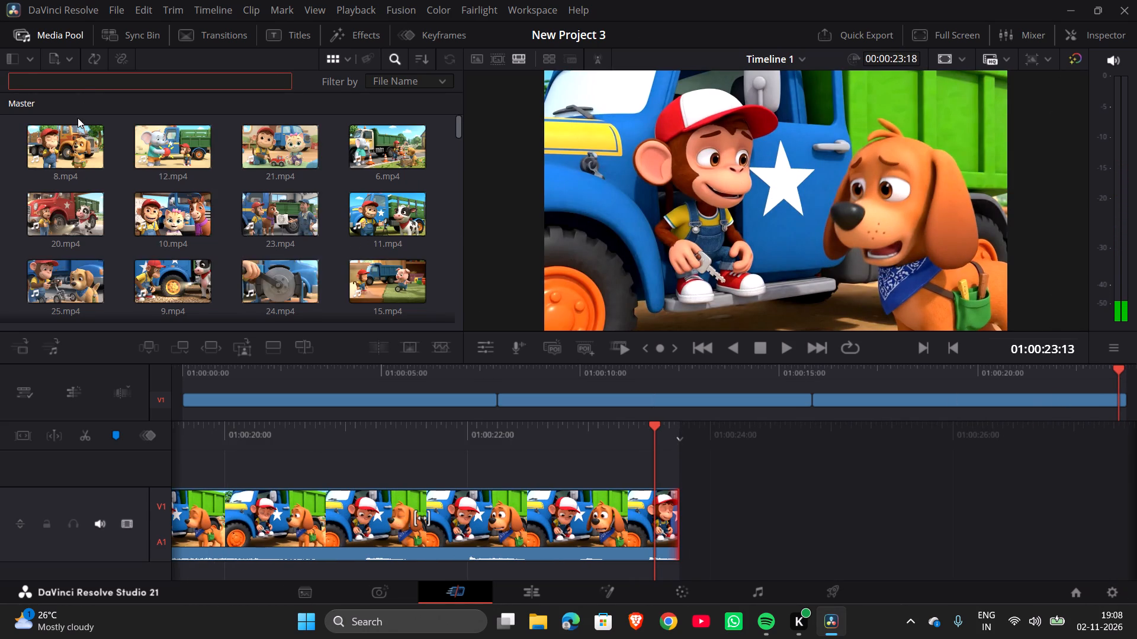
{"action": "key", "text": "3"}
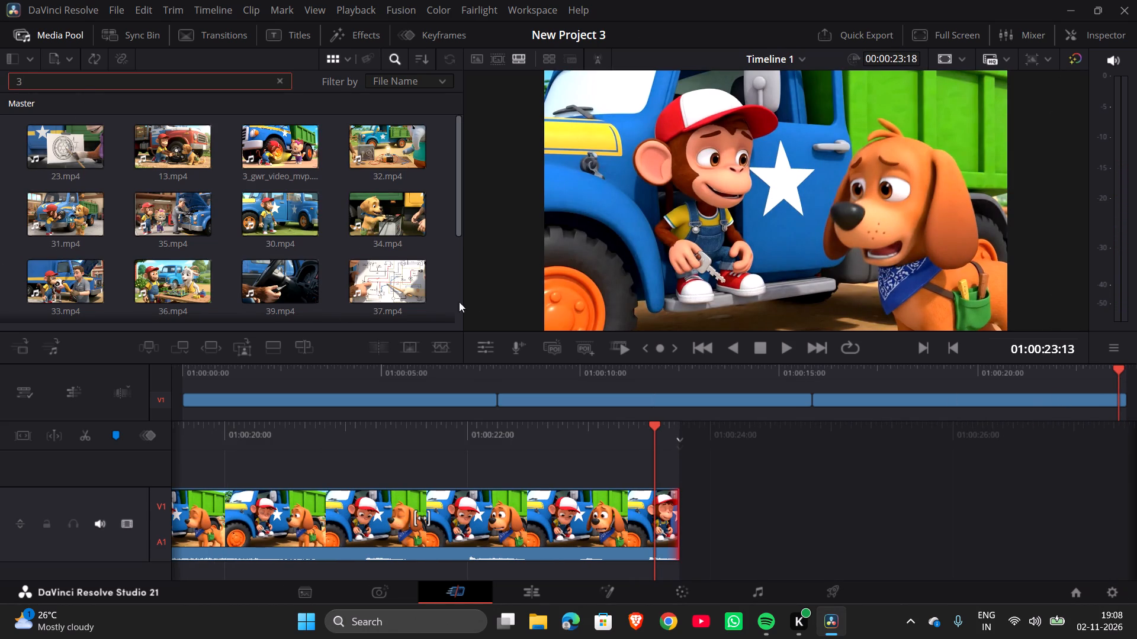
{"action": "left_click_drag", "start_coordinate": [277, 164], "coordinate": [679, 506]}
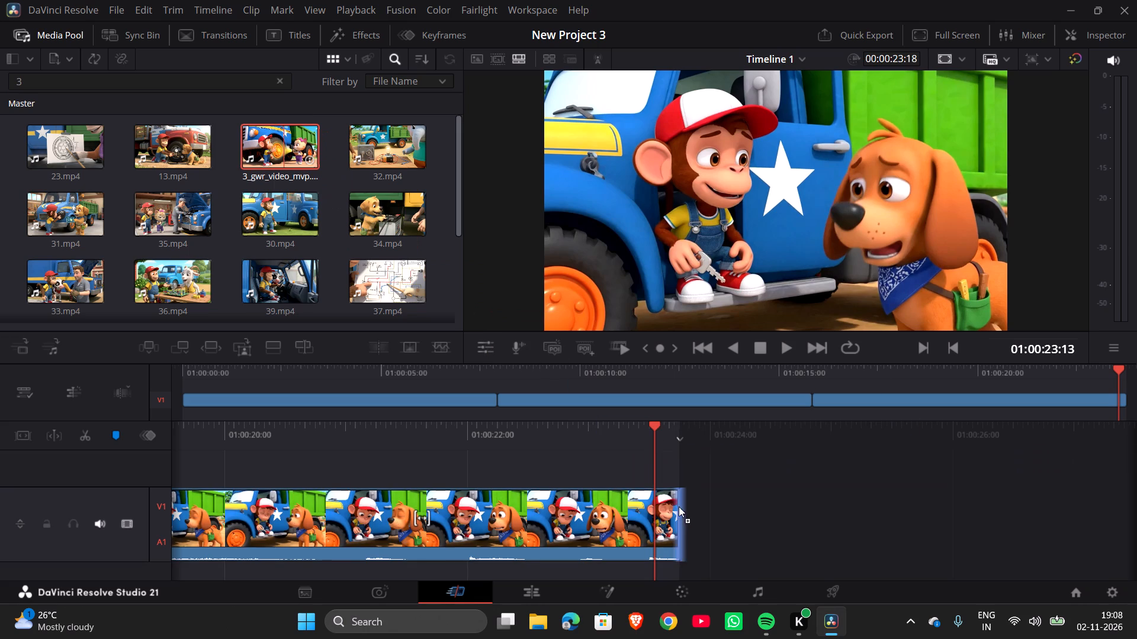
{"action": "left_click_drag", "start_coordinate": [679, 506], "coordinate": [680, 511]}
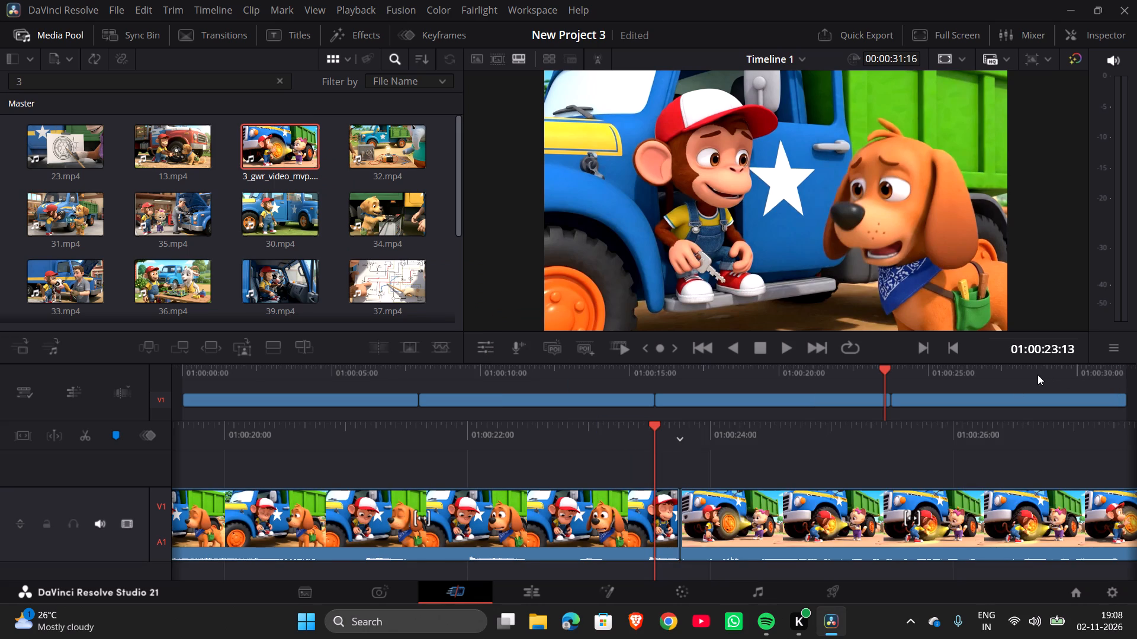
Go to the timeline's end at 01:00:31:16, search the media pool for 4 and append the 4_gwr_video_mvp clip there.
{"action": "left_click_drag", "start_coordinate": [1084, 373], "coordinate": [1131, 383]}
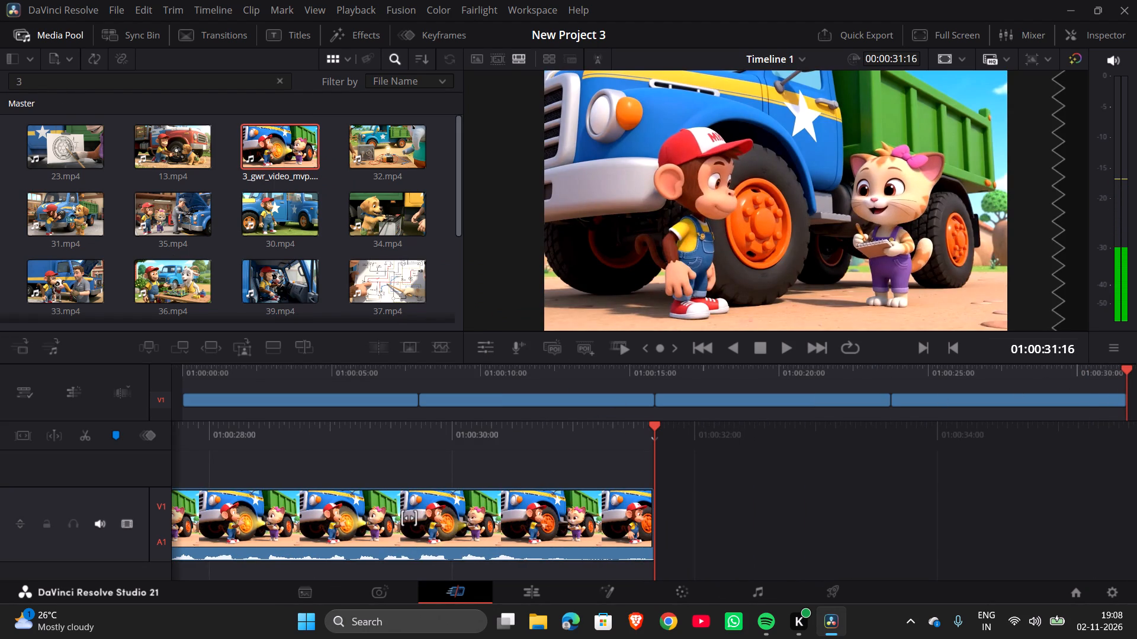
{"action": "left_click", "coordinate": [78, 86]}
{"action": "key", "text": "BackSpace"}
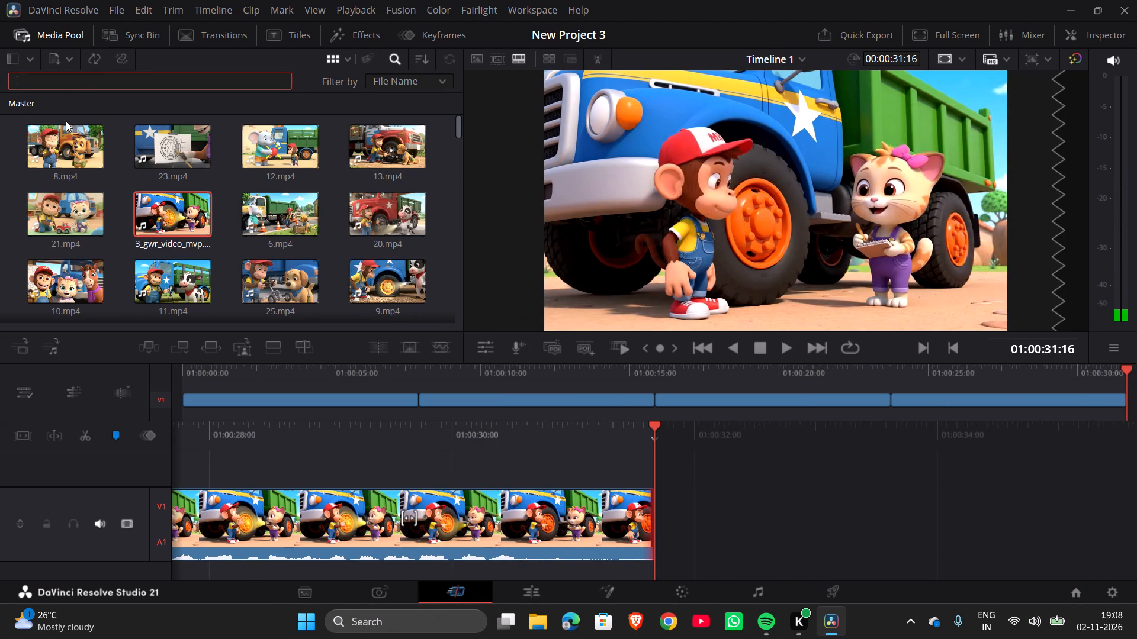
{"action": "key", "text": "4"}
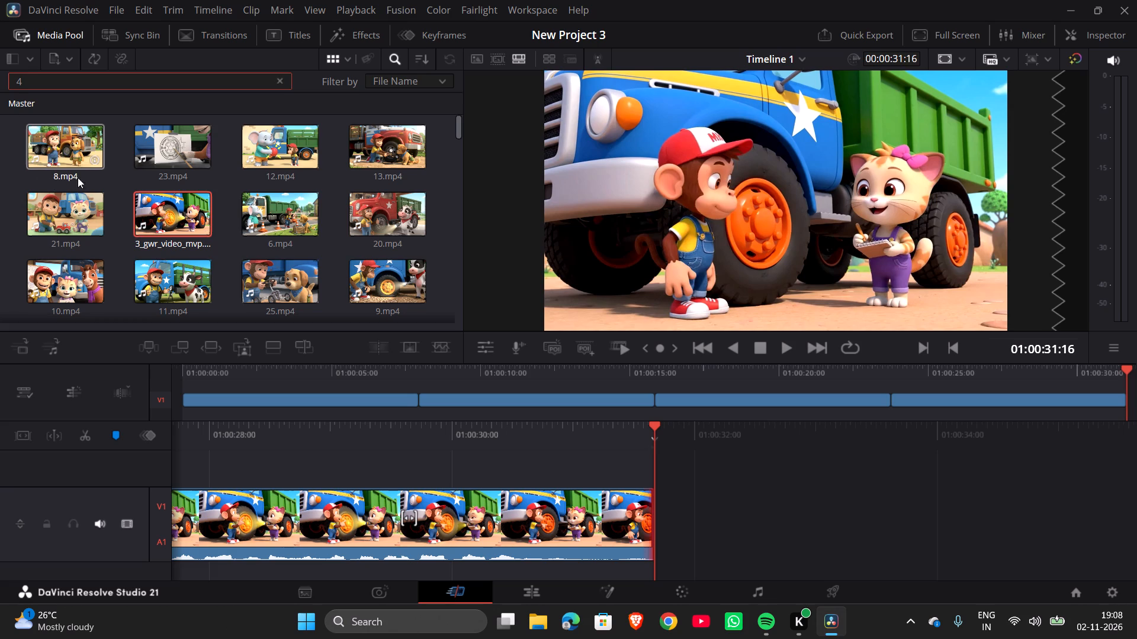
{"action": "scroll", "coordinate": [373, 189], "scroll_direction": "down", "scroll_amount": 3}
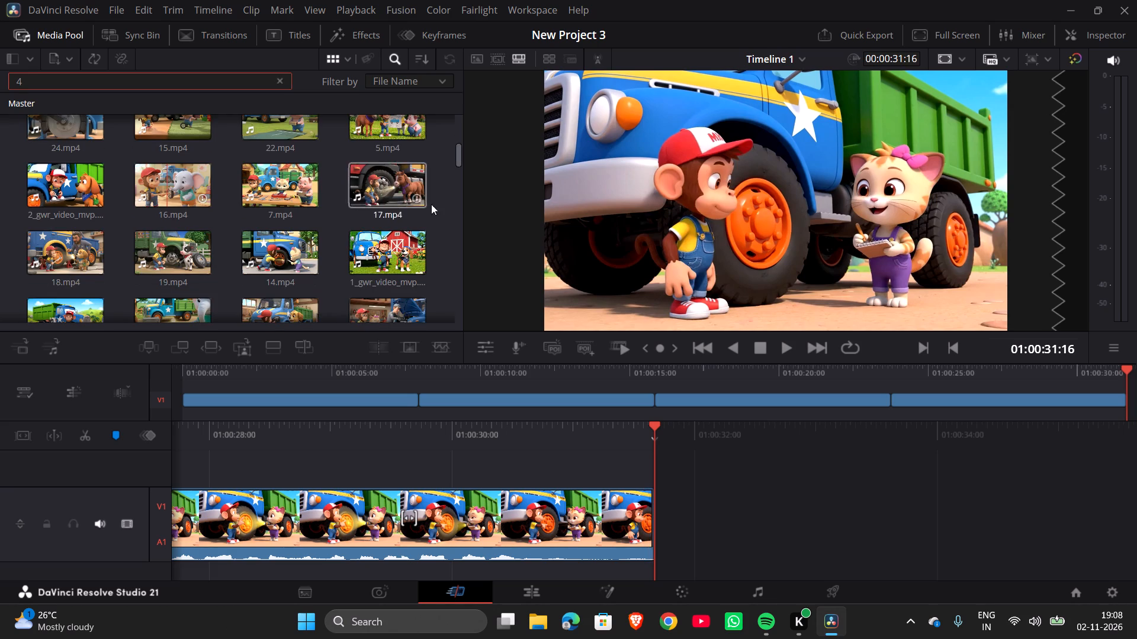
{"action": "scroll", "coordinate": [237, 230], "scroll_direction": "down", "scroll_amount": 3}
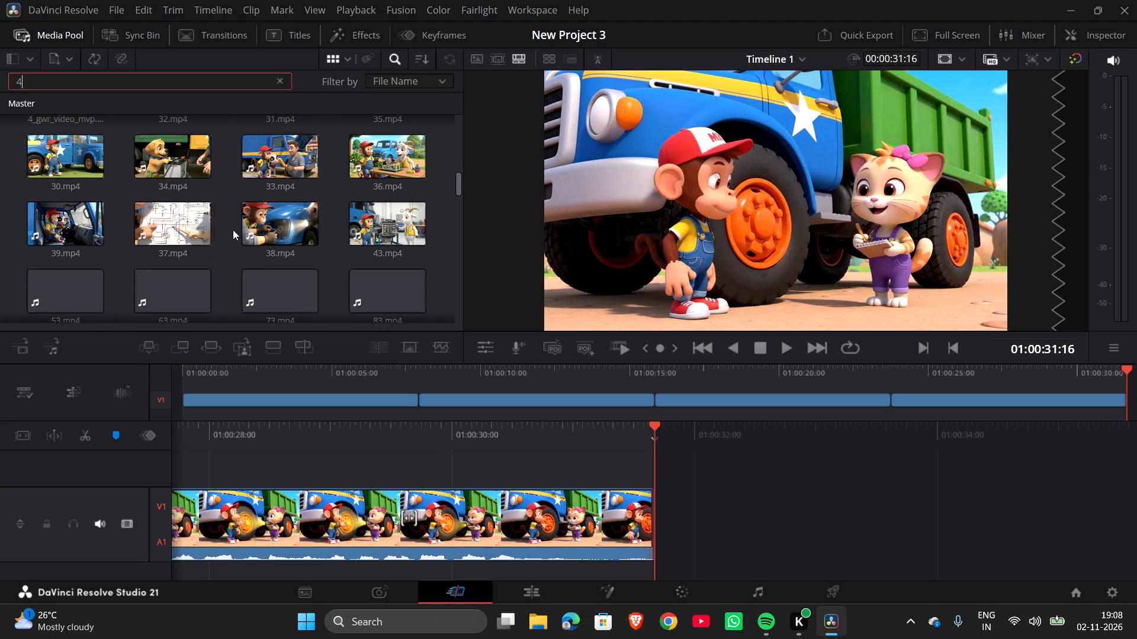
{"action": "scroll", "coordinate": [230, 230], "scroll_direction": "up", "scroll_amount": 8}
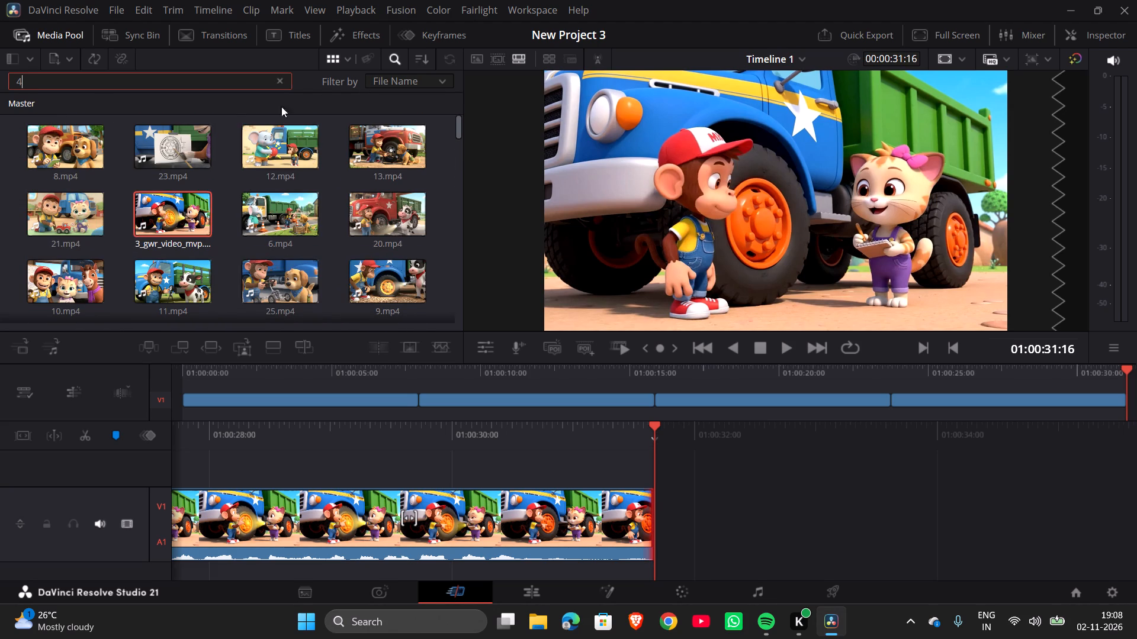
{"action": "key", "text": "Return"}
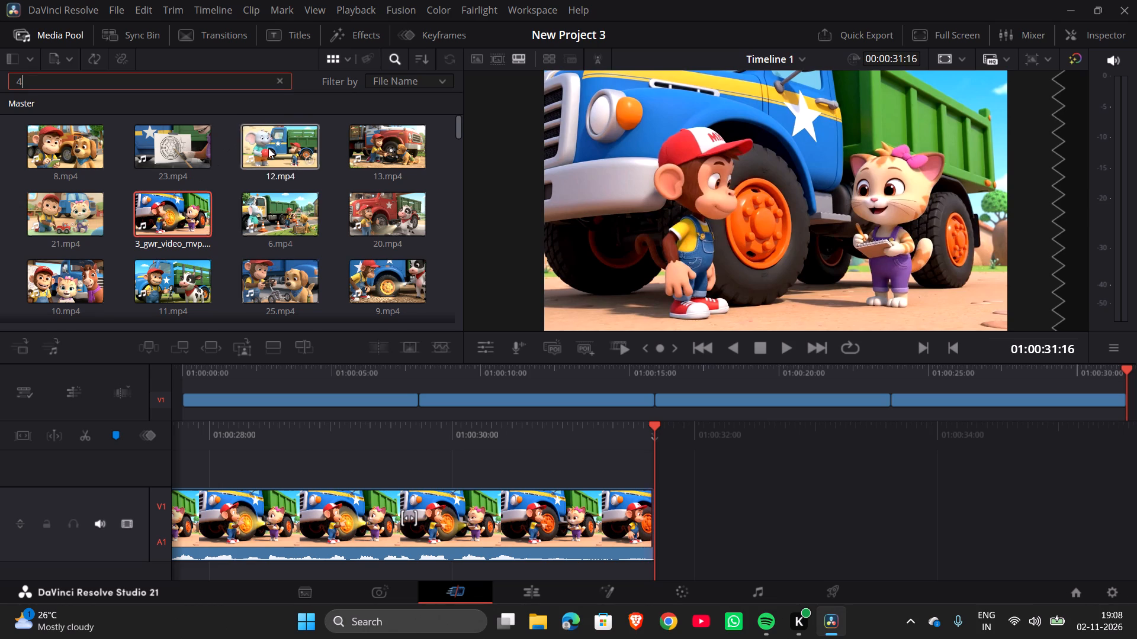
{"action": "scroll", "coordinate": [270, 148], "scroll_direction": "down", "scroll_amount": 1}
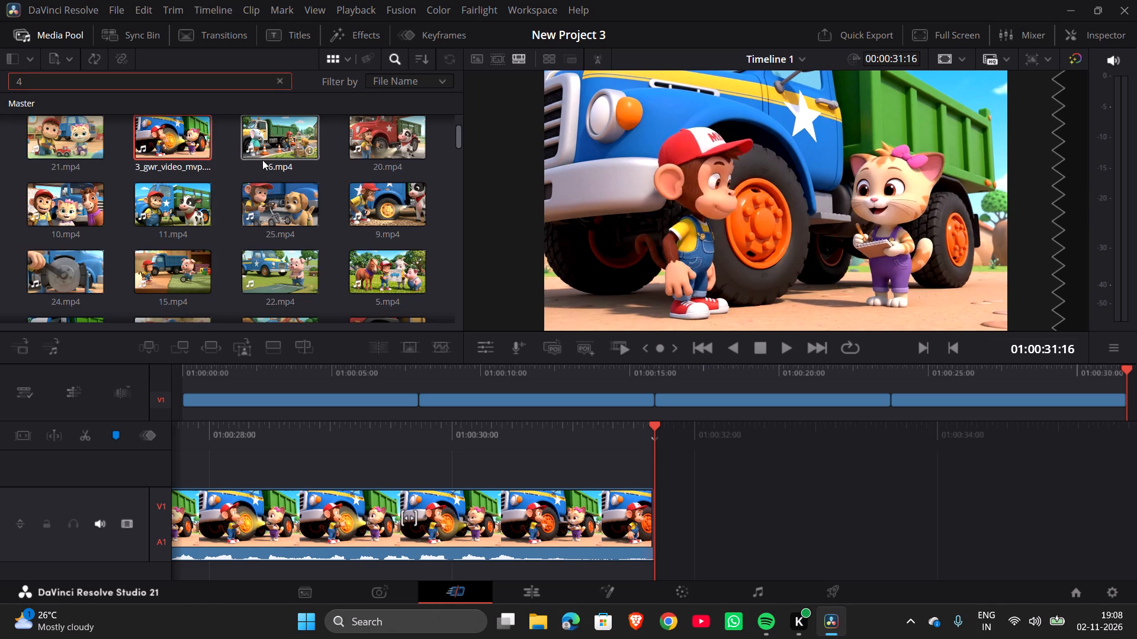
{"action": "scroll", "coordinate": [264, 163], "scroll_direction": "down", "scroll_amount": 1}
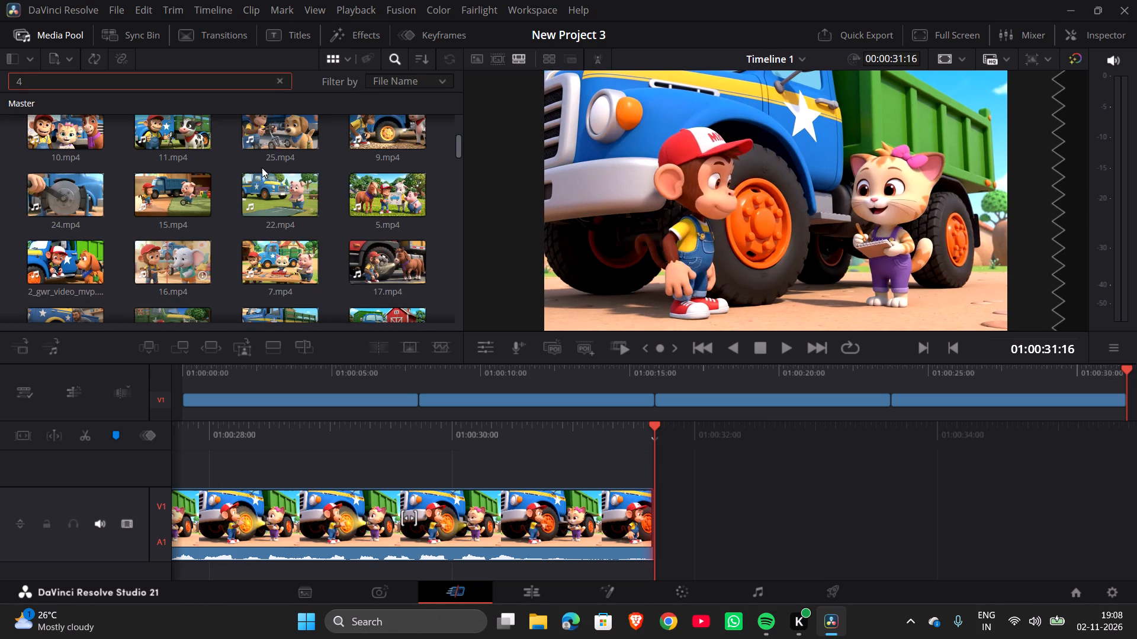
{"action": "scroll", "coordinate": [245, 206], "scroll_direction": "down", "scroll_amount": 1}
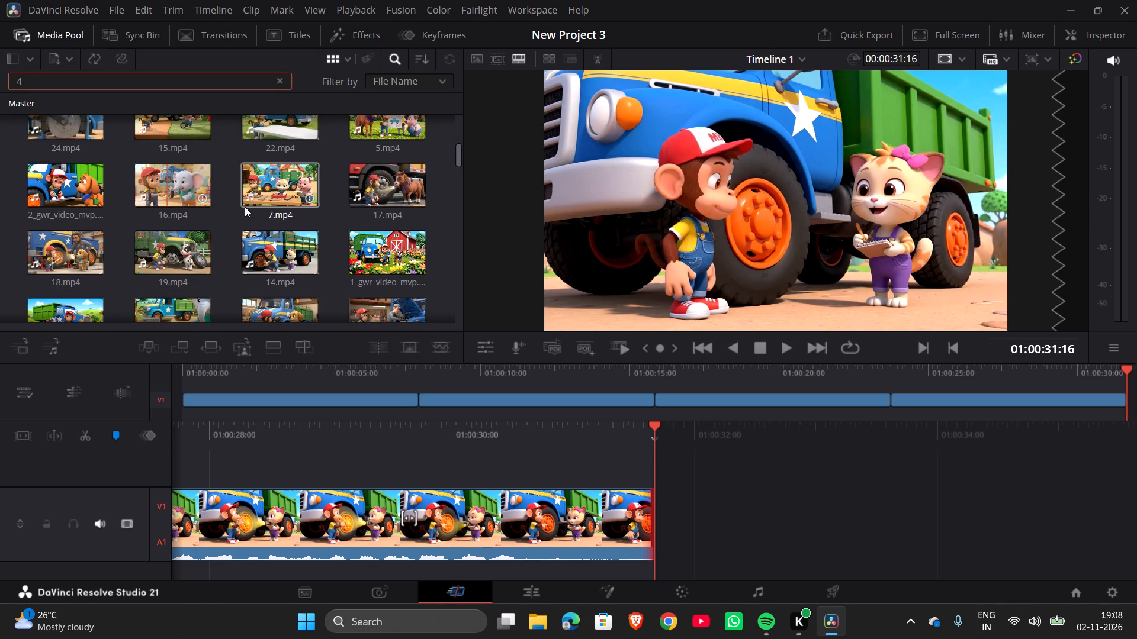
{"action": "scroll", "coordinate": [245, 206], "scroll_direction": "down", "scroll_amount": 1}
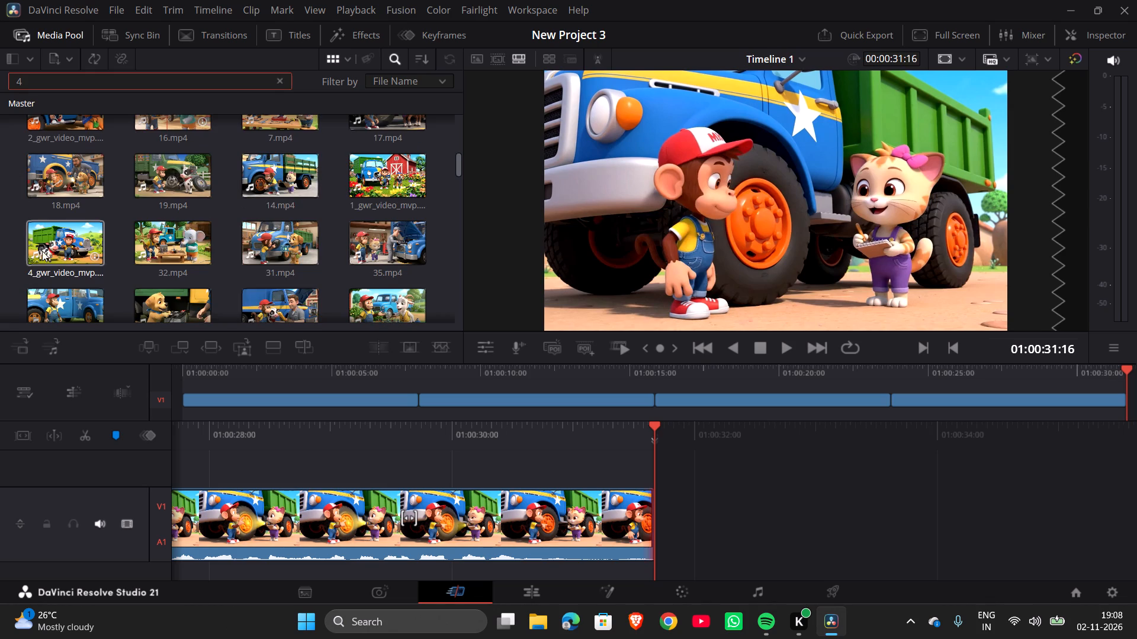
{"action": "left_click", "coordinate": [42, 251]}
{"action": "left_click_drag", "start_coordinate": [46, 243], "coordinate": [660, 511]}
Go to the timeline's end at 01:00:39:14, search the media pool for 5 and append 5.mp4 directly after the last clip.
{"action": "left_click_drag", "start_coordinate": [1054, 376], "coordinate": [1136, 392]}
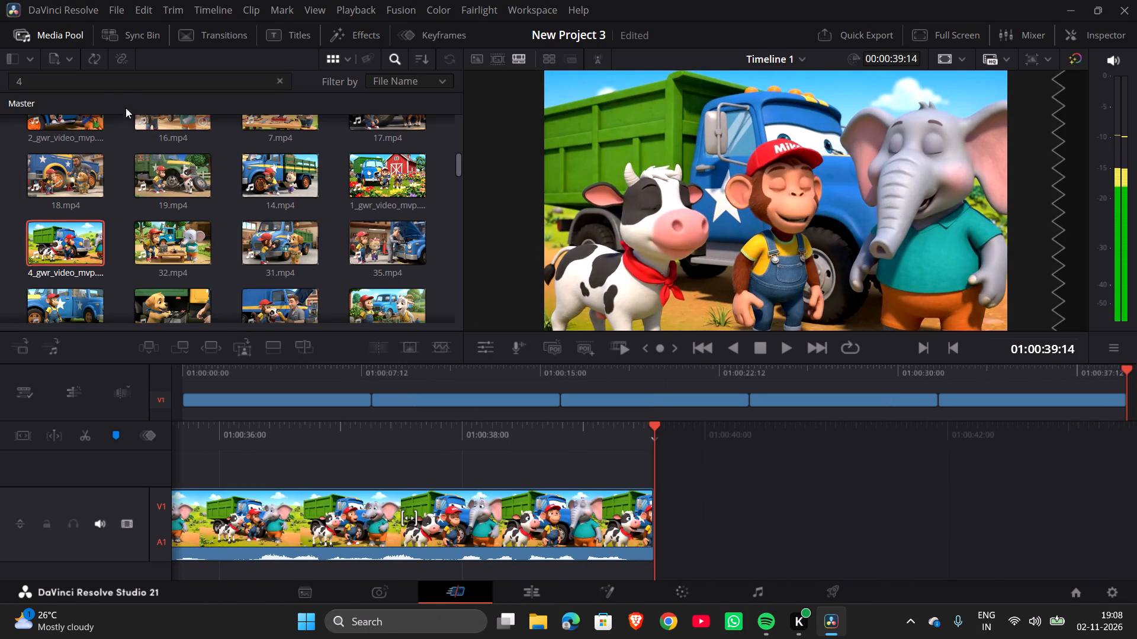
{"action": "left_click", "coordinate": [114, 86]}
{"action": "key", "text": "BackSpace"}
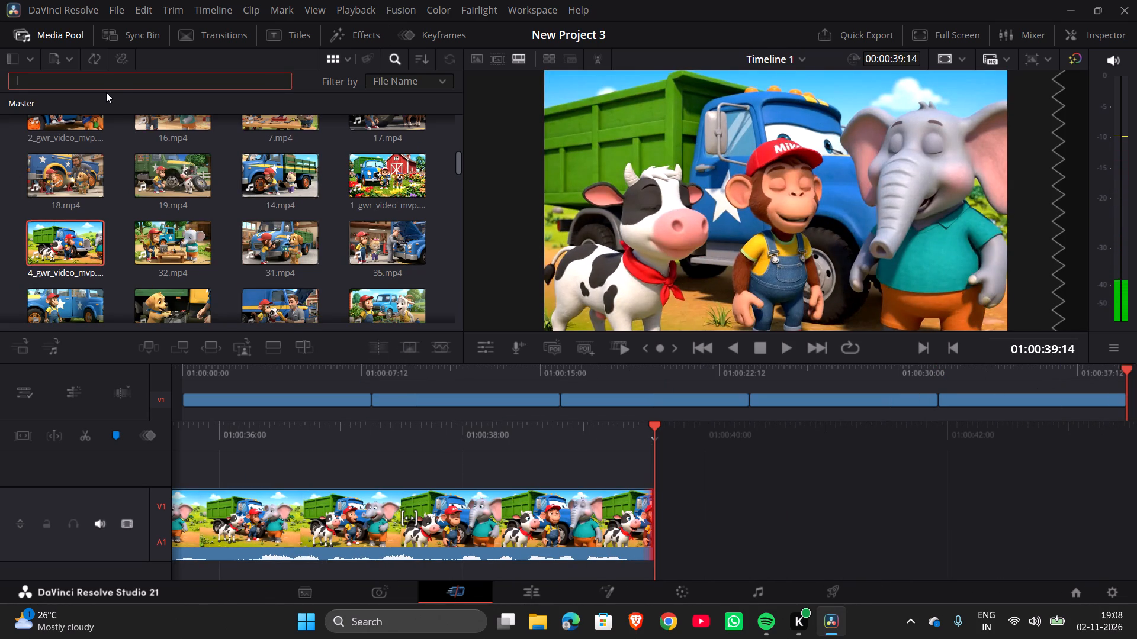
{"action": "key", "text": "5"}
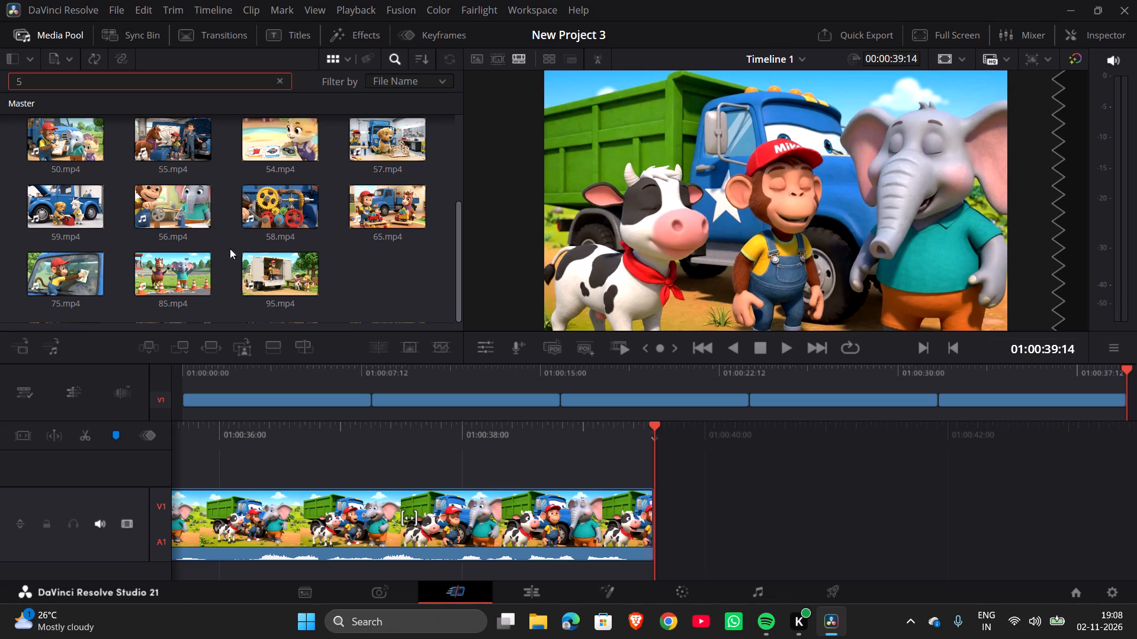
{"action": "scroll", "coordinate": [190, 183], "scroll_direction": "down", "scroll_amount": 1}
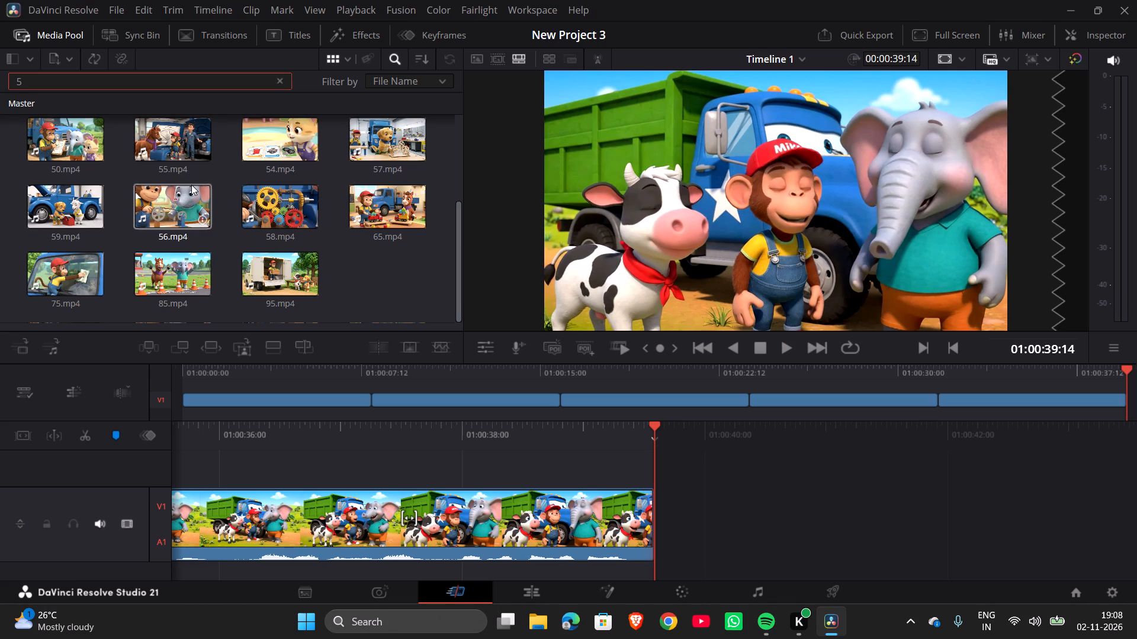
{"action": "scroll", "coordinate": [282, 211], "scroll_direction": "down", "scroll_amount": 2}
{"action": "scroll", "coordinate": [276, 208], "scroll_direction": "up", "scroll_amount": 4}
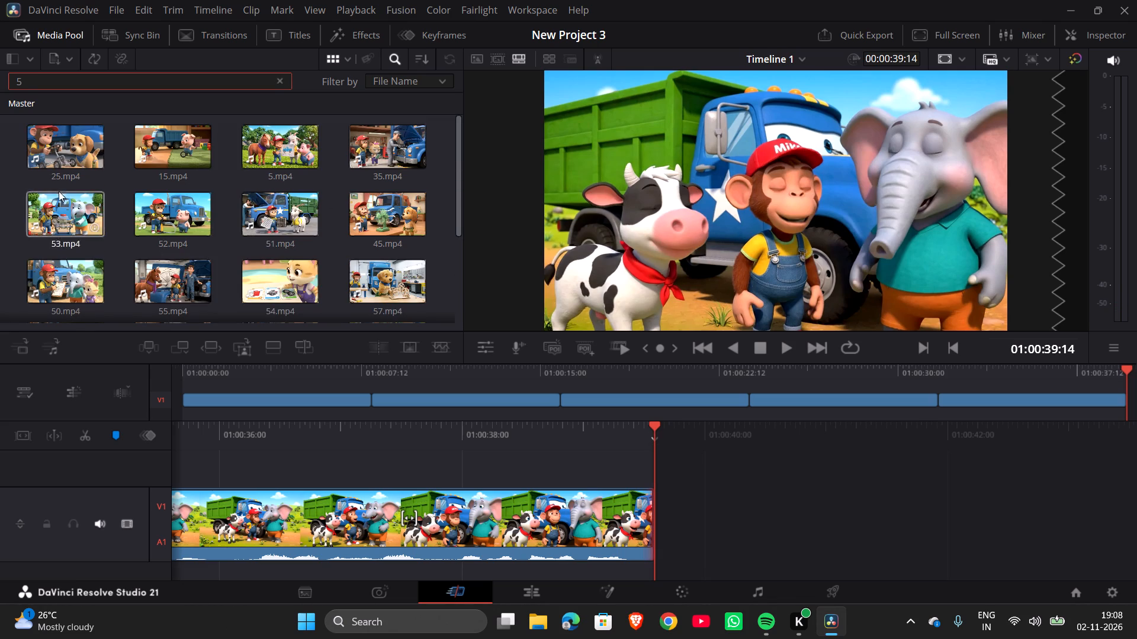
{"action": "left_click_drag", "start_coordinate": [286, 144], "coordinate": [685, 489]}
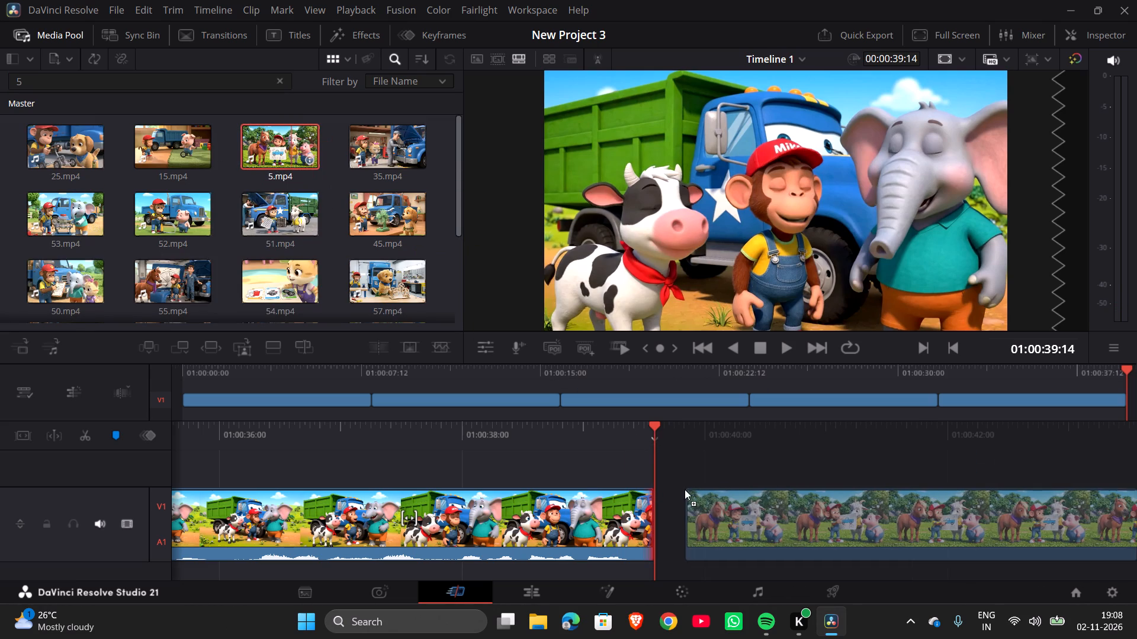
{"action": "left_click_drag", "start_coordinate": [685, 489], "coordinate": [658, 495]}
Go to the timeline's end at 01:00:47:12, search the media pool for 6 and append 6.mp4 there.
{"action": "left_click_drag", "start_coordinate": [1030, 377], "coordinate": [1136, 387]}
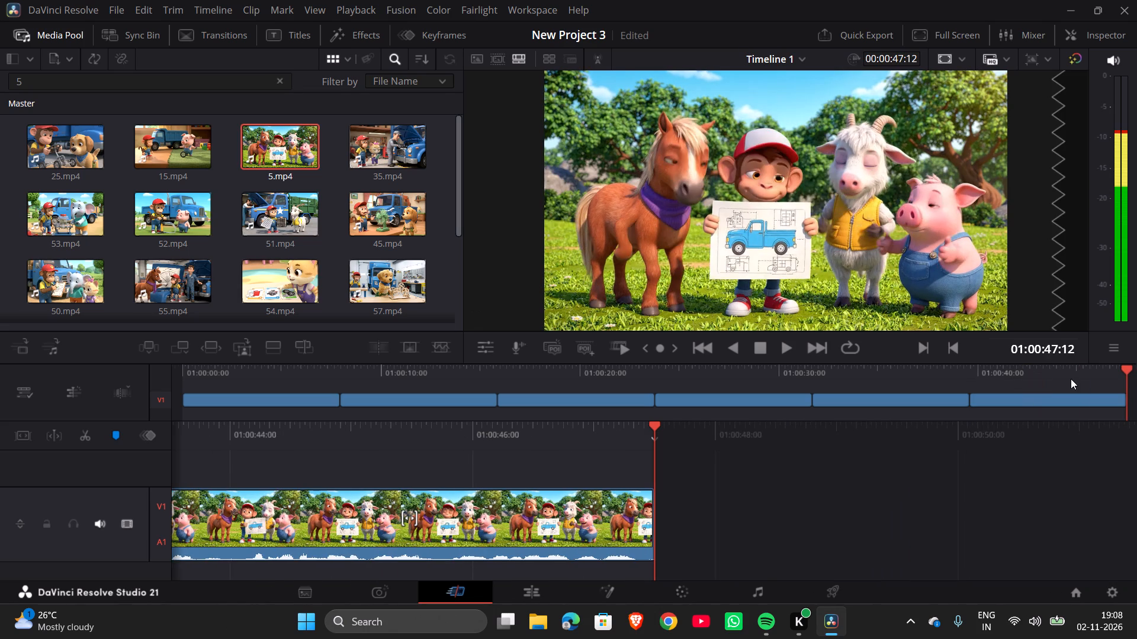
{"action": "left_click", "coordinate": [140, 83]}
{"action": "key", "text": "BackSpace"}
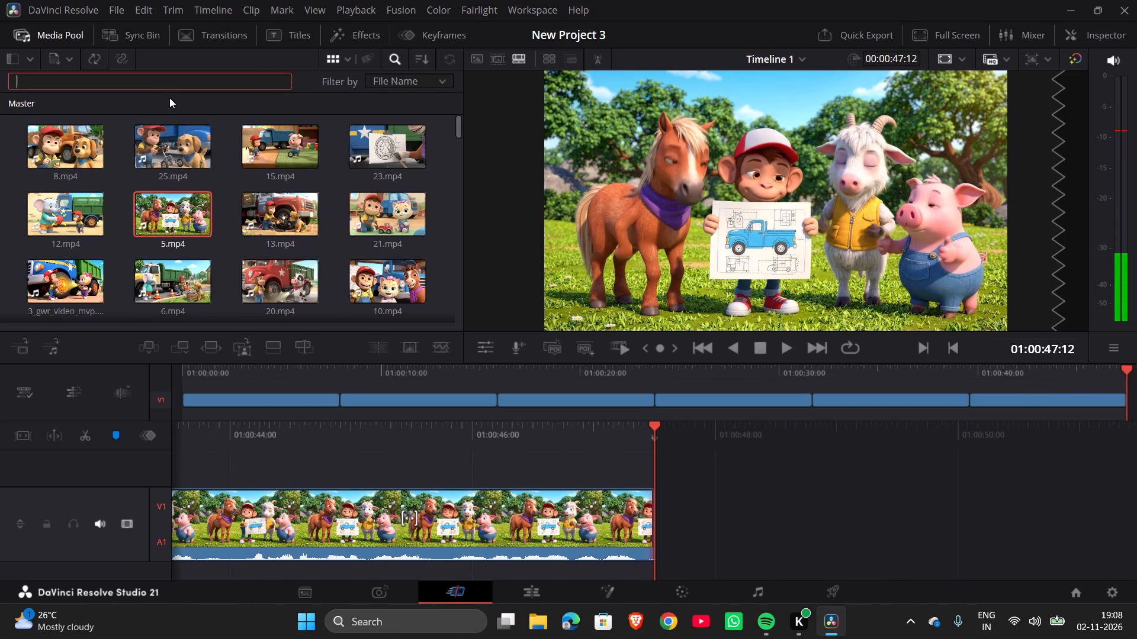
{"action": "key", "text": "6"}
{"action": "left_click_drag", "start_coordinate": [56, 130], "coordinate": [493, 357]}
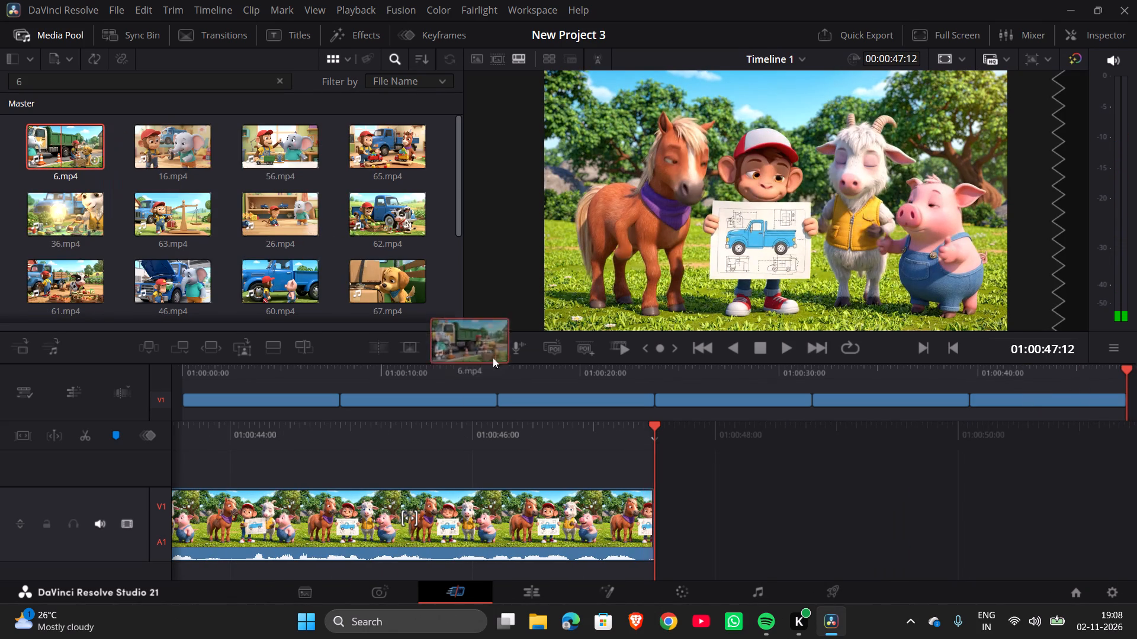
{"action": "left_click_drag", "start_coordinate": [493, 357], "coordinate": [657, 516]}
Go to the timeline's end at 01:00:53:11, search the media pool for 7 and append 7.mp4 there.
{"action": "left_click_drag", "start_coordinate": [1061, 383], "coordinate": [1064, 384]}
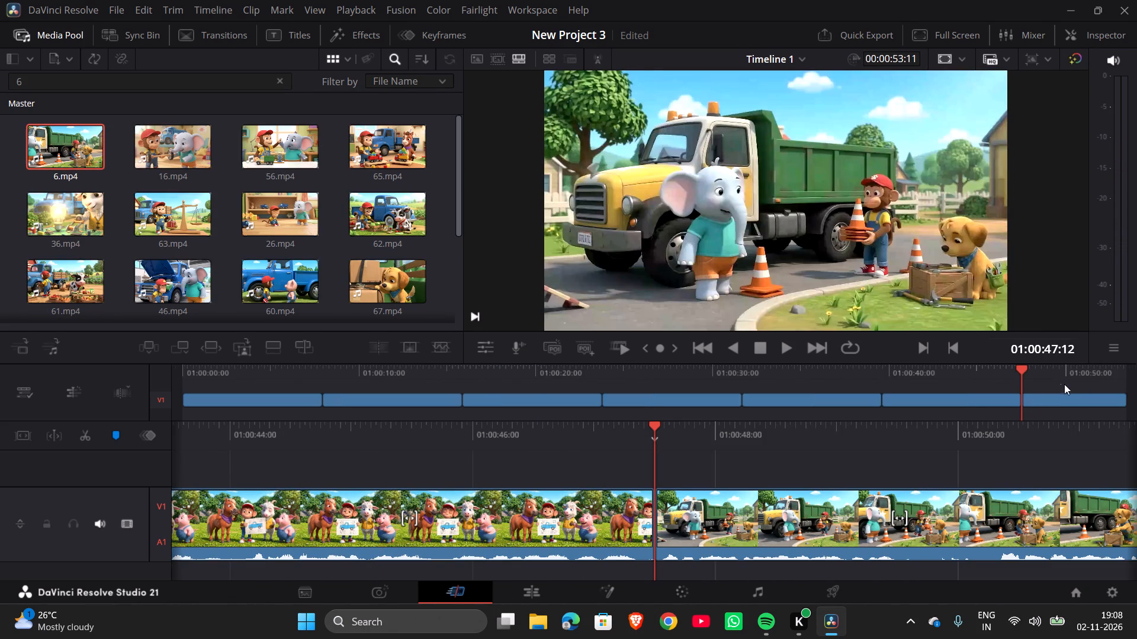
{"action": "left_click_drag", "start_coordinate": [1064, 384], "coordinate": [1136, 403]}
{"action": "left_click_drag", "start_coordinate": [1082, 381], "coordinate": [1136, 386]}
{"action": "left_click_drag", "start_coordinate": [1084, 374], "coordinate": [1136, 388]}
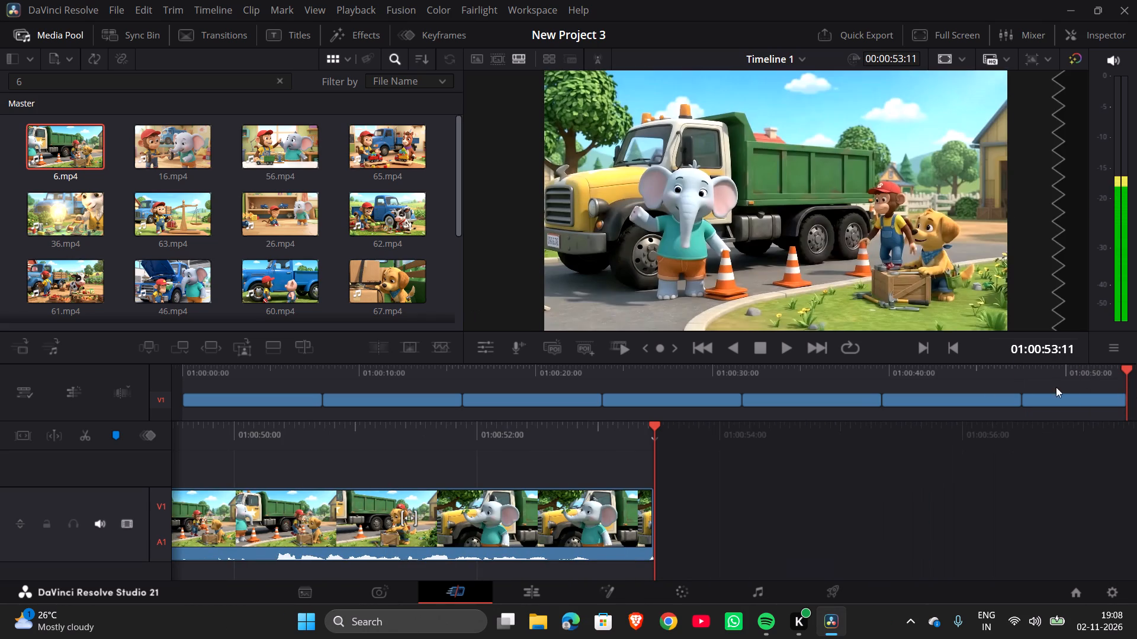
{"action": "left_click", "coordinate": [33, 78]}
{"action": "key", "text": "BackSpace"}
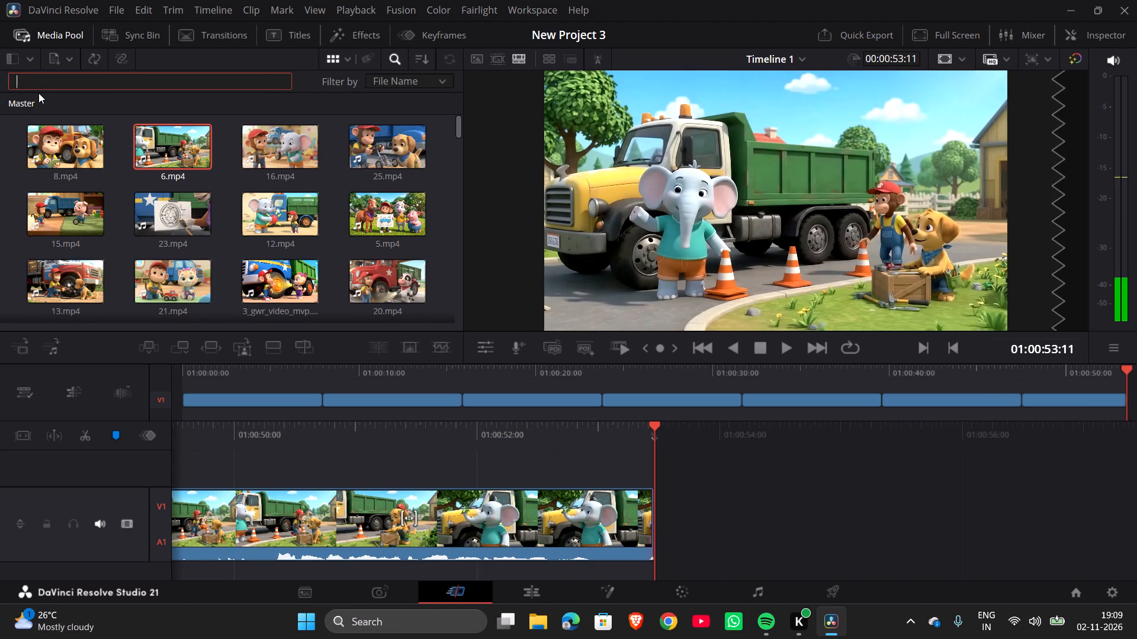
{"action": "key", "text": "7"}
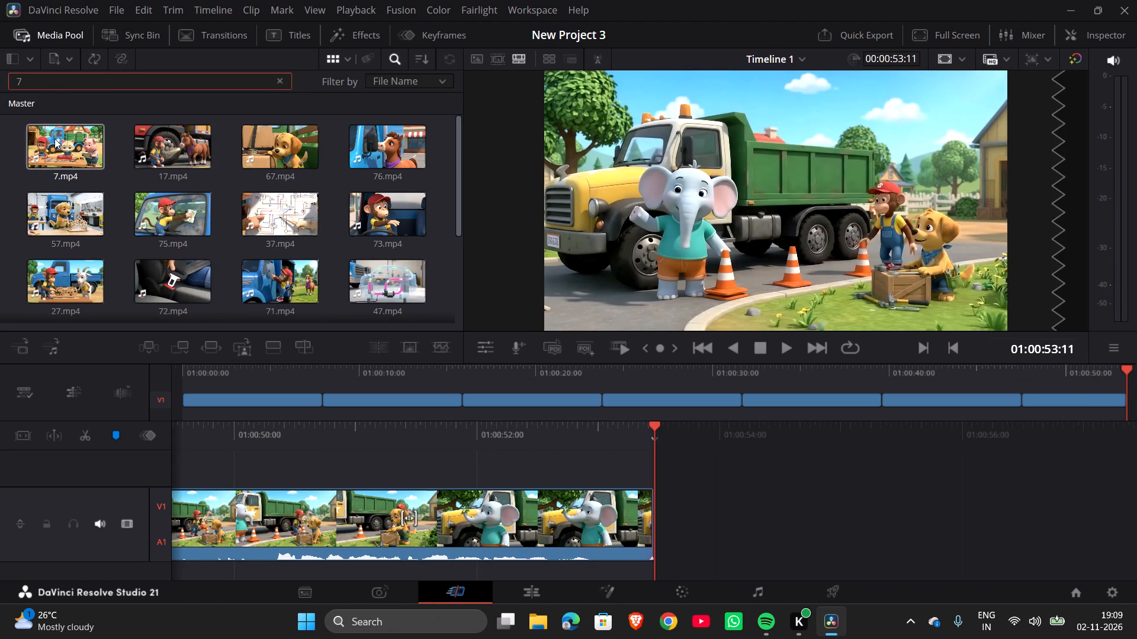
{"action": "left_click_drag", "start_coordinate": [58, 140], "coordinate": [659, 509]}
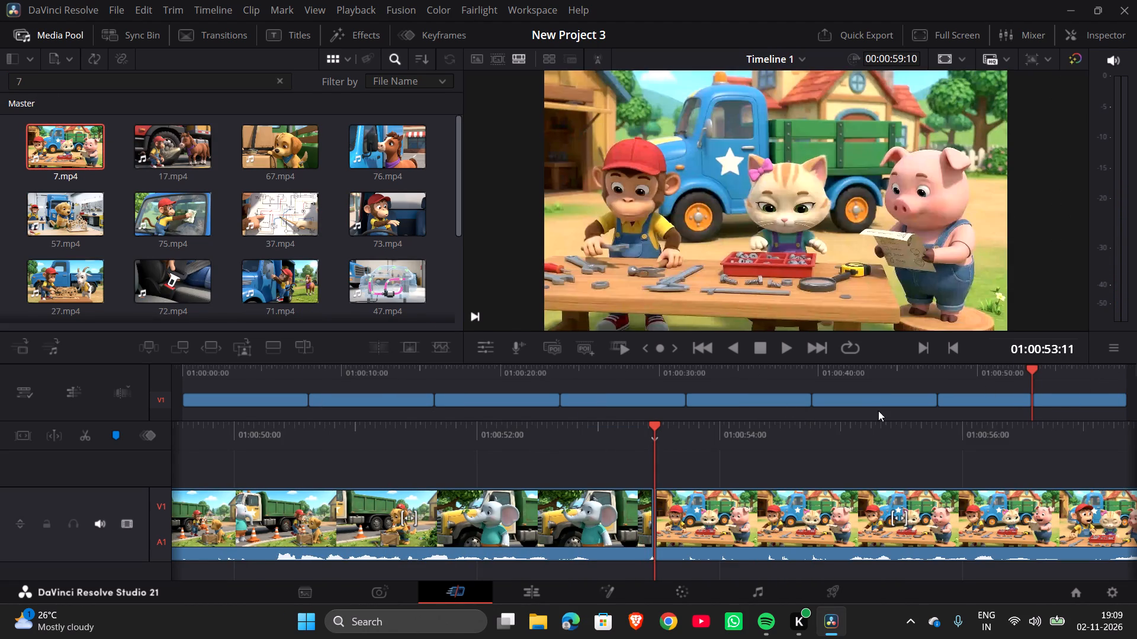
Go to the timeline's end at 01:00:59:10, search the media pool for 8 and append 8.mp4 there.
{"action": "left_click_drag", "start_coordinate": [1070, 376], "coordinate": [1136, 389]}
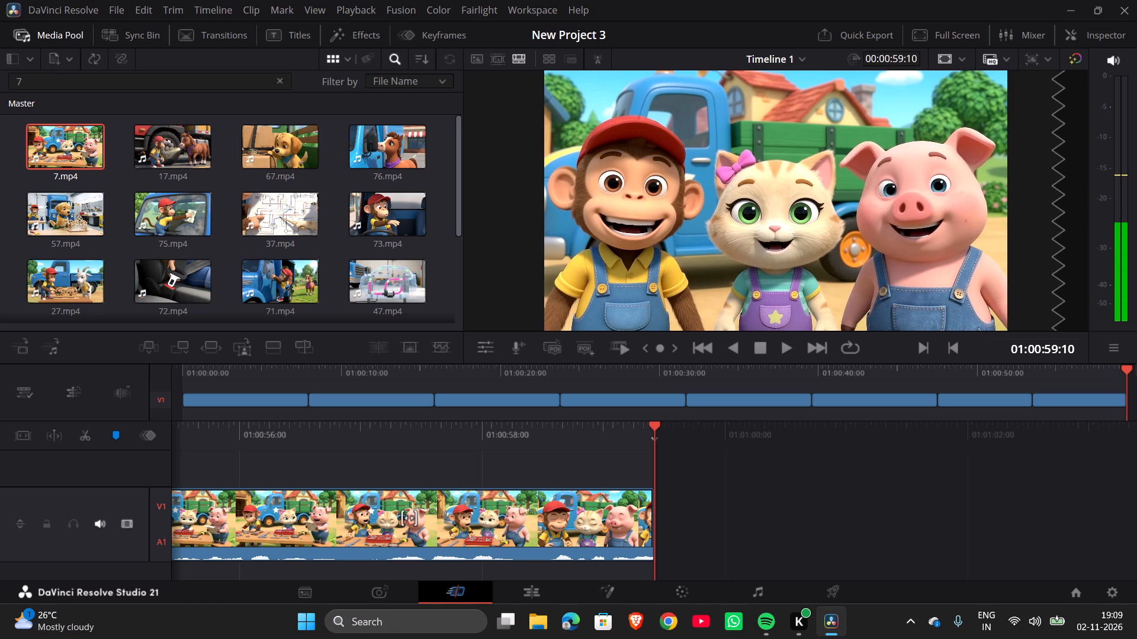
{"action": "left_click", "coordinate": [60, 86]}
{"action": "key", "text": "BackSpace"}
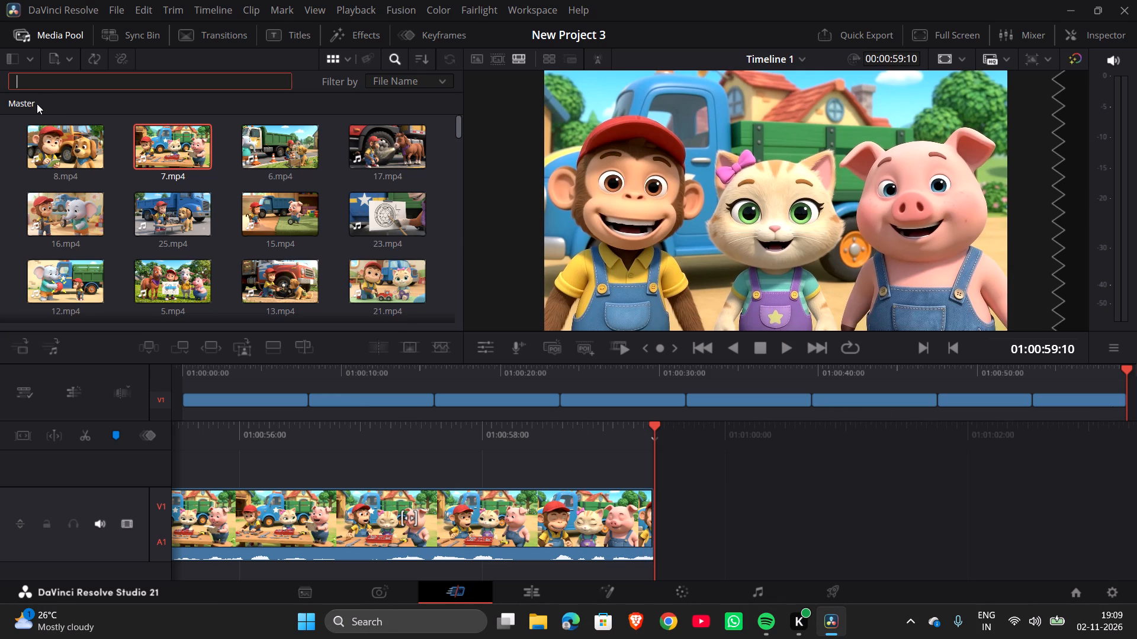
{"action": "key", "text": "8"}
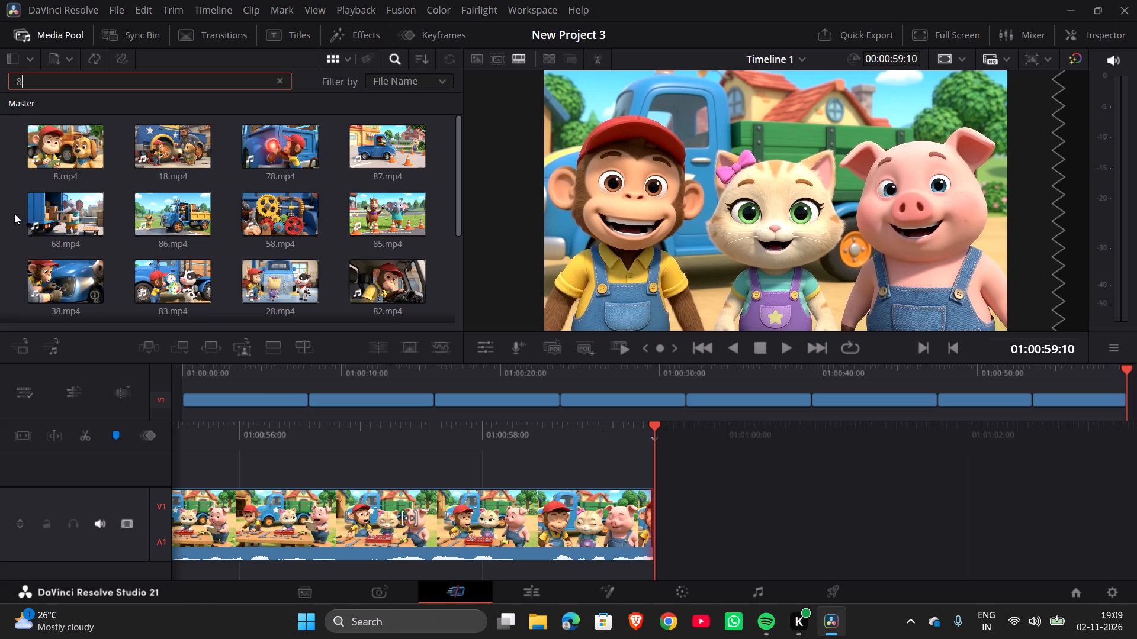
{"action": "left_click", "coordinate": [36, 87]}
{"action": "key", "text": "BackSpace"}
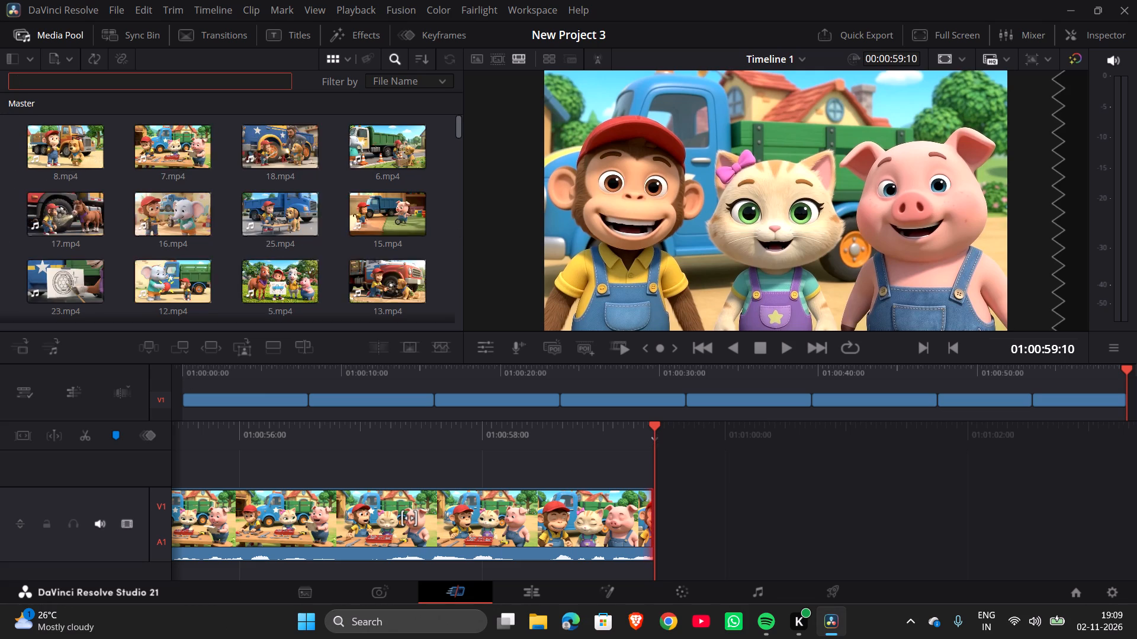
{"action": "key", "text": "7"}
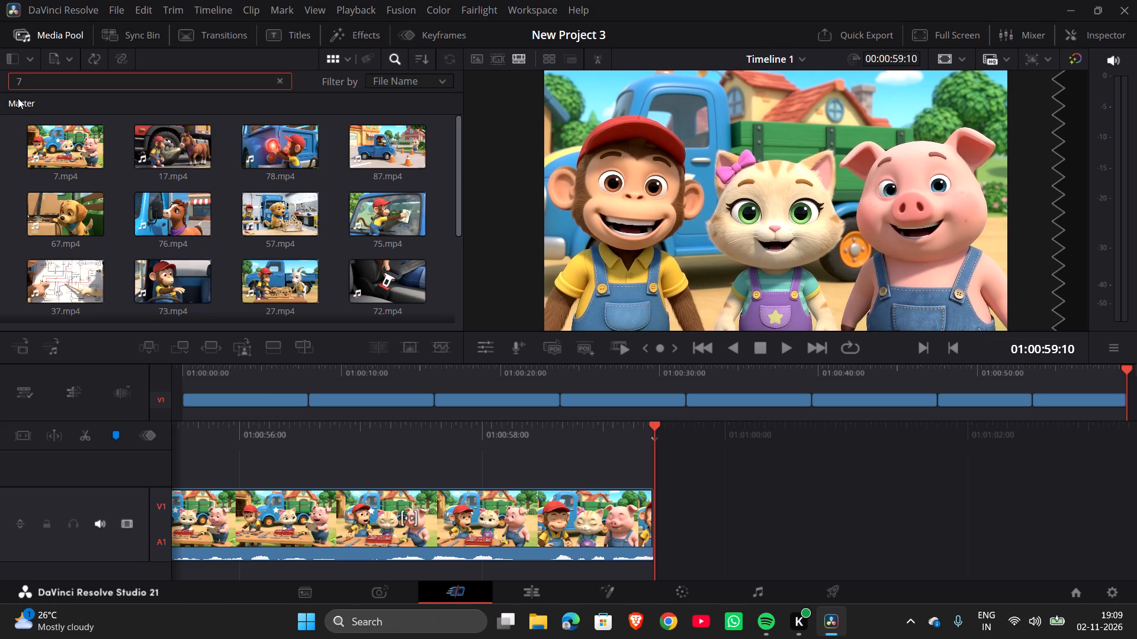
{"action": "key", "text": "BackSpace"}
{"action": "key", "text": "8"}
{"action": "left_click_drag", "start_coordinate": [38, 138], "coordinate": [213, 227]}
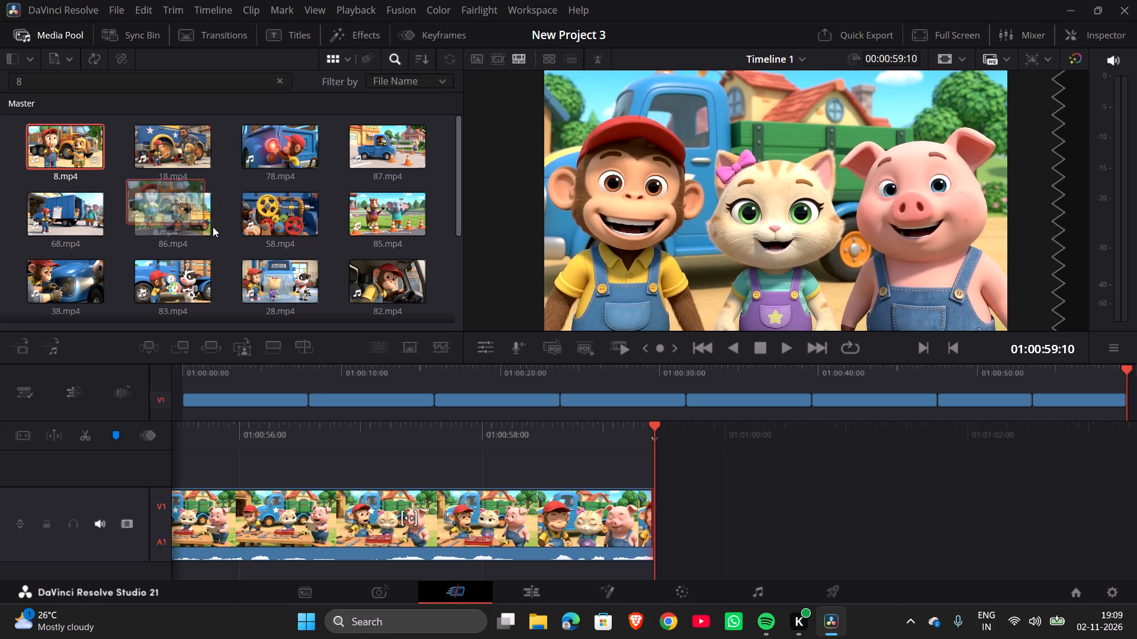
{"action": "left_click_drag", "start_coordinate": [213, 227], "coordinate": [656, 510]}
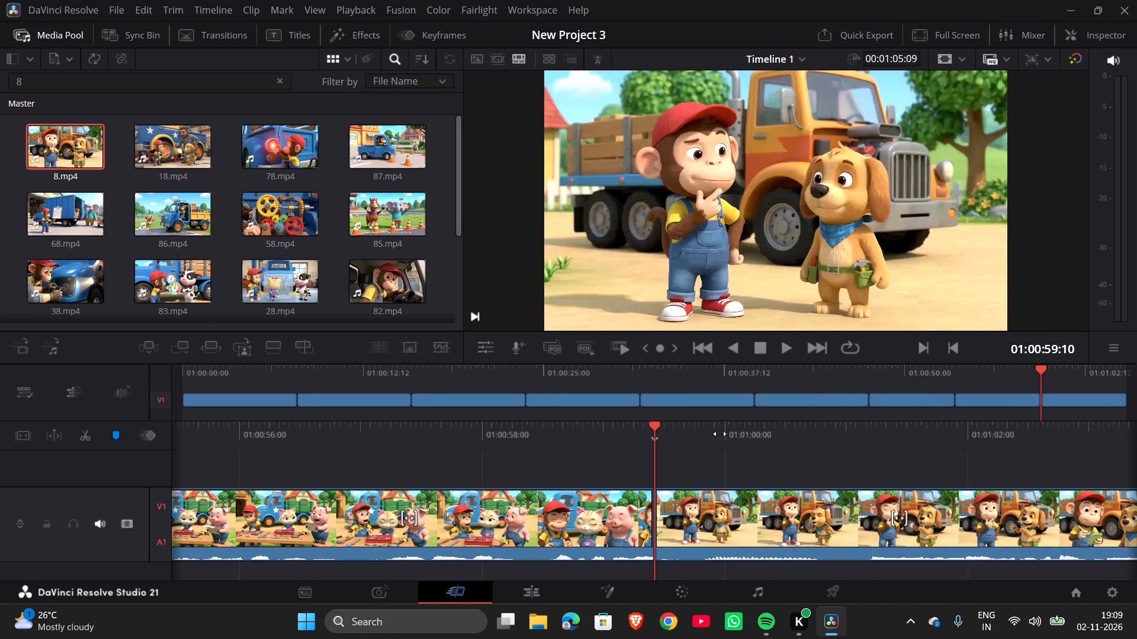
Go to the timeline's end at 01:01:05:09, search the media pool for 9 and append 9.mp4 there.
{"action": "left_click_drag", "start_coordinate": [891, 379], "coordinate": [1136, 409]}
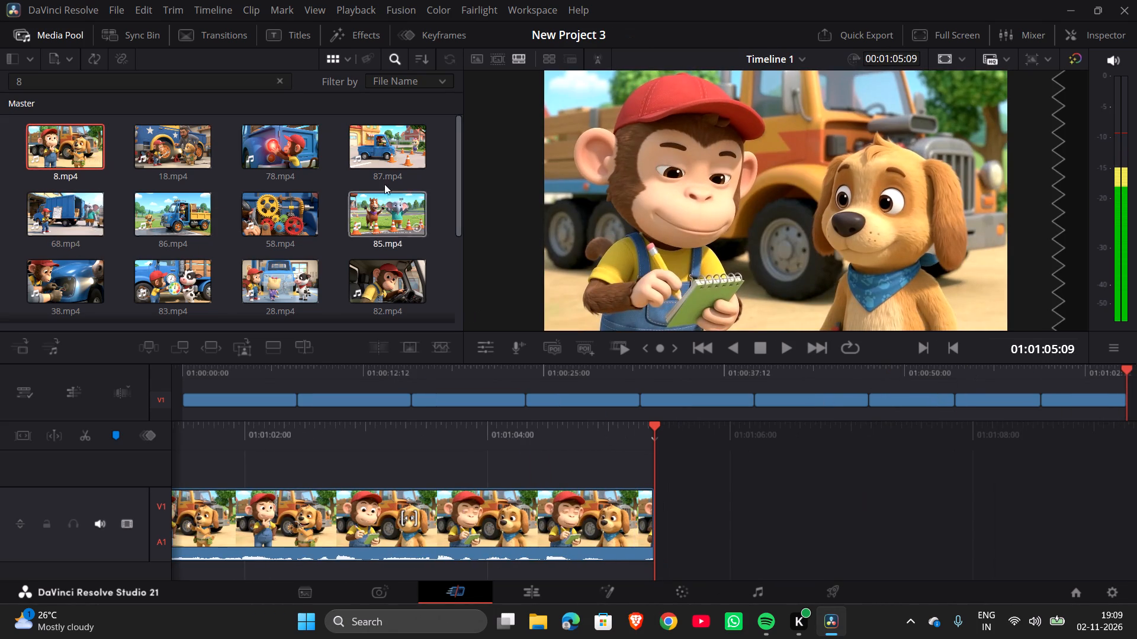
{"action": "left_click", "coordinate": [75, 75]}
{"action": "key", "text": "BackSpace"}
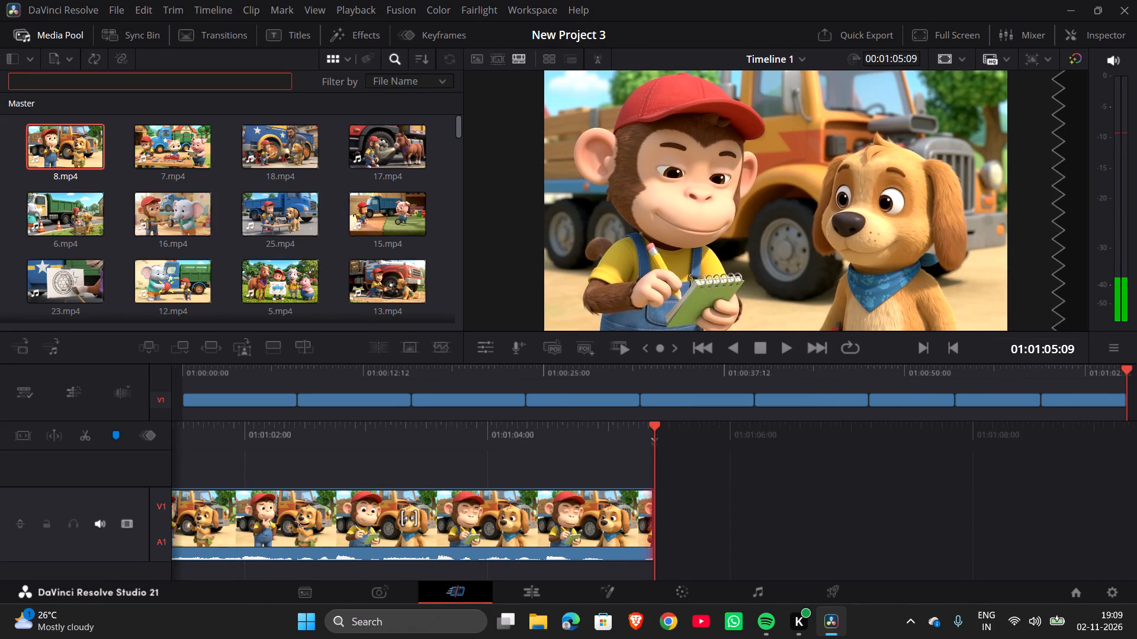
{"action": "key", "text": "9"}
{"action": "left_click_drag", "start_coordinate": [63, 146], "coordinate": [722, 532]}
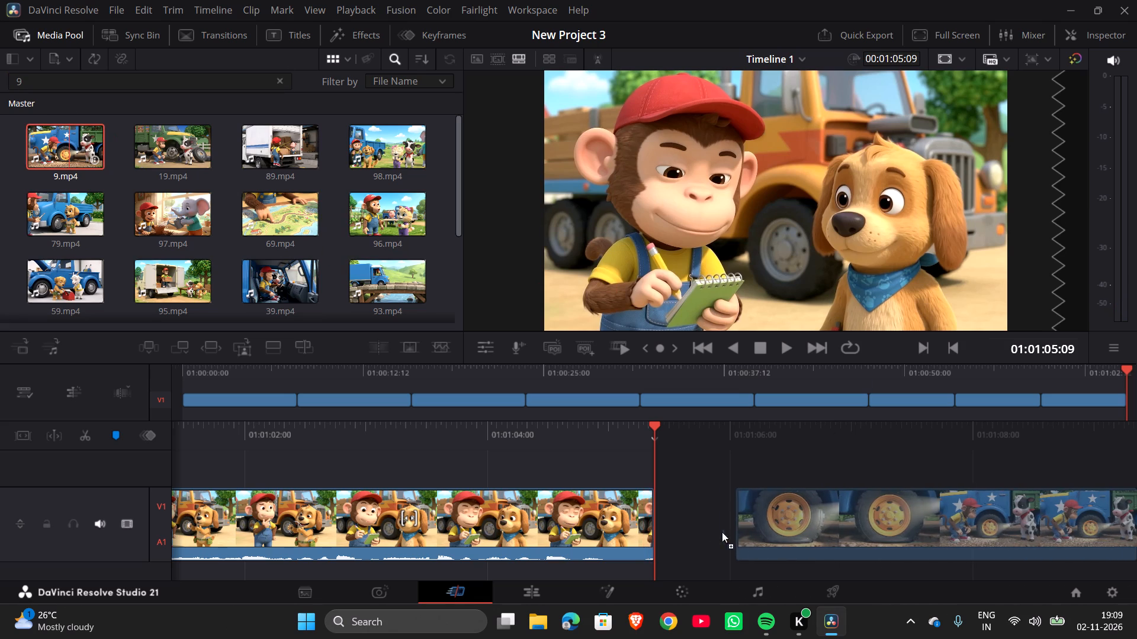
{"action": "left_click_drag", "start_coordinate": [722, 532], "coordinate": [659, 546]}
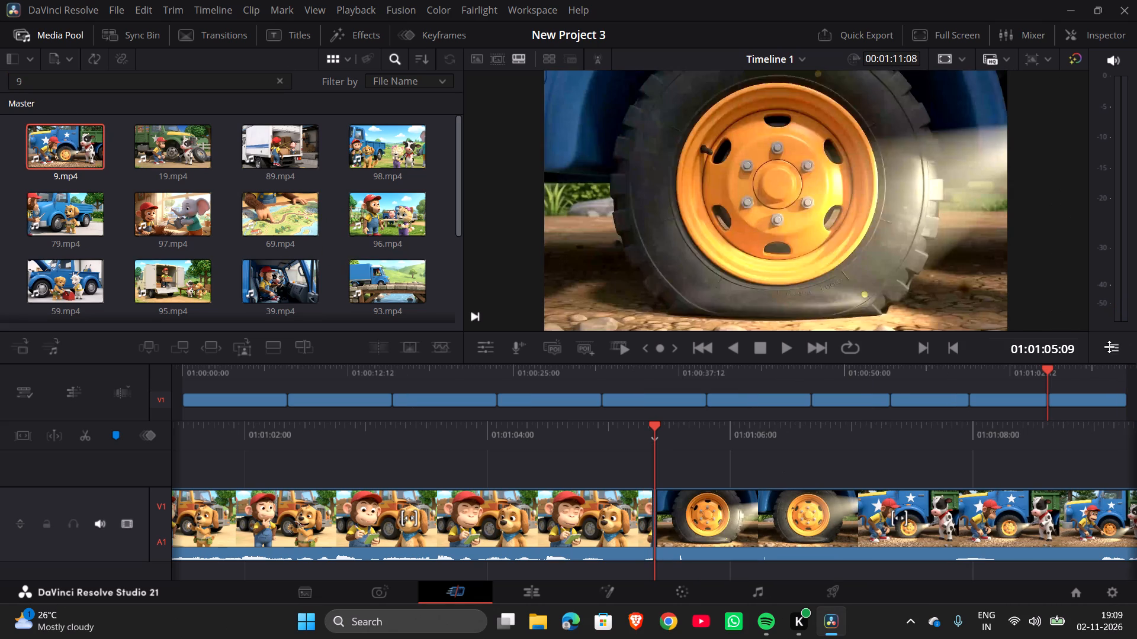
Go to the timeline's end at 01:01:11:08, search the media pool for 10 and place 10.mp4 just after the last clip.
{"action": "left_click_drag", "start_coordinate": [1101, 382], "coordinate": [1136, 388]}
{"action": "left_click_drag", "start_coordinate": [1072, 374], "coordinate": [1136, 385]}
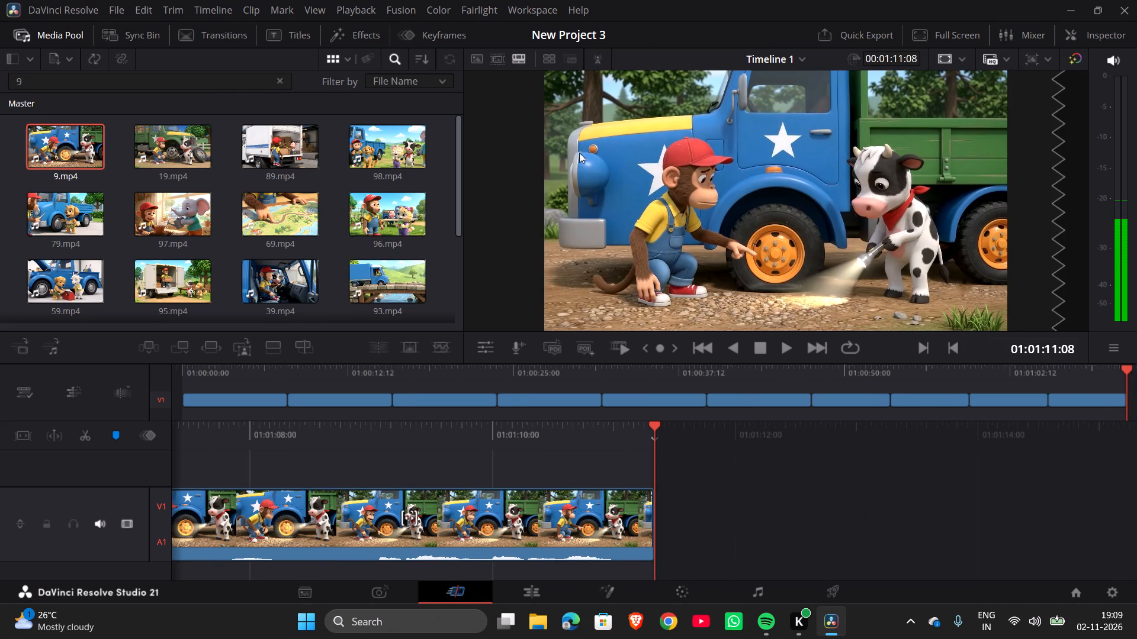
{"action": "left_click", "coordinate": [182, 79]}
{"action": "key", "text": "BackSpace"}
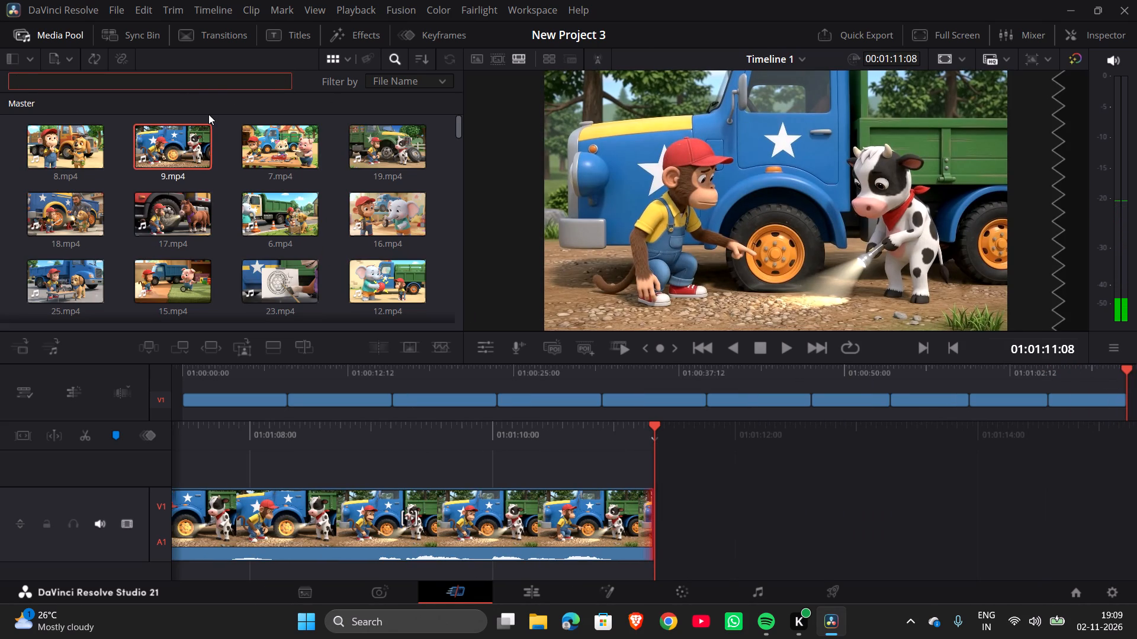
{"action": "type", "text": "10"}
{"action": "left_click_drag", "start_coordinate": [30, 159], "coordinate": [669, 569]}
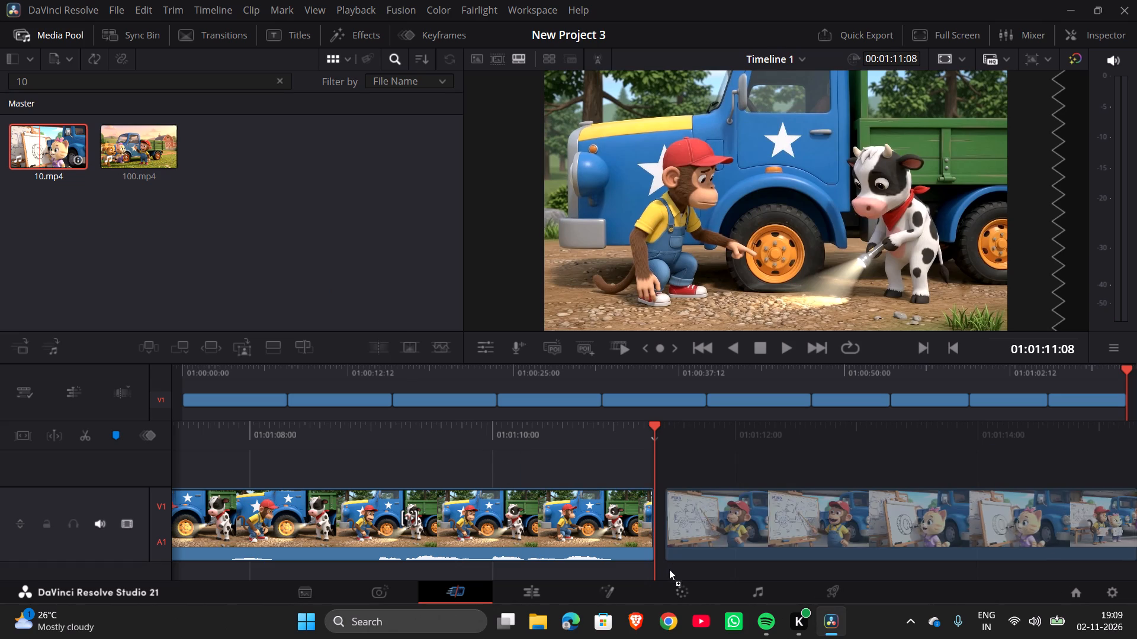
{"action": "left_click_drag", "start_coordinate": [669, 569], "coordinate": [653, 564]}
{"action": "left_click_drag", "start_coordinate": [25, 155], "coordinate": [690, 540]}
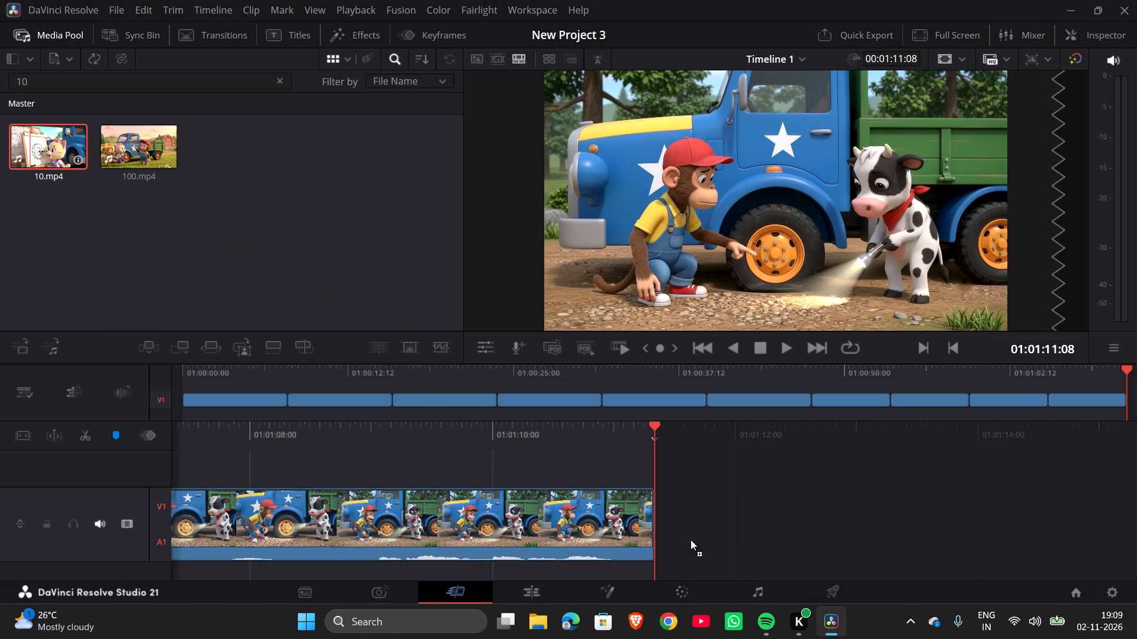
{"action": "left_click_drag", "start_coordinate": [690, 540], "coordinate": [651, 575]}
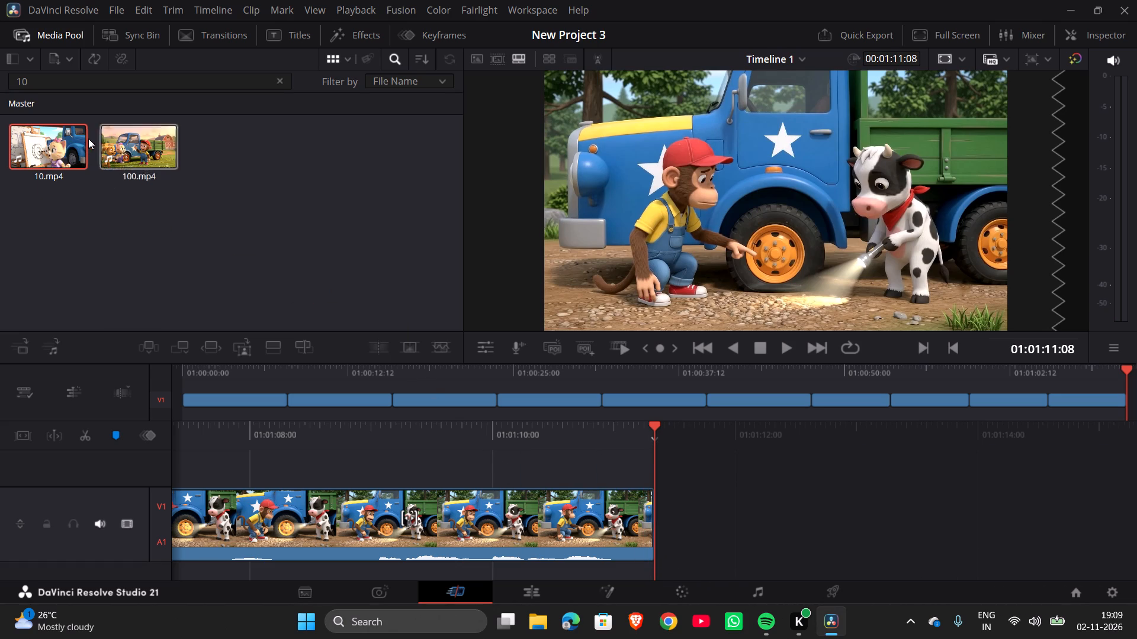
{"action": "left_click_drag", "start_coordinate": [55, 140], "coordinate": [674, 480]}
{"action": "left_click_drag", "start_coordinate": [670, 482], "coordinate": [646, 480]}
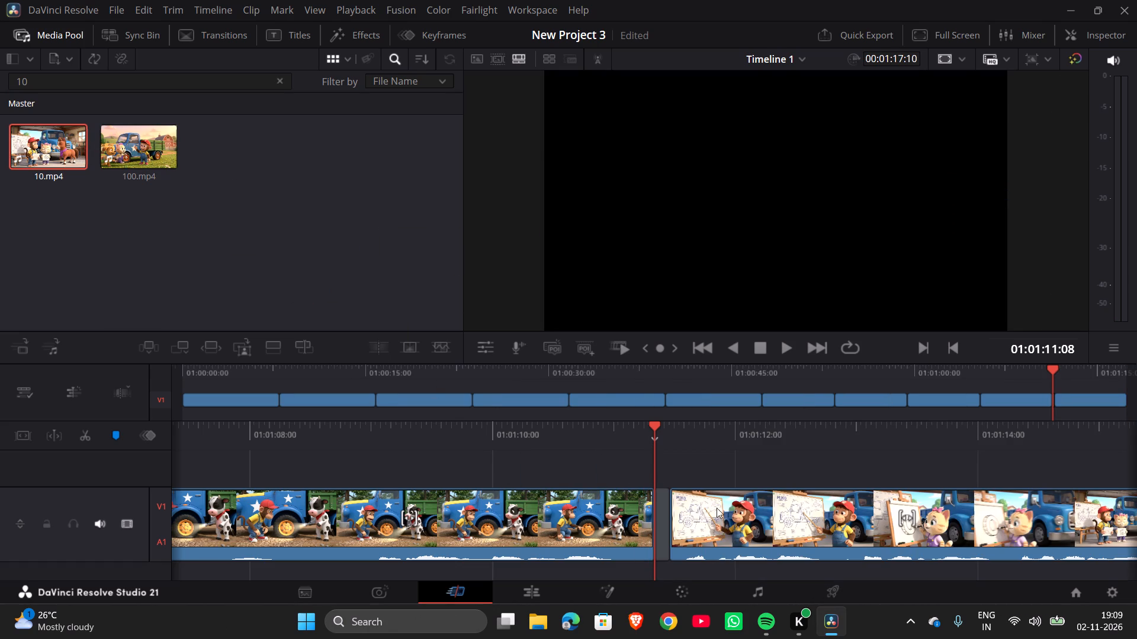
Delete the small gap between 9.mp4 and 10.mp4 on the timeline.
{"action": "left_click", "coordinate": [657, 506]}
{"action": "key", "text": "BackSpace"}
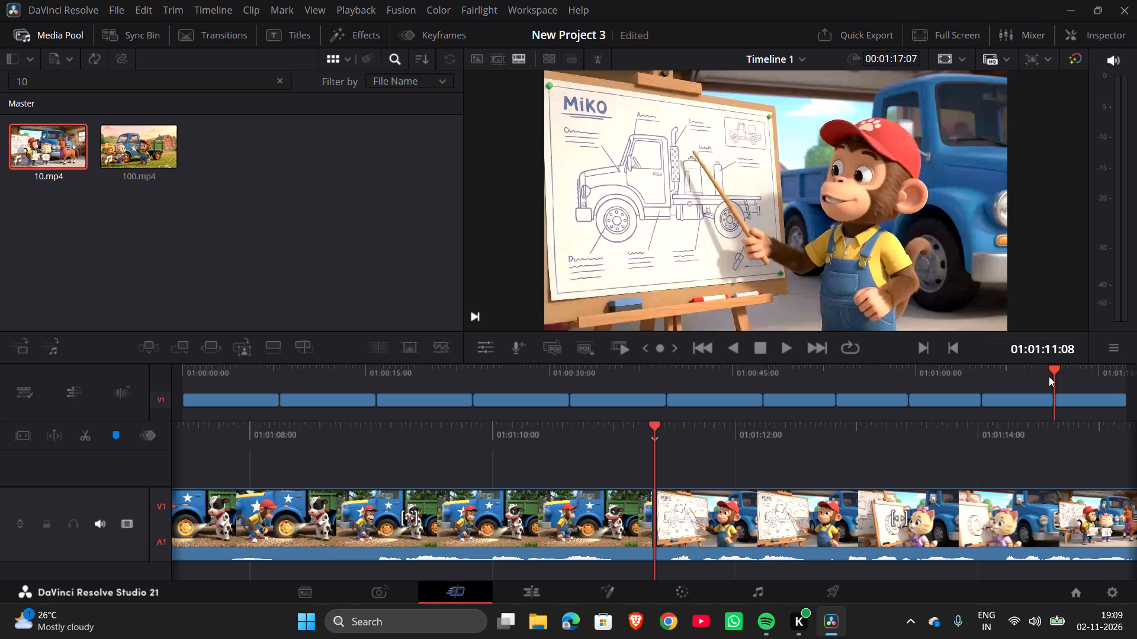
Go to the timeline's end at 01:01:17:07, search the media pool for 11 and append 11.mp4 there.
{"action": "left_click_drag", "start_coordinate": [1049, 376], "coordinate": [1136, 390]}
{"action": "left_click", "coordinate": [53, 81]}
{"action": "key", "text": "BackSpace"}
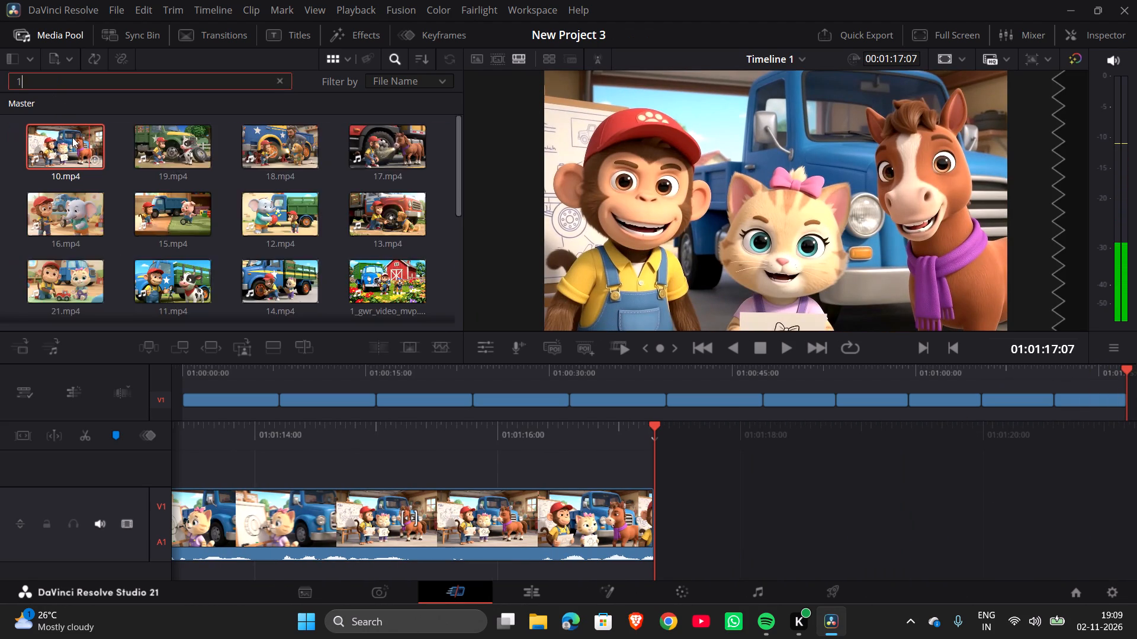
{"action": "key", "text": "1"}
{"action": "left_click_drag", "start_coordinate": [40, 143], "coordinate": [669, 528]}
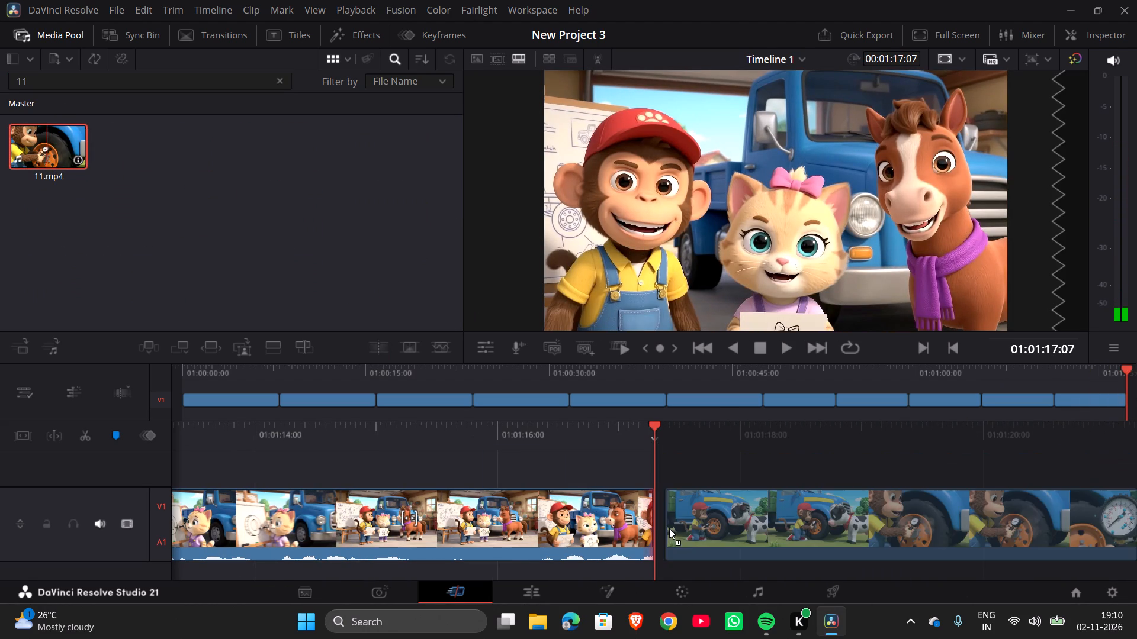
{"action": "left_click_drag", "start_coordinate": [669, 528], "coordinate": [655, 529]}
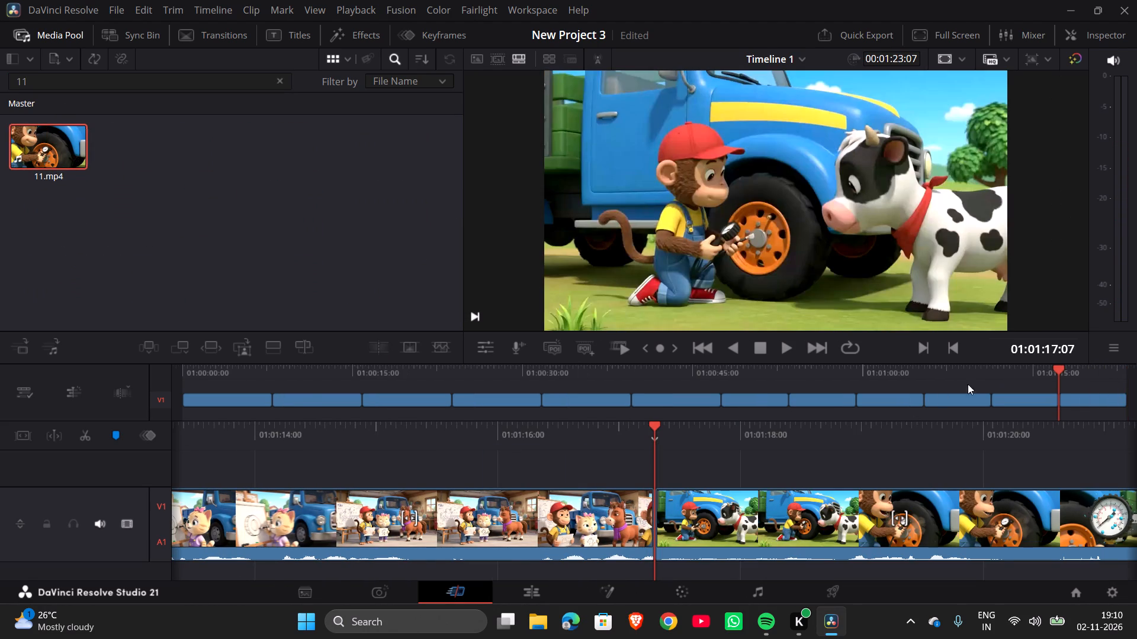
Go to the timeline's end at 01:01:23:07, search the media pool for 12 and append 12.mp4 there.
{"action": "left_click_drag", "start_coordinate": [1059, 384], "coordinate": [1136, 401]}
{"action": "left_click", "coordinate": [62, 86]}
{"action": "key", "text": "BackSpace"}
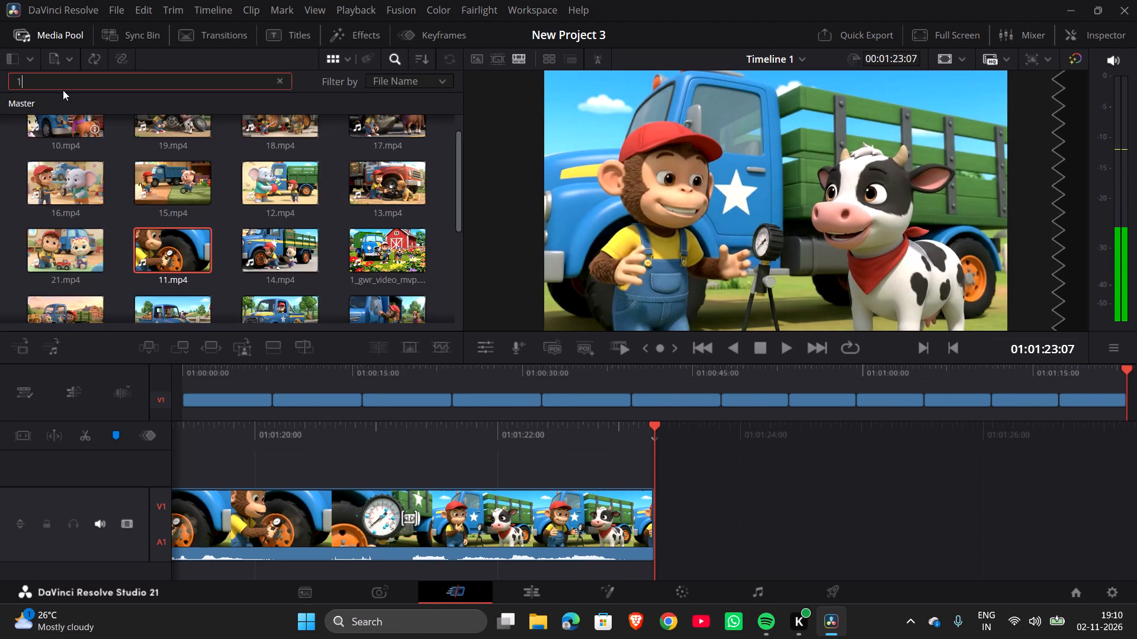
{"action": "key", "text": "2"}
{"action": "left_click_drag", "start_coordinate": [37, 144], "coordinate": [669, 516]}
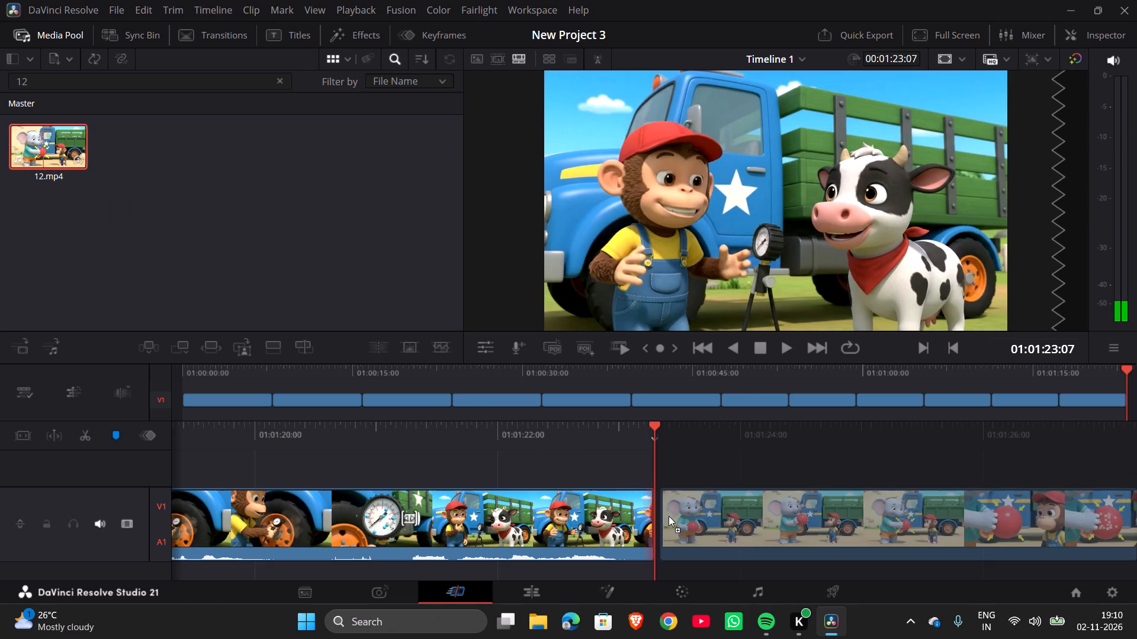
{"action": "left_click_drag", "start_coordinate": [669, 516], "coordinate": [652, 518]}
Go to the timeline's end at 01:01:29:07, search the media pool for 13 and append 13.mp4 there.
{"action": "left_click_drag", "start_coordinate": [1071, 390], "coordinate": [1132, 394]}
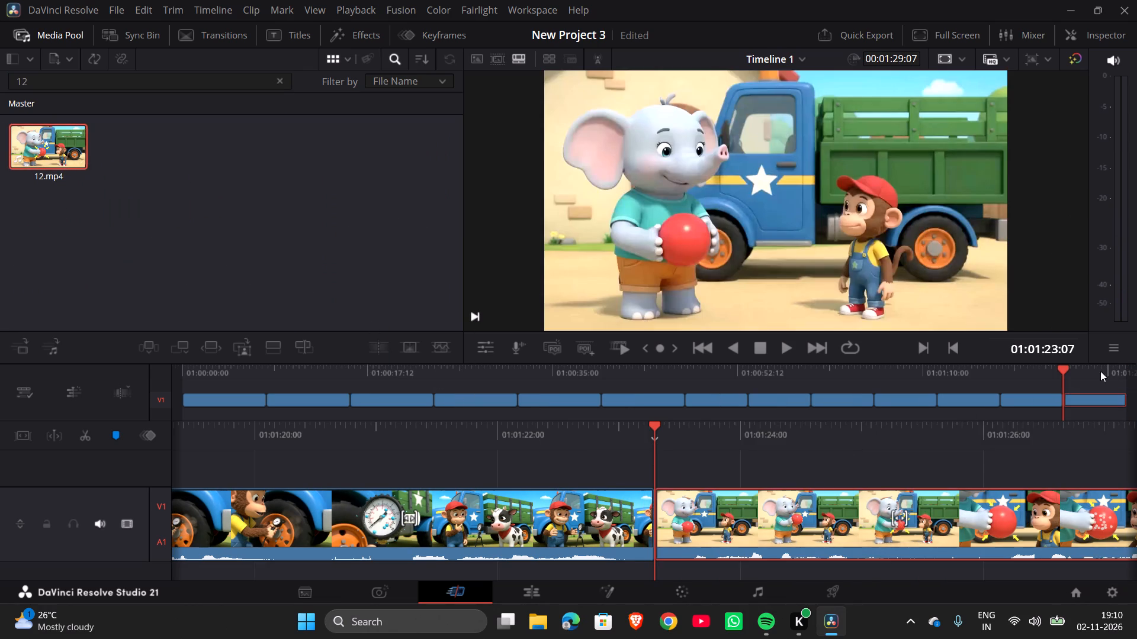
{"action": "left_click_drag", "start_coordinate": [1100, 371], "coordinate": [1136, 381]}
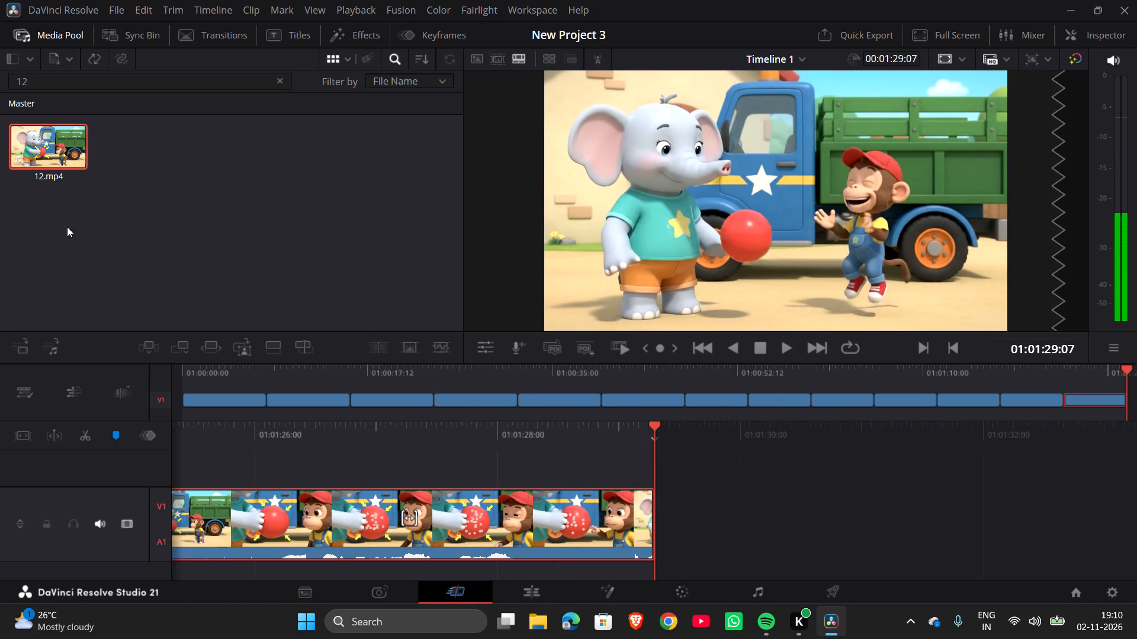
{"action": "left_click", "coordinate": [70, 79]}
{"action": "key", "text": "BackSpace"}
{"action": "key", "text": "3"}
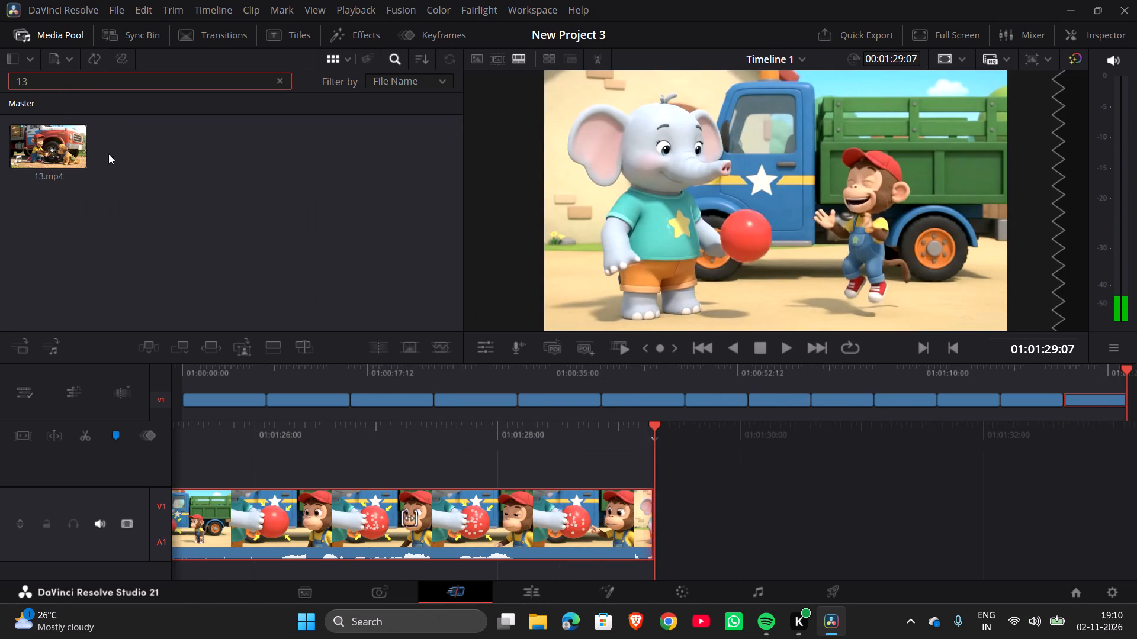
{"action": "left_click_drag", "start_coordinate": [53, 150], "coordinate": [657, 495]}
Go to the timeline's end at 01:01:35:07, search the media pool for 14 and append 14.mp4 there.
{"action": "left_click_drag", "start_coordinate": [1083, 375], "coordinate": [1135, 388]}
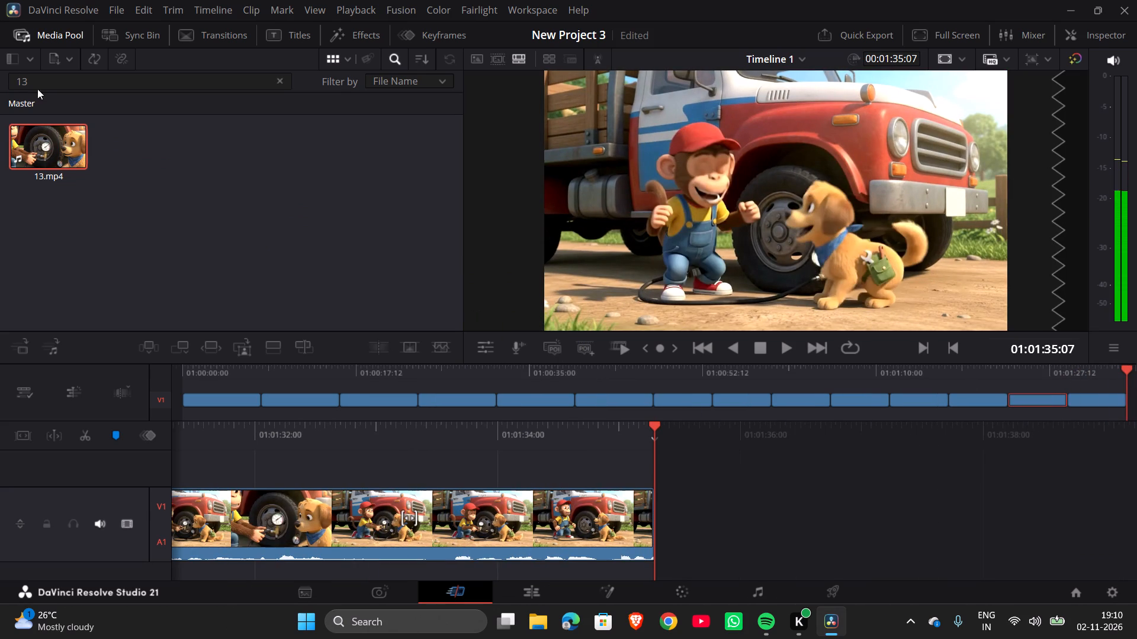
{"action": "left_click", "coordinate": [45, 85]}
{"action": "key", "text": "BackSpace"}
{"action": "key", "text": "4"}
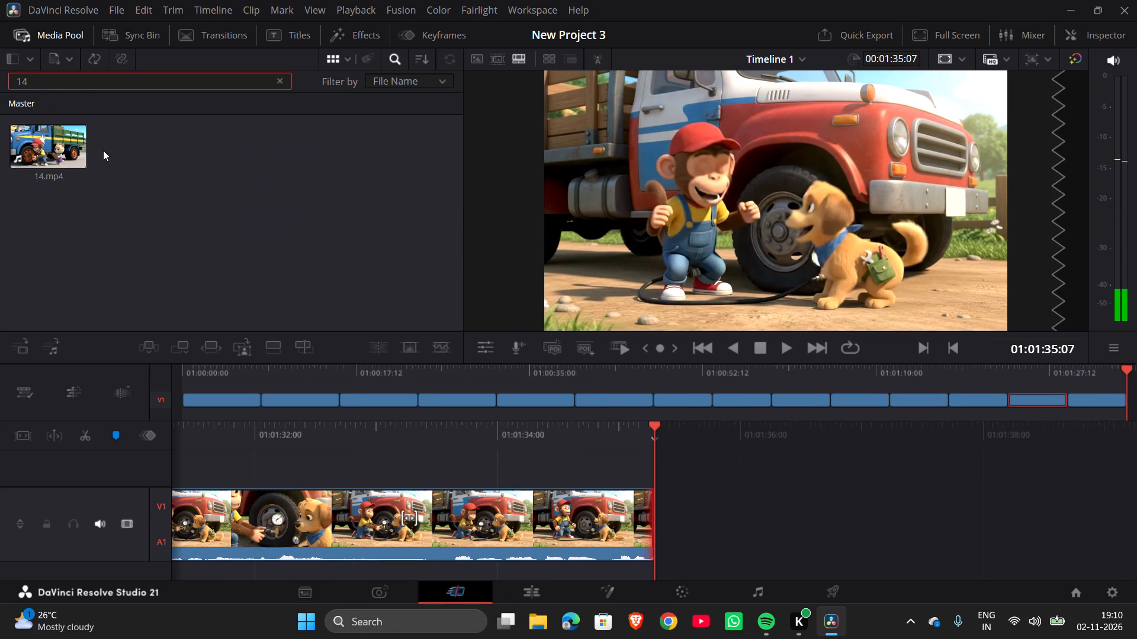
{"action": "left_click_drag", "start_coordinate": [71, 142], "coordinate": [654, 482]}
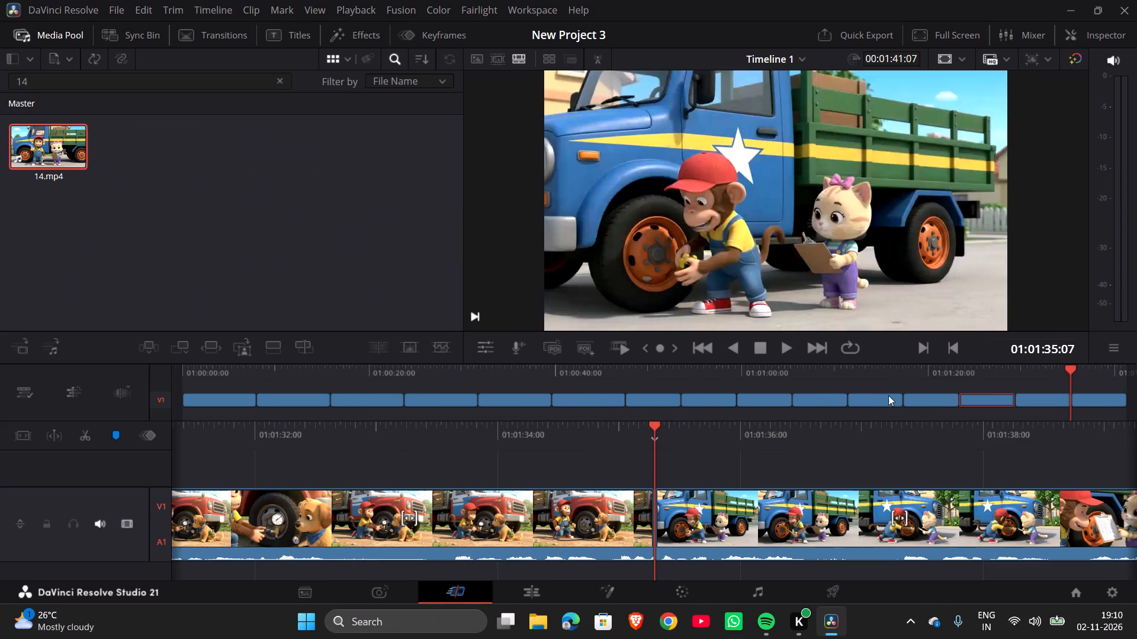
Go to the timeline's end at 01:01:41:07, search the media pool for 15 and append 15.mp4 there.
{"action": "left_click_drag", "start_coordinate": [1065, 380], "coordinate": [1136, 381]}
{"action": "left_click", "coordinate": [33, 76]}
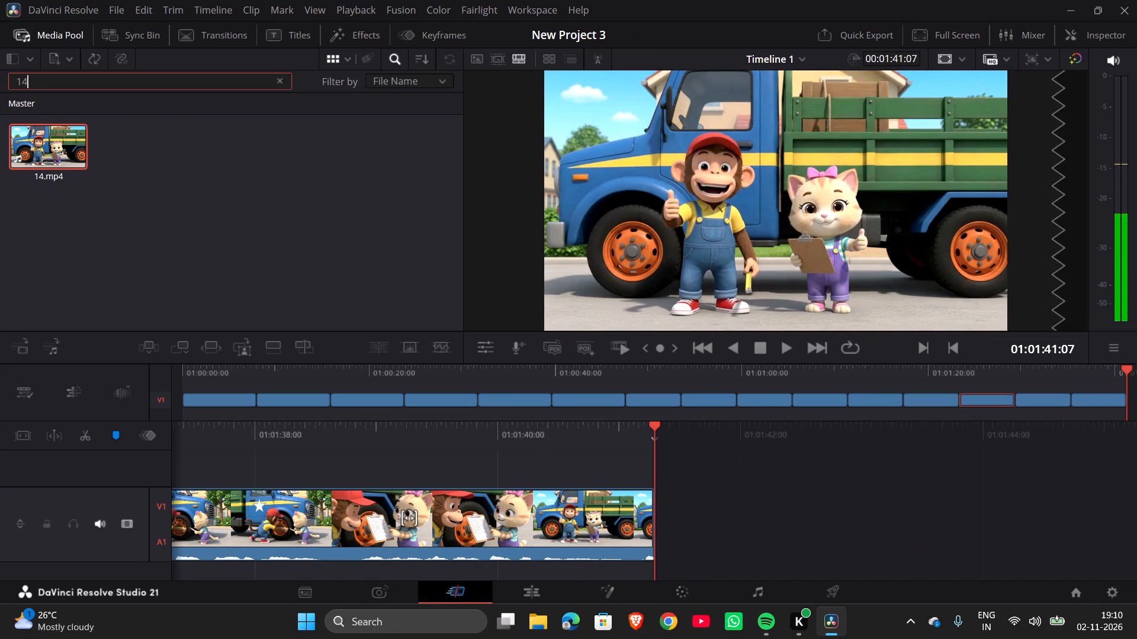
{"action": "key", "text": "BackSpace"}
{"action": "key", "text": "5"}
{"action": "left_click_drag", "start_coordinate": [47, 141], "coordinate": [618, 463]}
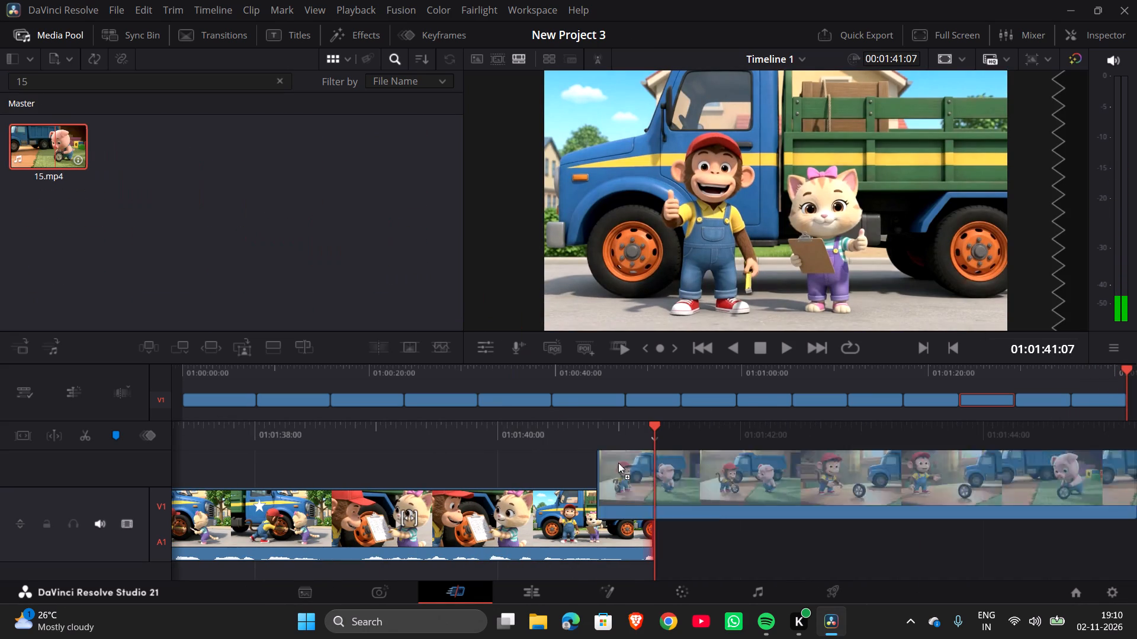
{"action": "left_click_drag", "start_coordinate": [618, 463], "coordinate": [658, 510]}
Go near the timeline's end at 01:01:46:18, search the media pool for 16 and append 16.mp4 directly after 15.mp4.
{"action": "left_click_drag", "start_coordinate": [1064, 383], "coordinate": [1128, 387]}
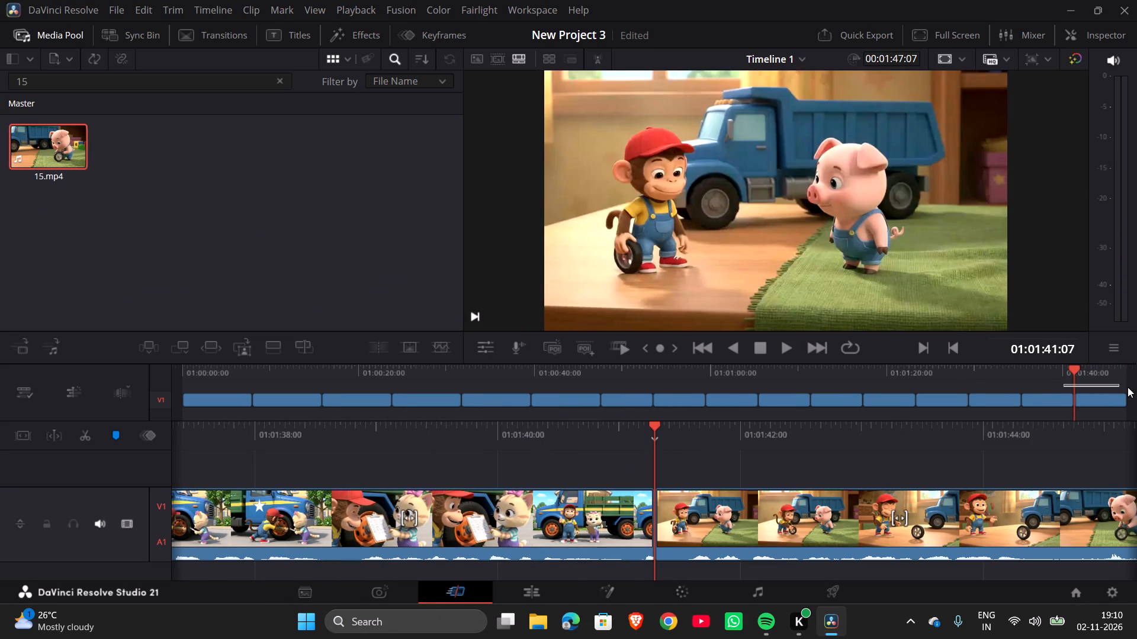
{"action": "left_click_drag", "start_coordinate": [1128, 387], "coordinate": [1136, 388]}
{"action": "left_click_drag", "start_coordinate": [1092, 380], "coordinate": [1136, 395]}
{"action": "left_click", "coordinate": [1122, 377]}
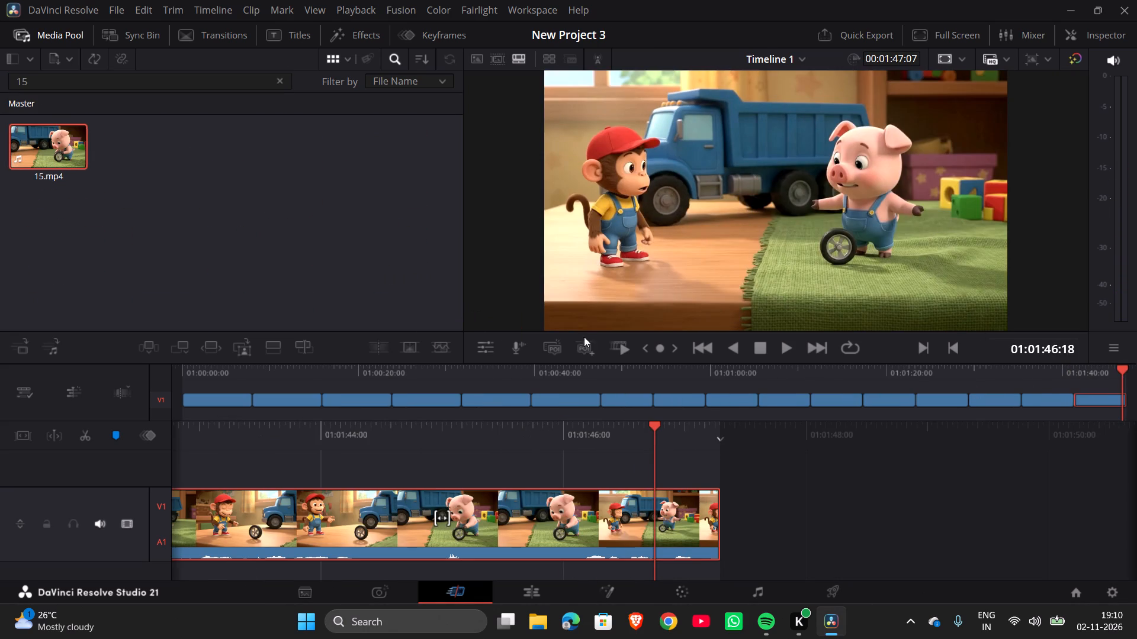
{"action": "left_click", "coordinate": [50, 85]}
{"action": "key", "text": "BackSpace"}
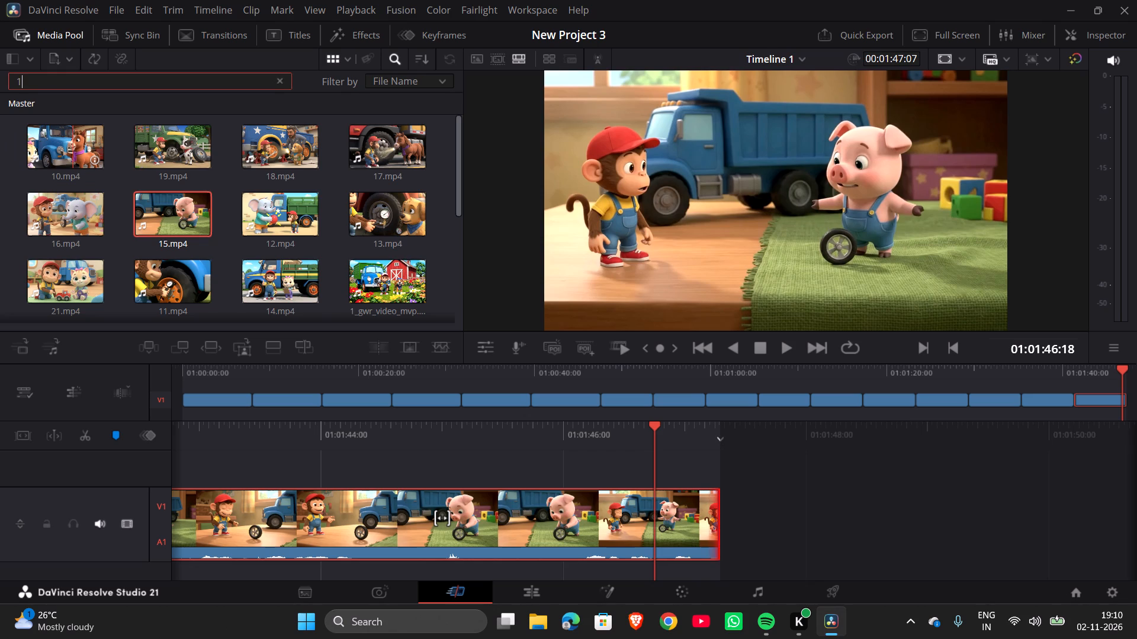
{"action": "key", "text": "6"}
{"action": "left_click_drag", "start_coordinate": [57, 151], "coordinate": [715, 503]}
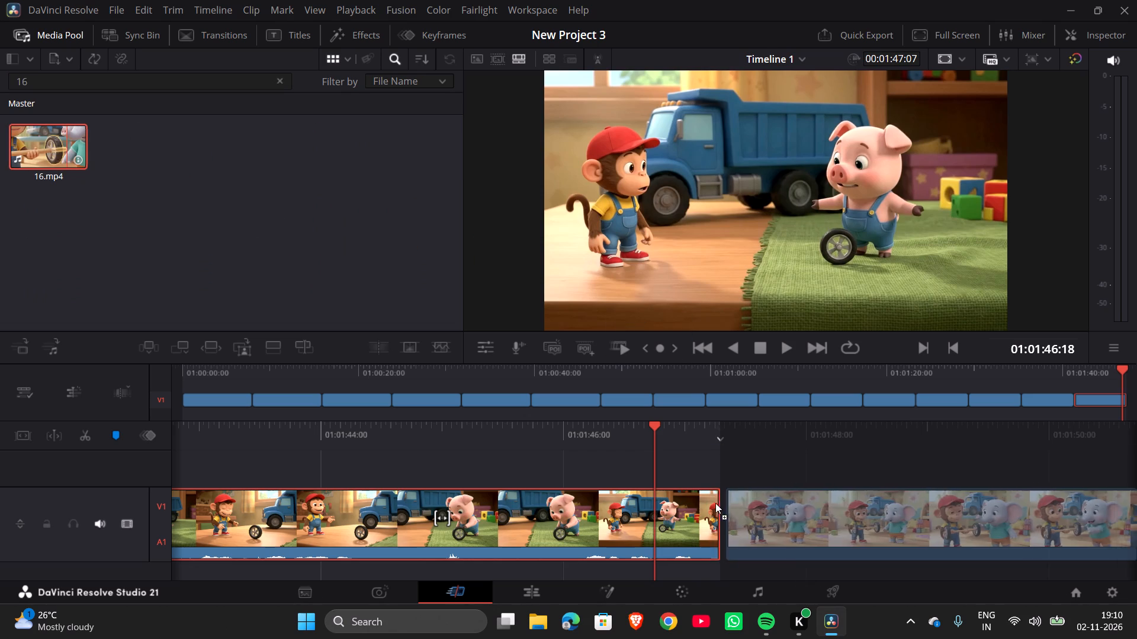
{"action": "left_click_drag", "start_coordinate": [715, 503], "coordinate": [725, 506]}
Go to the timeline's end at 01:01:53:07, search the media pool for 17 and append 17.mp4 there.
{"action": "left_click_drag", "start_coordinate": [1116, 378], "coordinate": [1135, 385]}
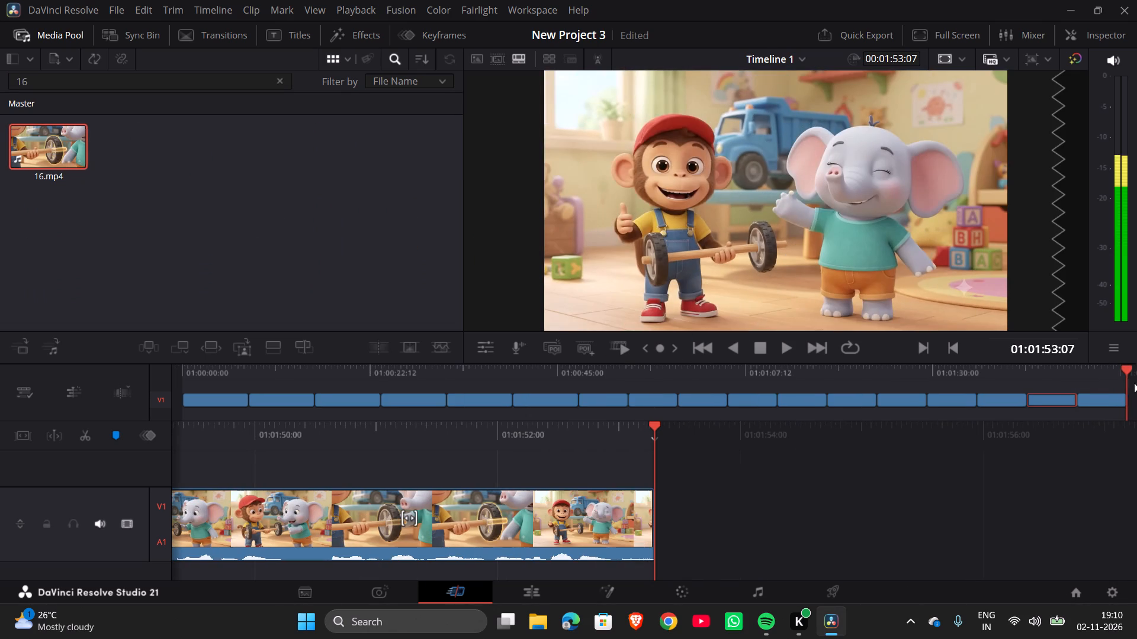
{"action": "left_click", "coordinate": [45, 80]}
{"action": "key", "text": "BackSpace"}
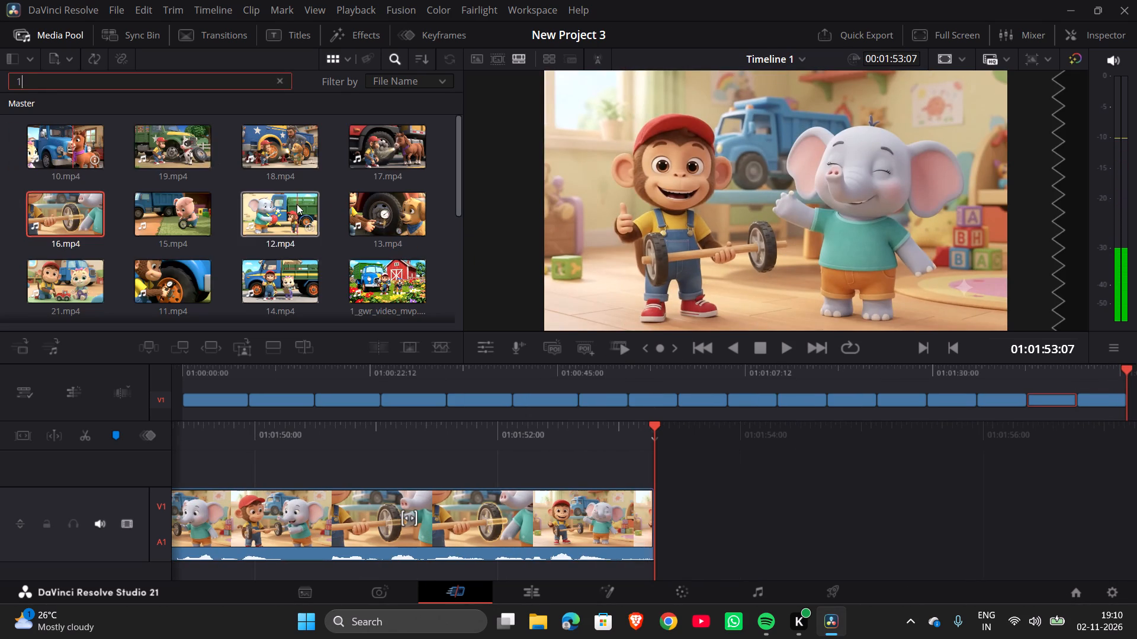
{"action": "key", "text": "7"}
{"action": "left_click_drag", "start_coordinate": [63, 149], "coordinate": [654, 515]}
Go to the timeline's end at 01:01:59:07, search the media pool for 18 and append 18.mp4 there.
{"action": "left_click_drag", "start_coordinate": [1085, 379], "coordinate": [1136, 392]}
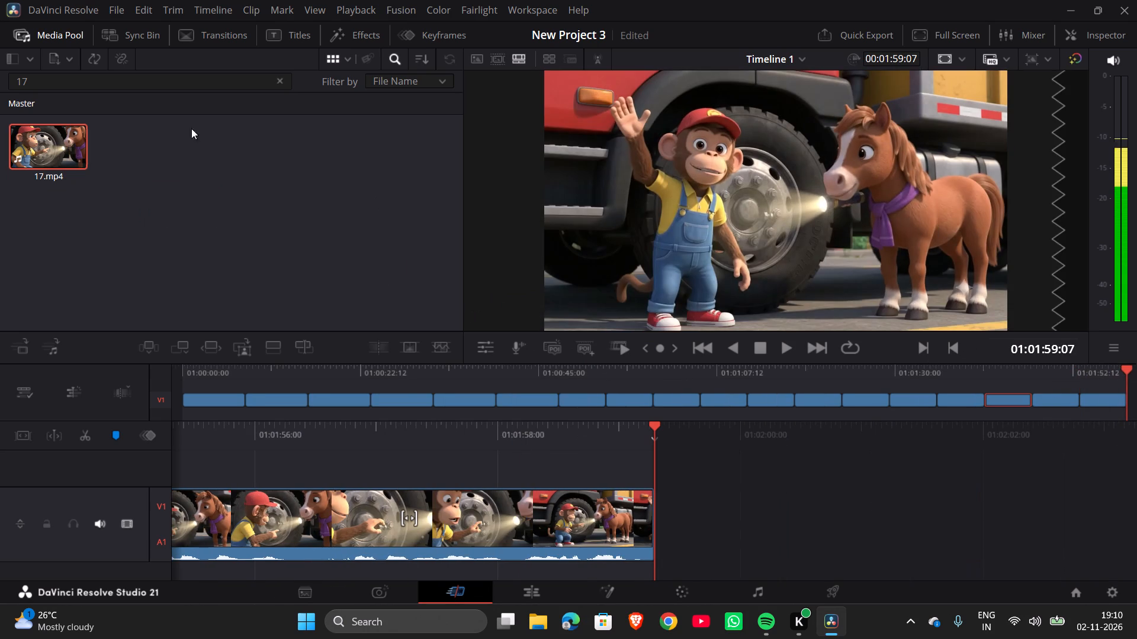
{"action": "left_click", "coordinate": [53, 83]}
{"action": "key", "text": "BackSpace"}
{"action": "key", "text": "8"}
{"action": "left_click_drag", "start_coordinate": [55, 149], "coordinate": [132, 176]}
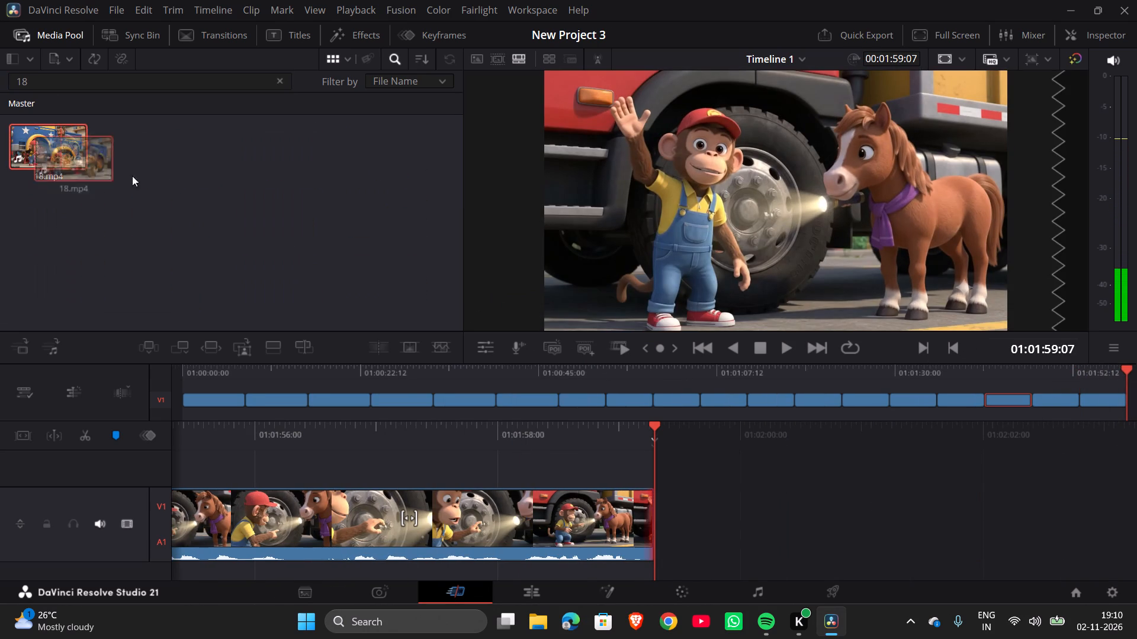
{"action": "left_click_drag", "start_coordinate": [132, 176], "coordinate": [659, 473]}
Go to the timeline's end at 01:02:05:07 and delete the selected 15.mp4 clip, leaving its gap open.
{"action": "left_click_drag", "start_coordinate": [1099, 377], "coordinate": [1136, 380]}
{"action": "key", "text": "BackSpace"}
Search the media pool for 19 and append 19.mp4 at the playhead, directly after 18.mp4.
{"action": "left_click", "coordinate": [37, 87]}
{"action": "key", "text": "BackSpace"}
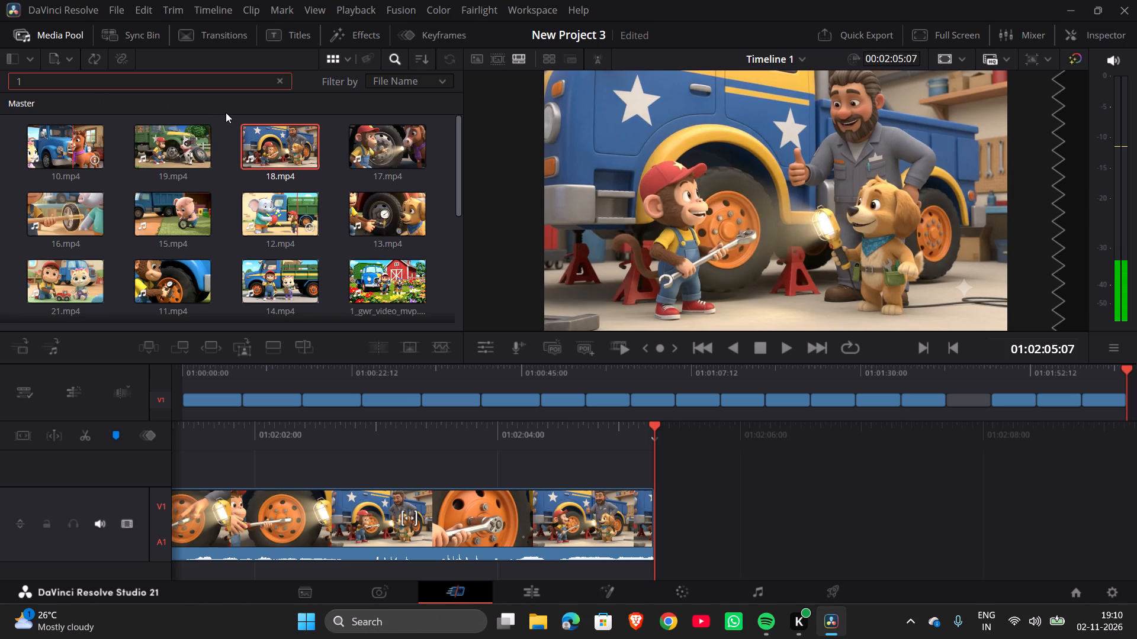
{"action": "key", "text": "9"}
{"action": "left_click_drag", "start_coordinate": [57, 135], "coordinate": [645, 430]}
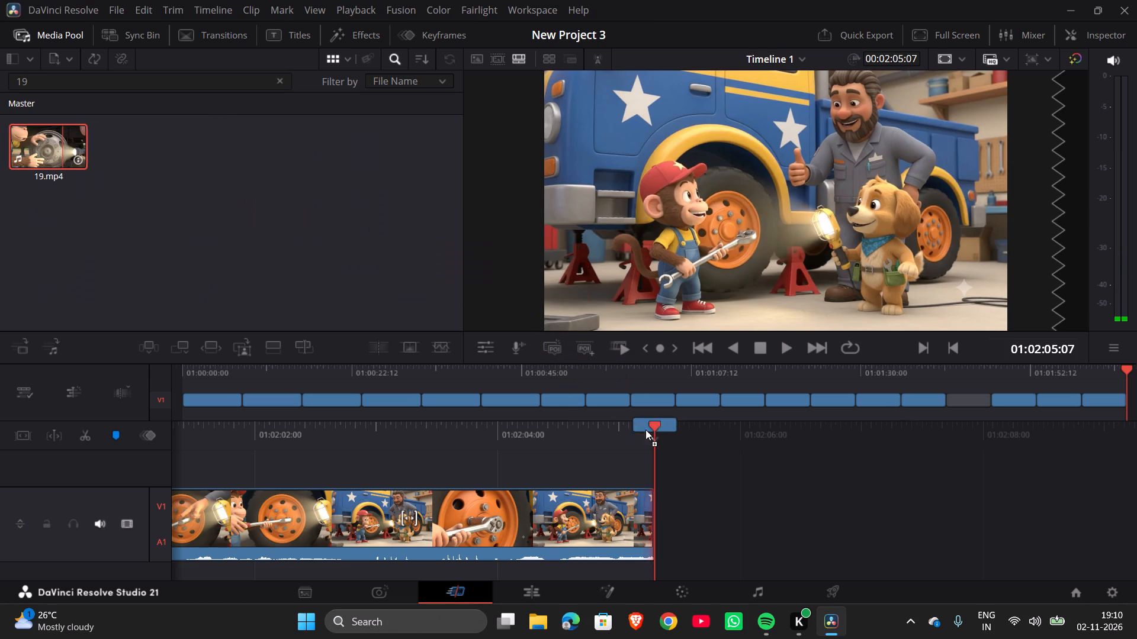
{"action": "left_click_drag", "start_coordinate": [645, 430], "coordinate": [658, 473]}
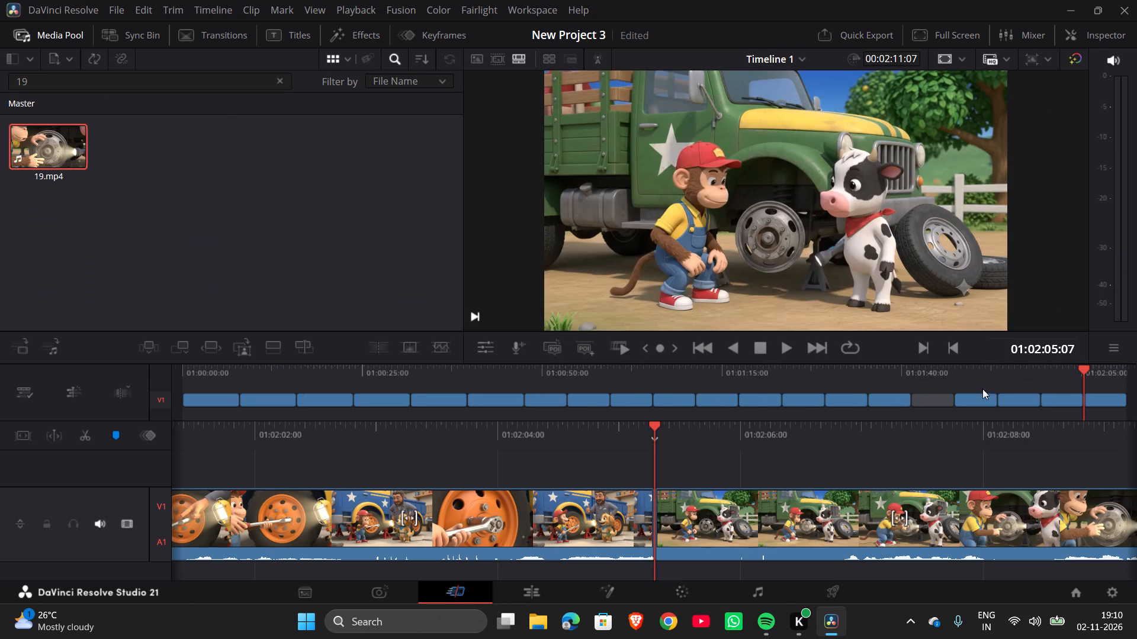
Ripple-delete the empty gap left by the removed 15.mp4 clip, closing the space on the timeline.
{"action": "left_click", "coordinate": [923, 398]}
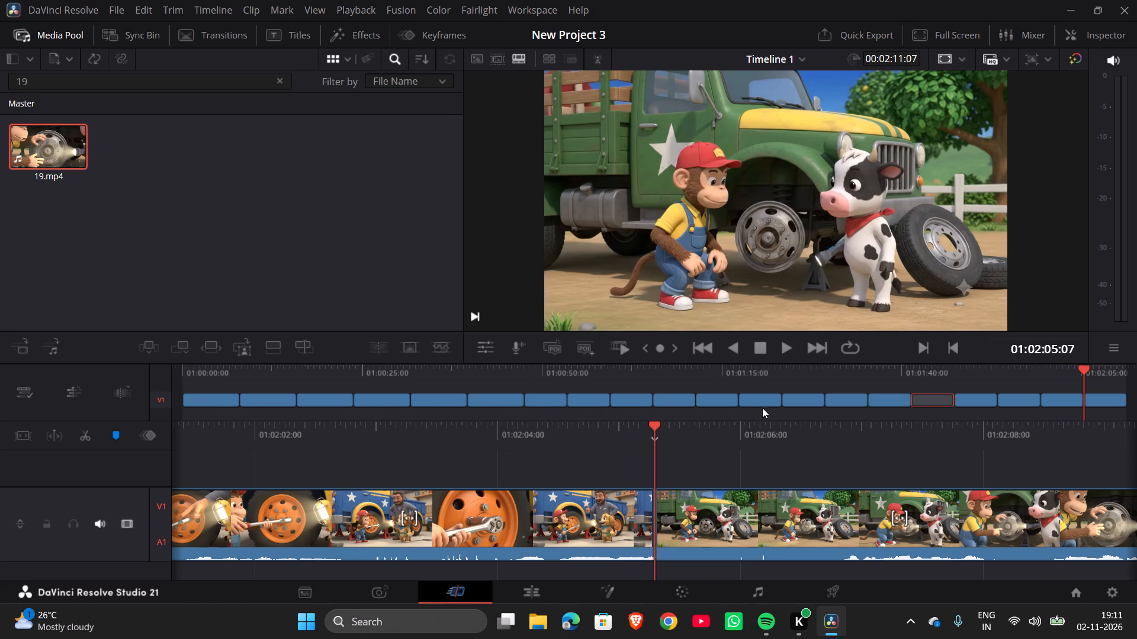
{"action": "left_click", "coordinate": [931, 401]}
{"action": "left_click_drag", "start_coordinate": [664, 434], "coordinate": [979, 464]}
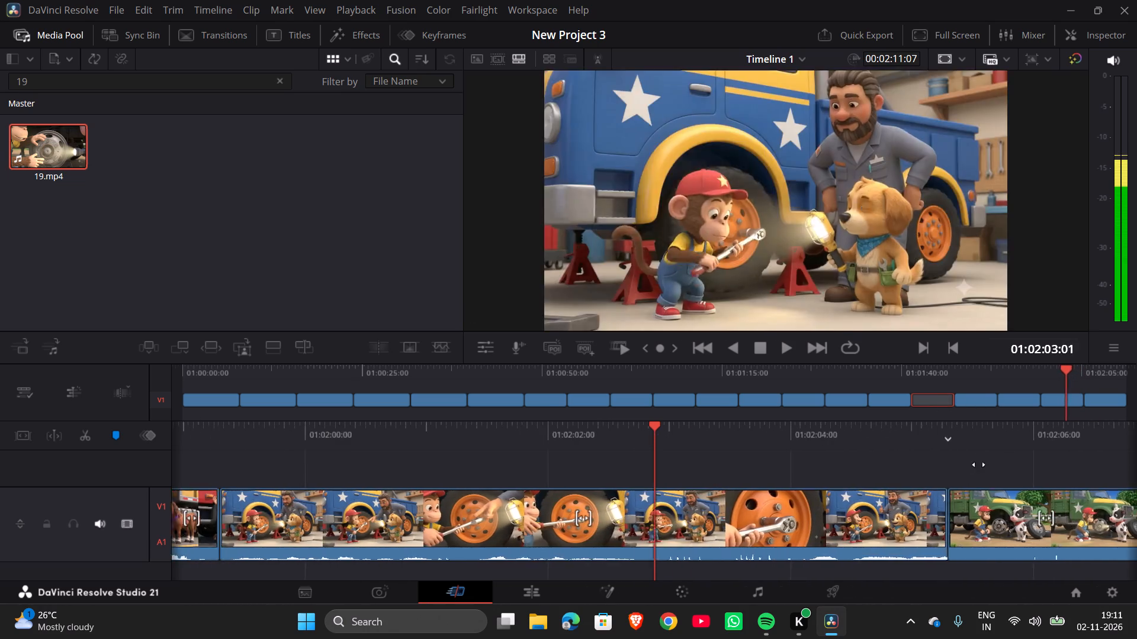
{"action": "left_click_drag", "start_coordinate": [979, 464], "coordinate": [1136, 486]}
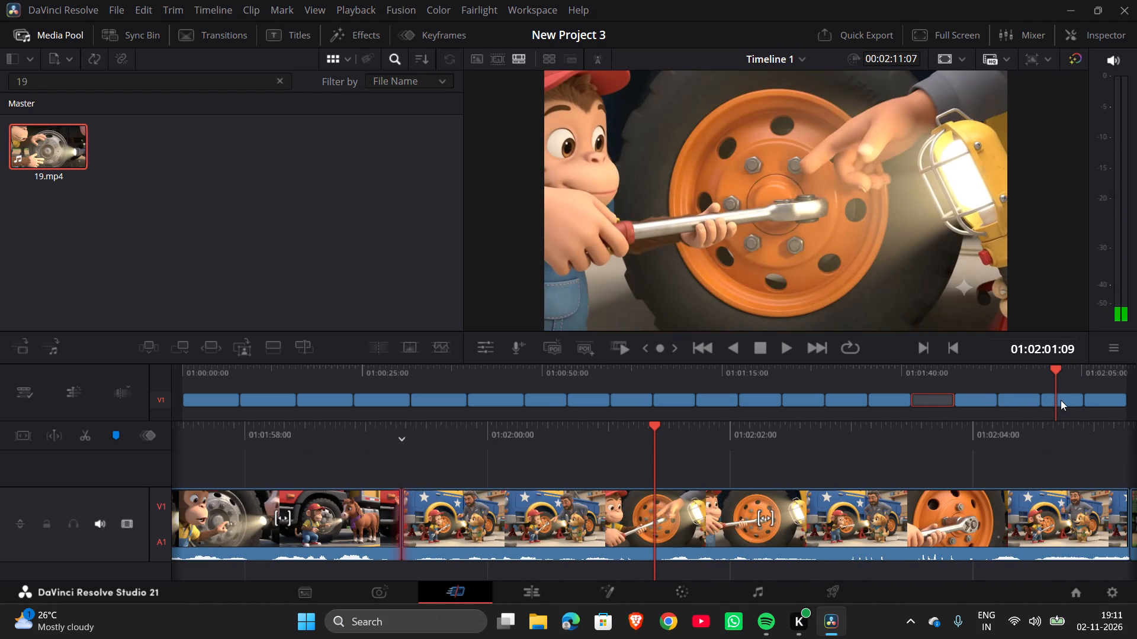
{"action": "left_click", "coordinate": [940, 400]}
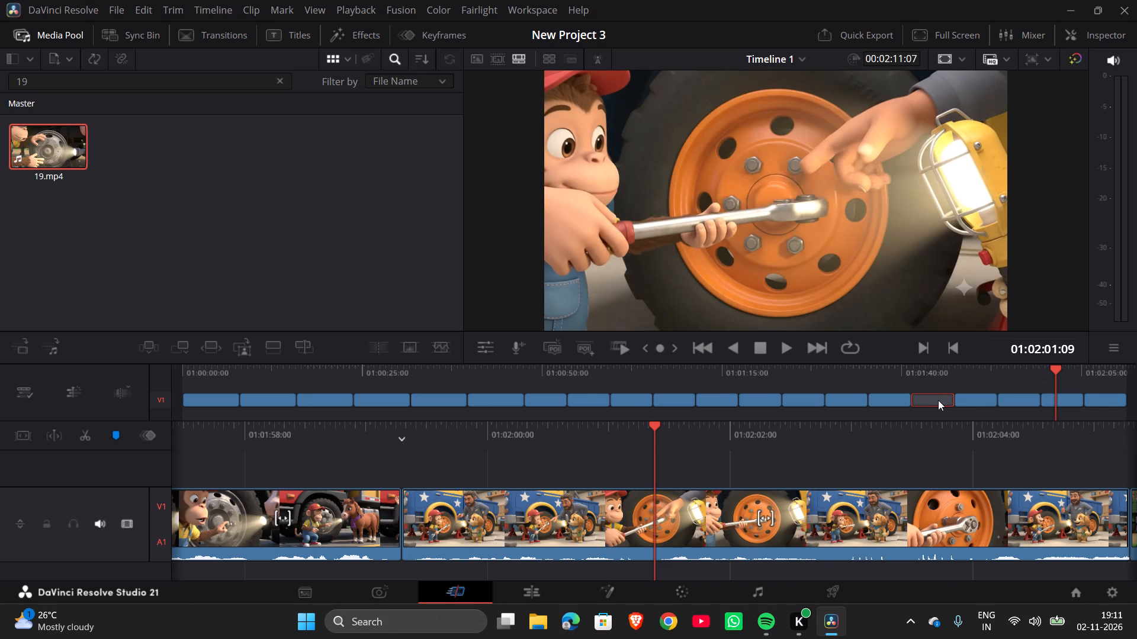
{"action": "key", "text": "BackSpace"}
Go to the timeline's end at 01:02:05:07, search the media pool for 20 and append 20.mp4 there.
{"action": "left_click_drag", "start_coordinate": [1113, 379], "coordinate": [1136, 377]}
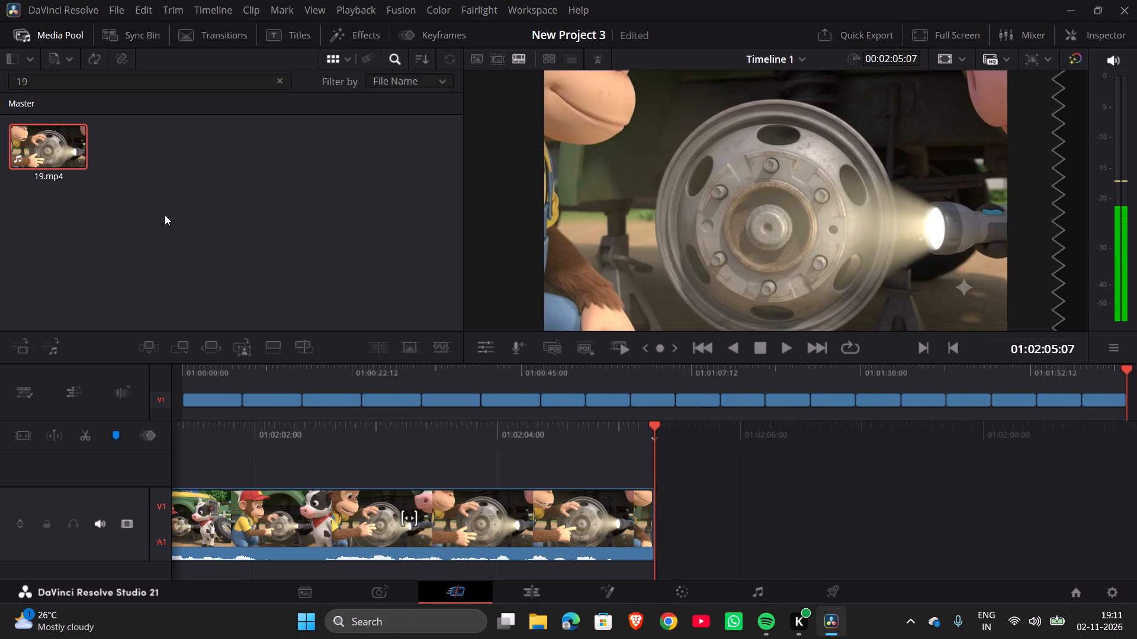
{"action": "left_click", "coordinate": [32, 83]}
{"action": "key", "text": "BackSpace"}
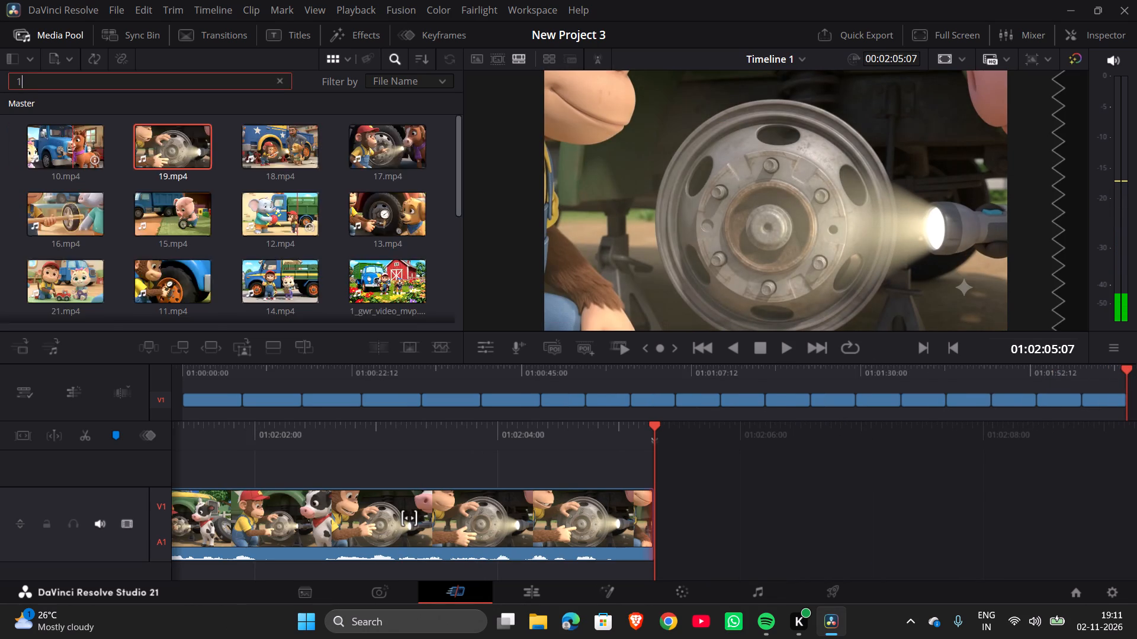
{"action": "key", "text": "BackSpace"}
{"action": "key", "text": "2"}
{"action": "key", "text": "0"}
{"action": "left_click_drag", "start_coordinate": [46, 151], "coordinate": [66, 166]}
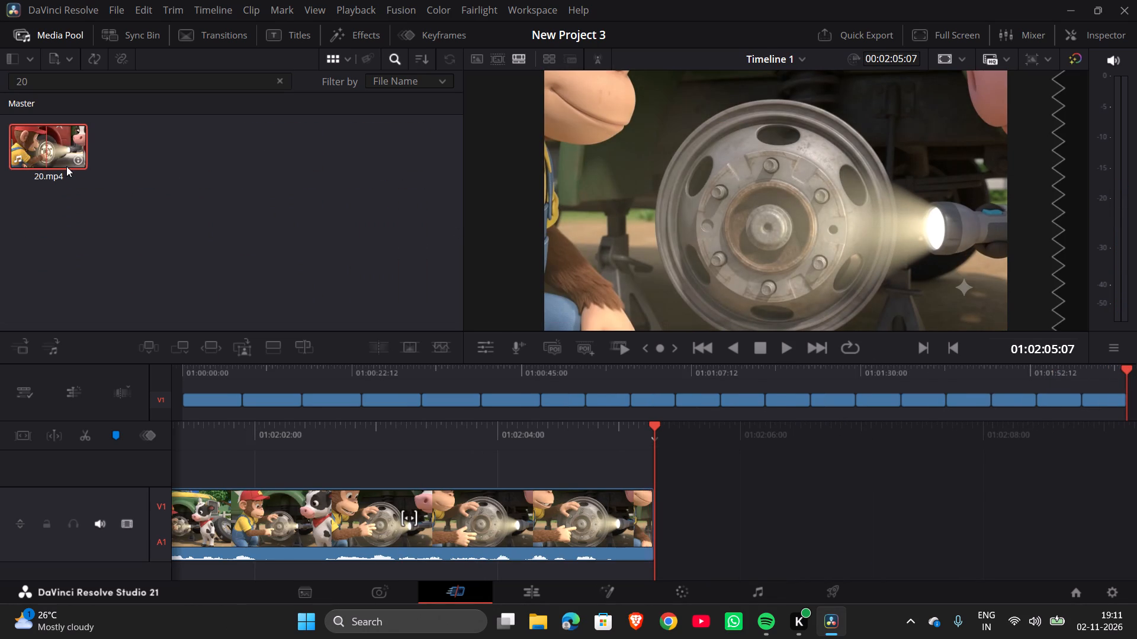
{"action": "left_click_drag", "start_coordinate": [66, 166], "coordinate": [653, 529]}
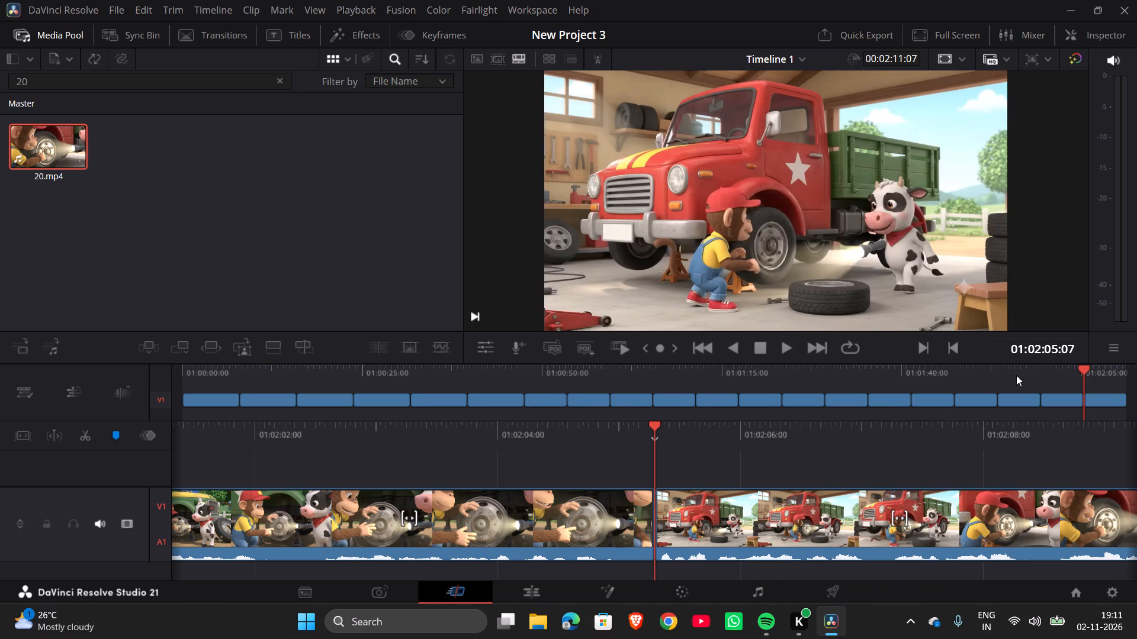
Go to the timeline's end at 01:02:11:07, search the media pool for 21 and append 21.mp4 there.
{"action": "left_click_drag", "start_coordinate": [1087, 376], "coordinate": [1136, 393]}
{"action": "left_click", "coordinate": [71, 82]}
{"action": "key", "text": "BackSpace"}
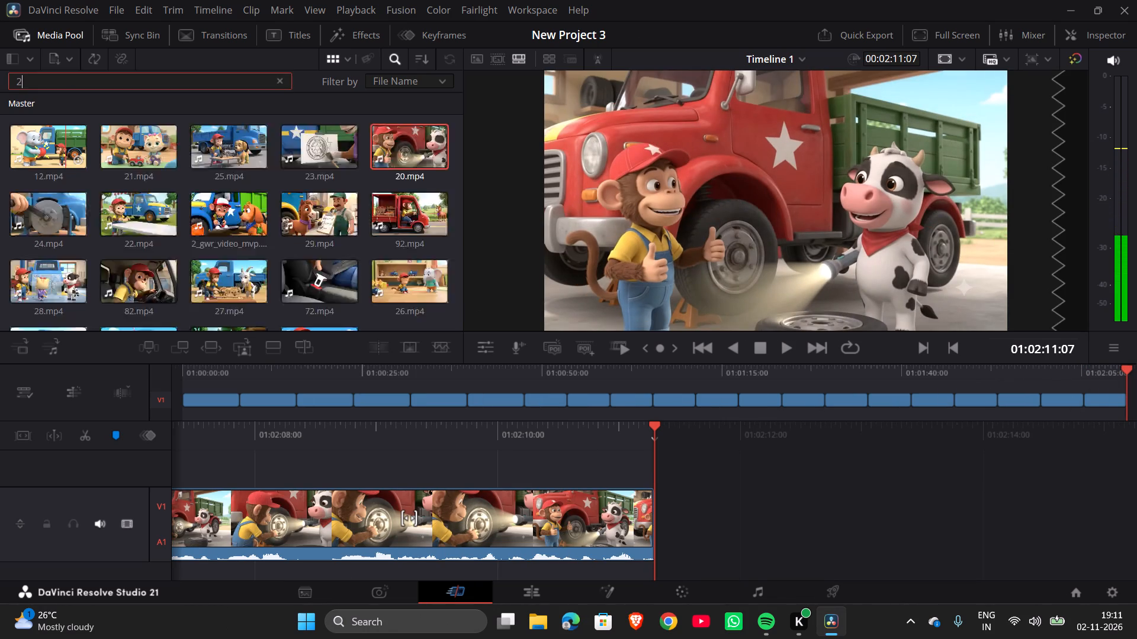
{"action": "key", "text": "1"}
{"action": "left_click_drag", "start_coordinate": [23, 135], "coordinate": [423, 294]}
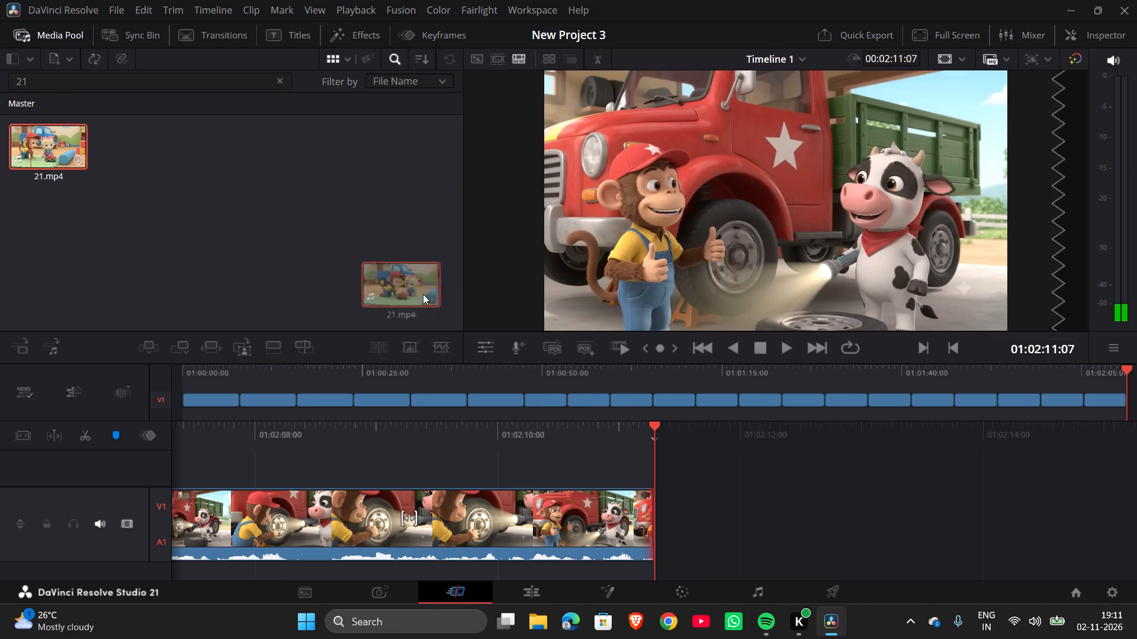
{"action": "left_click_drag", "start_coordinate": [423, 294], "coordinate": [652, 514]}
Go to the timeline's end at 01:02:17:07, search the media pool for 22 and append 22.mp4 there.
{"action": "left_click_drag", "start_coordinate": [1101, 369], "coordinate": [1130, 378]}
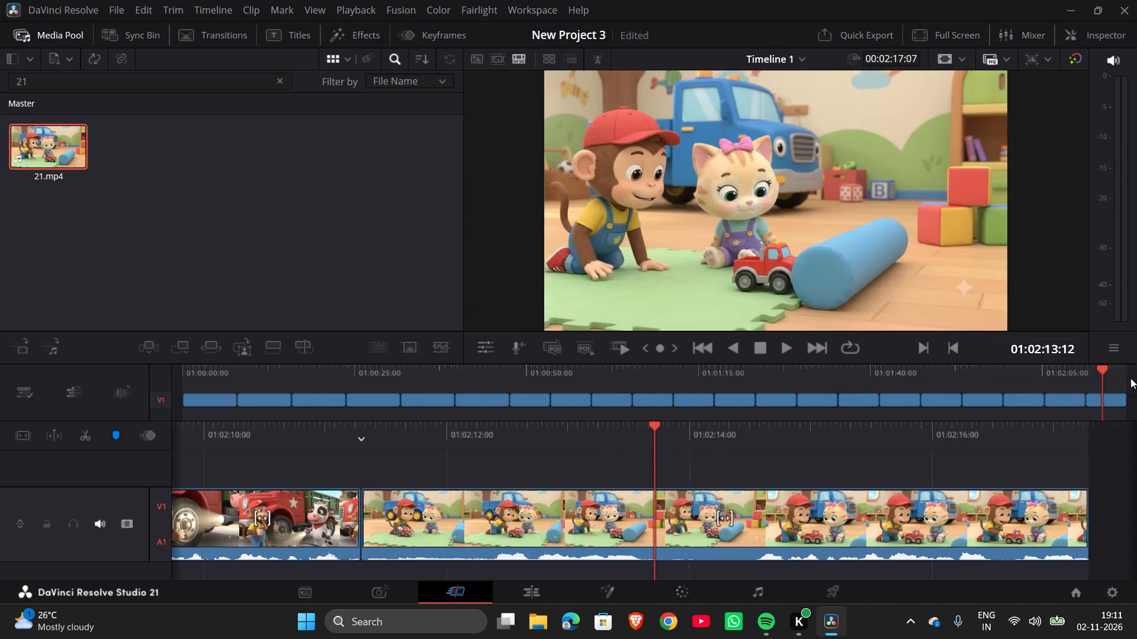
{"action": "left_click_drag", "start_coordinate": [1130, 378], "coordinate": [1136, 379]}
{"action": "left_click", "coordinate": [82, 86]}
{"action": "key", "text": "BackSpace"}
{"action": "key", "text": "2"}
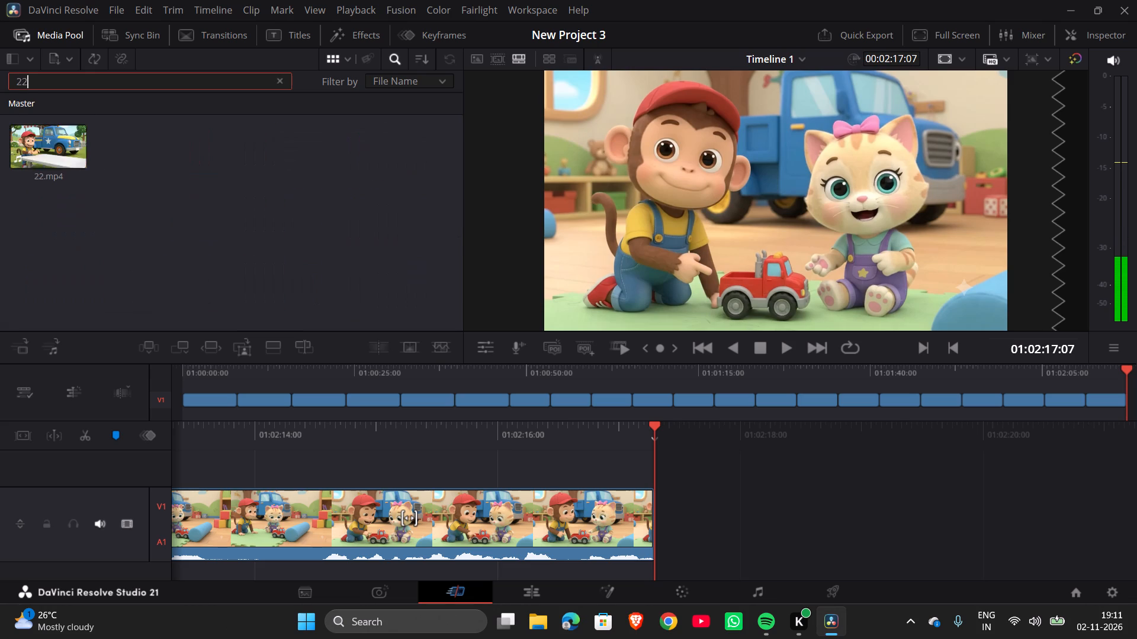
{"action": "left_click_drag", "start_coordinate": [40, 143], "coordinate": [653, 547]}
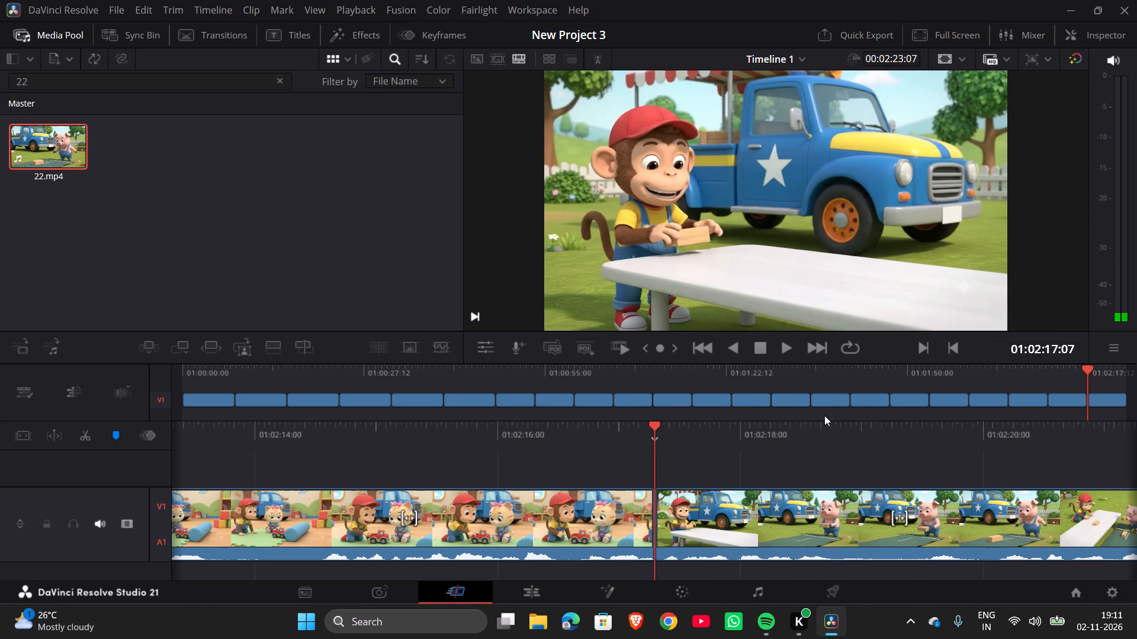
Bring the end of 22.mp4 into view, search the media pool for 23 and append 23.mp4 directly after it.
{"action": "left_click_drag", "start_coordinate": [1109, 381], "coordinate": [1136, 385]}
{"action": "left_click", "coordinate": [1112, 367]}
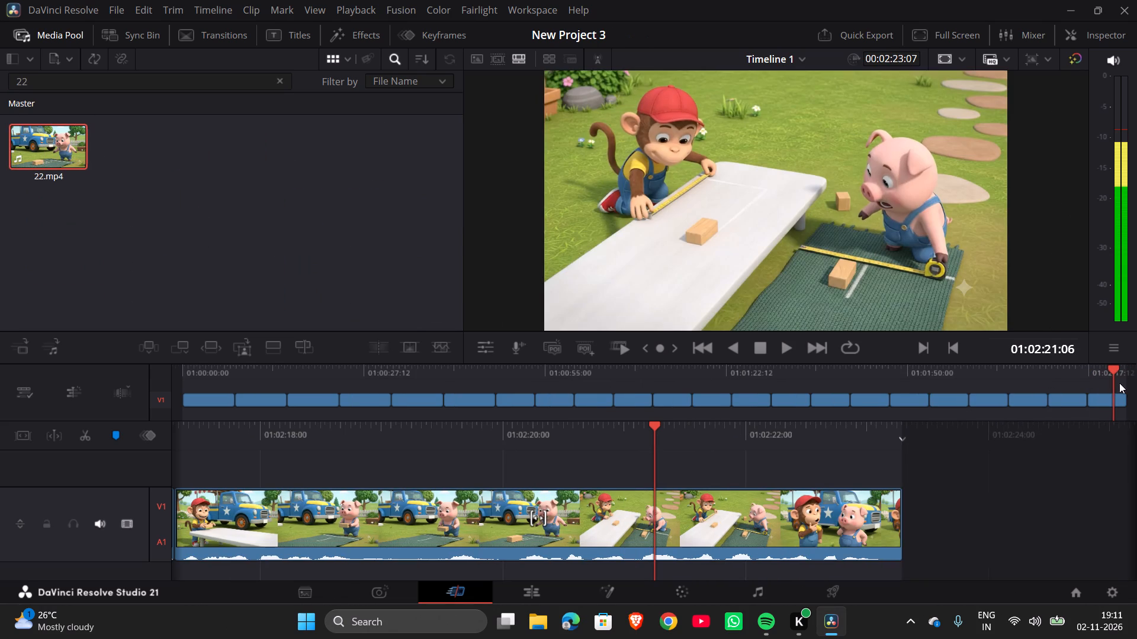
{"action": "left_click", "coordinate": [43, 77]}
{"action": "key", "text": "BackSpace"}
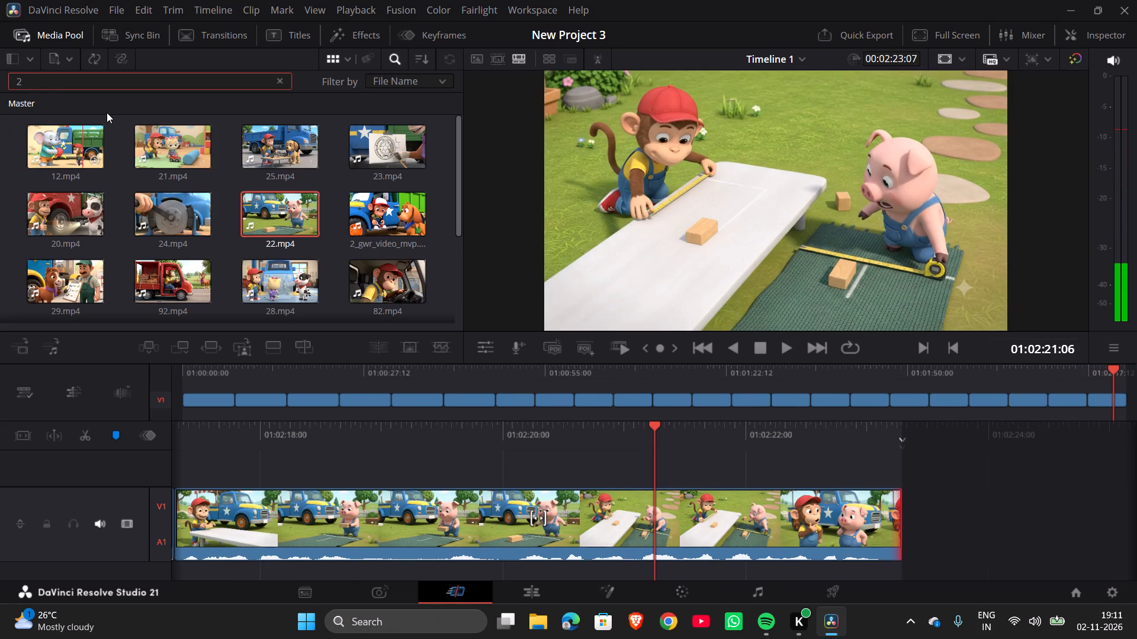
{"action": "key", "text": "3"}
{"action": "left_click_drag", "start_coordinate": [60, 146], "coordinate": [905, 510]}
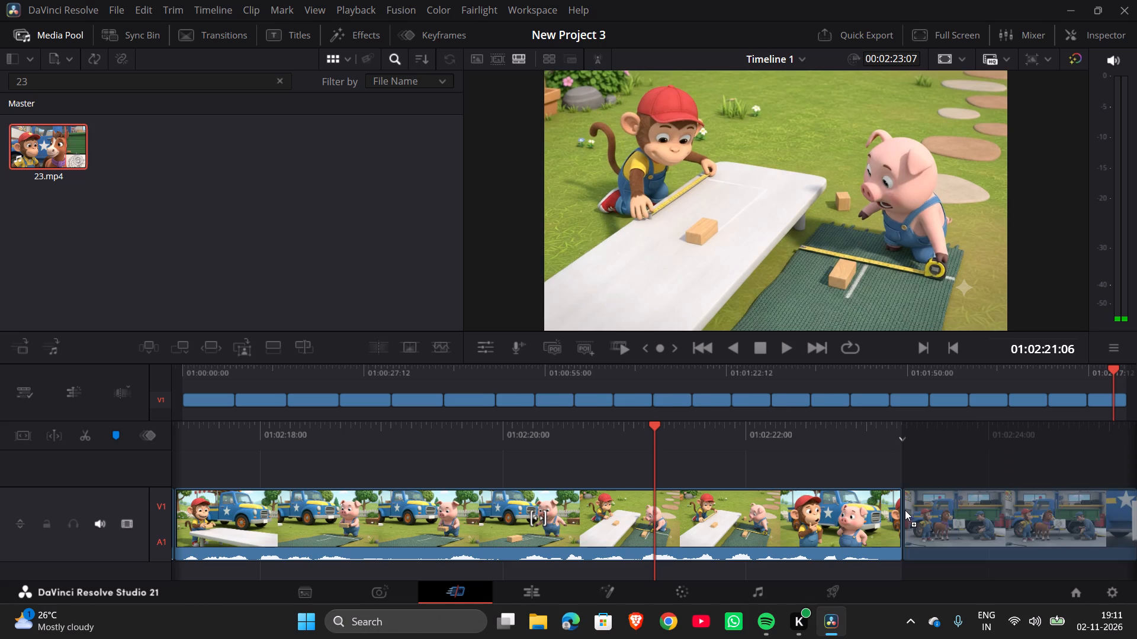
{"action": "left_click_drag", "start_coordinate": [905, 510], "coordinate": [906, 514]}
Bring the end of 23.mp4 into view, search the media pool for 24 and append 24.mp4 directly after it.
{"action": "left_click", "coordinate": [1125, 370]}
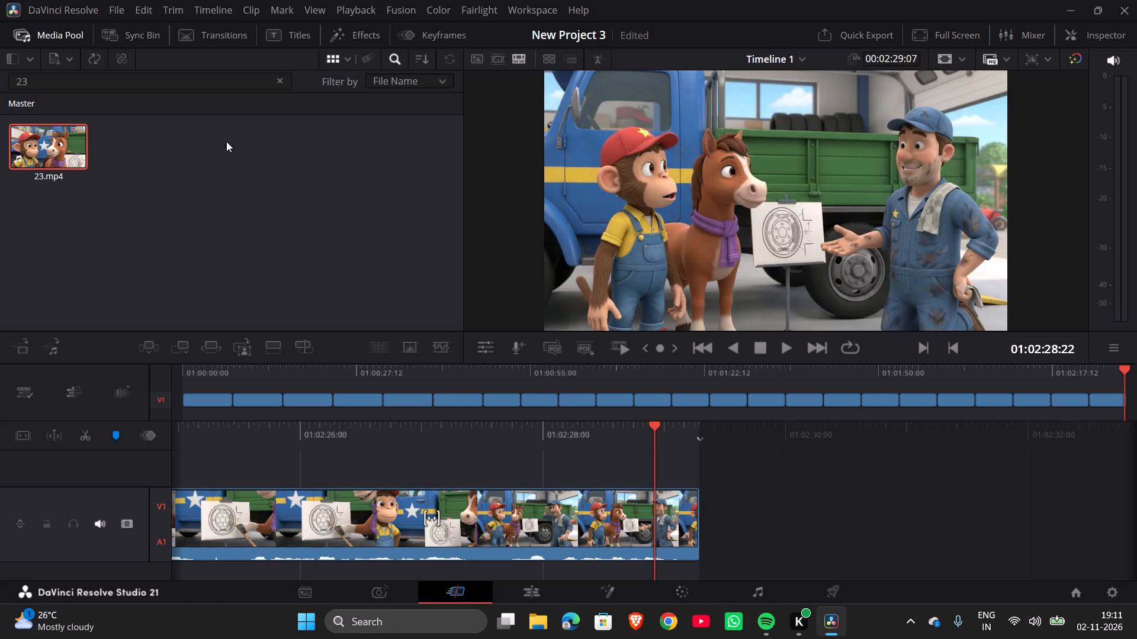
{"action": "left_click", "coordinate": [50, 80]}
{"action": "key", "text": "BackSpace"}
{"action": "key", "text": "4"}
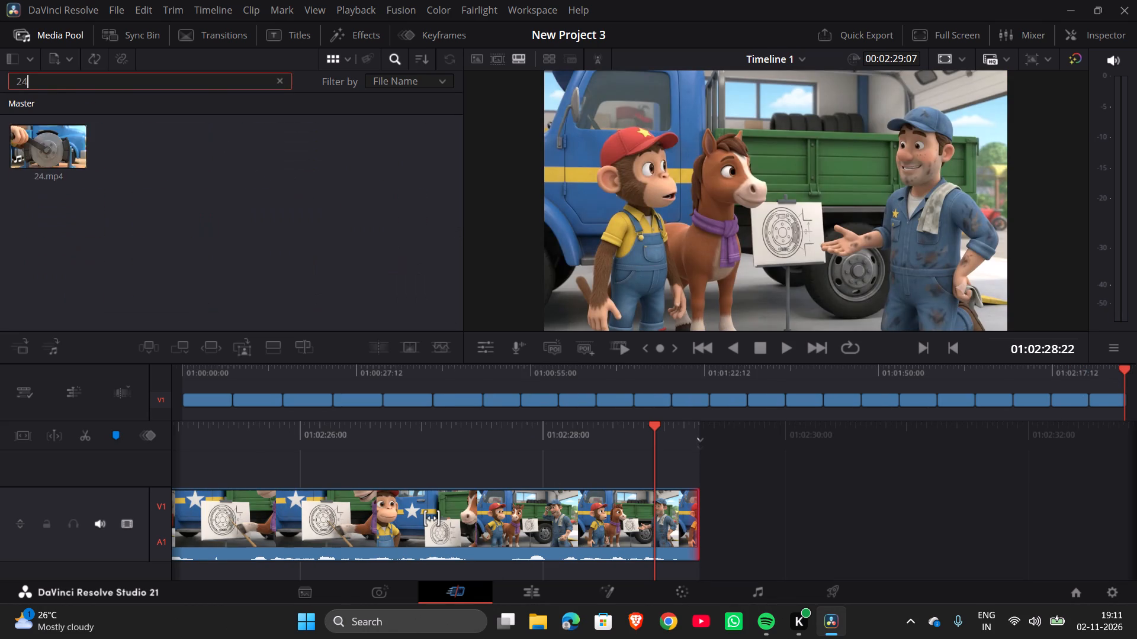
{"action": "left_click_drag", "start_coordinate": [23, 145], "coordinate": [698, 511]}
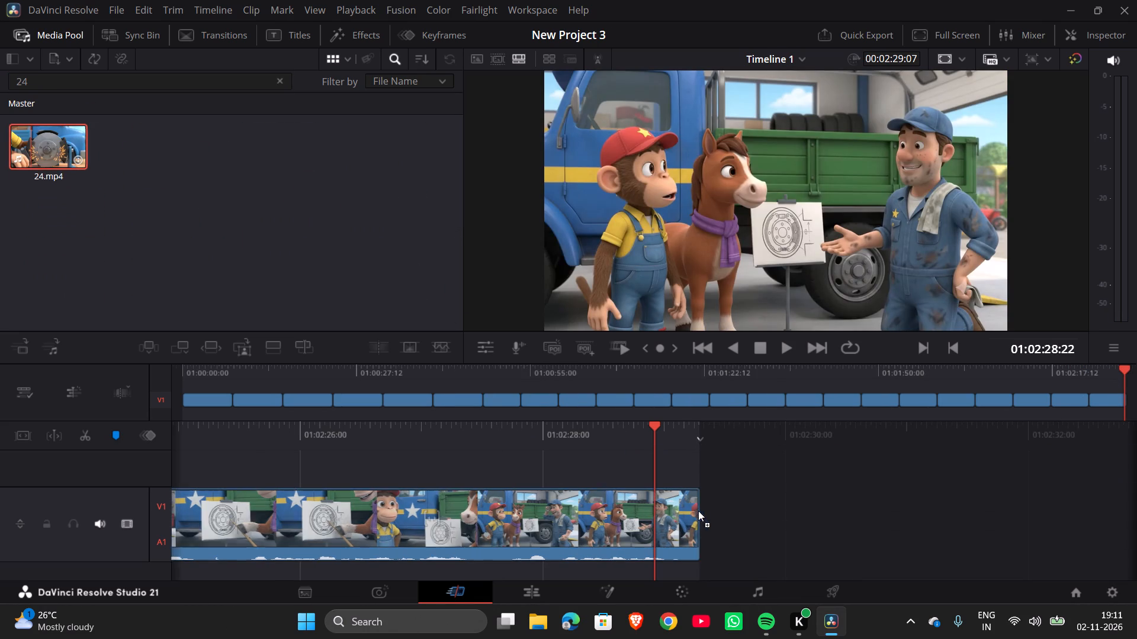
{"action": "left_click_drag", "start_coordinate": [698, 511], "coordinate": [704, 512]}
Bring the end of 24.mp4 into view, search the media pool for 25 and append 25.mp4 directly after it.
{"action": "left_click", "coordinate": [1122, 379]}
{"action": "key", "text": "BackSpace"}
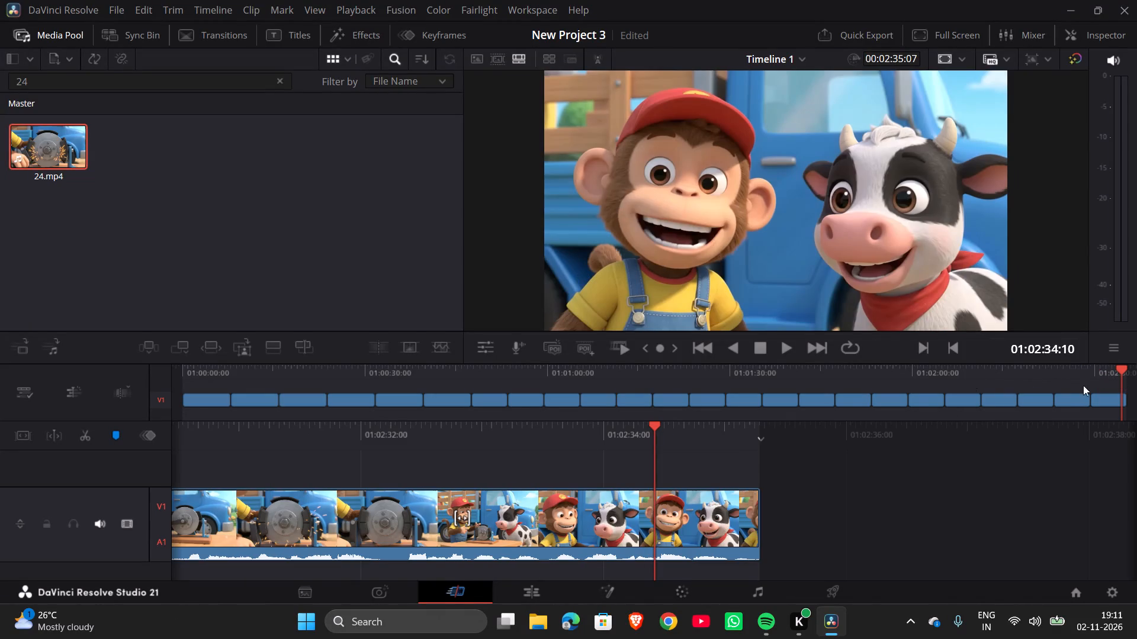
{"action": "left_click", "coordinate": [54, 78]}
{"action": "key", "text": "BackSpace"}
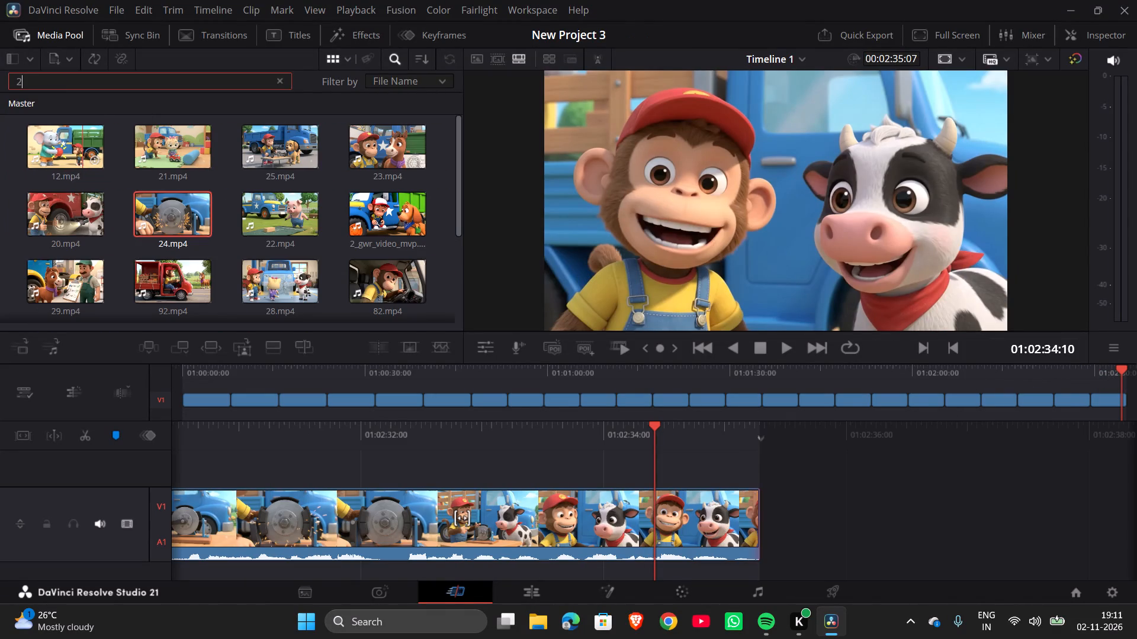
{"action": "key", "text": "5"}
{"action": "left_click_drag", "start_coordinate": [20, 157], "coordinate": [765, 506]}
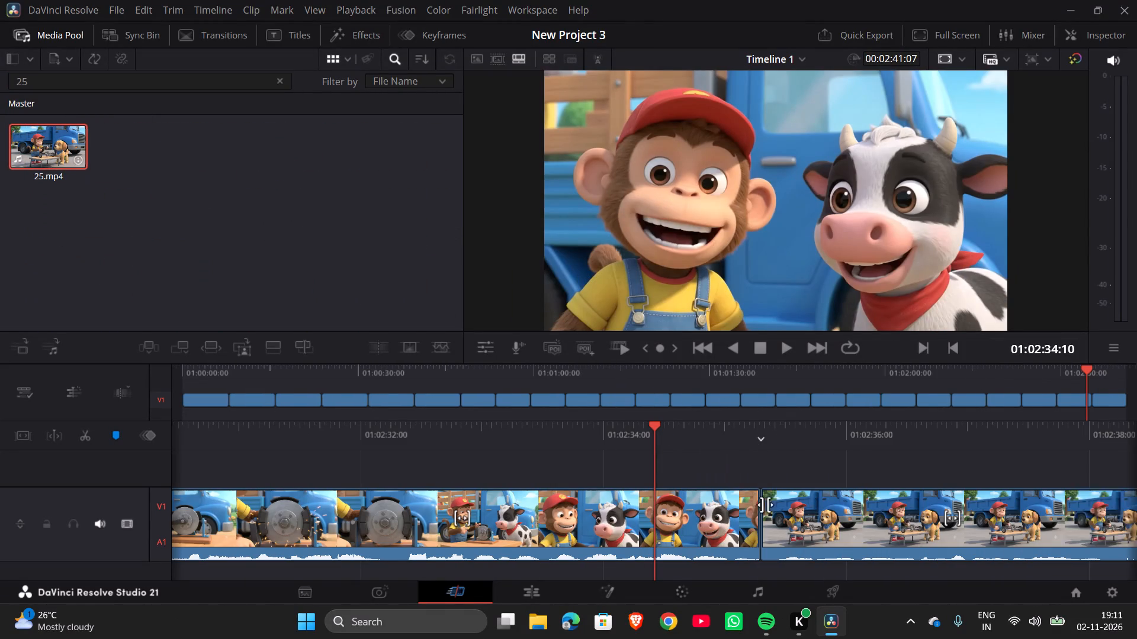
Bring the end of 25.mp4 into view, search the media pool for 26 and append 26.mp4 directly after it.
{"action": "left_click", "coordinate": [1114, 373]}
{"action": "key", "text": "BackSpace"}
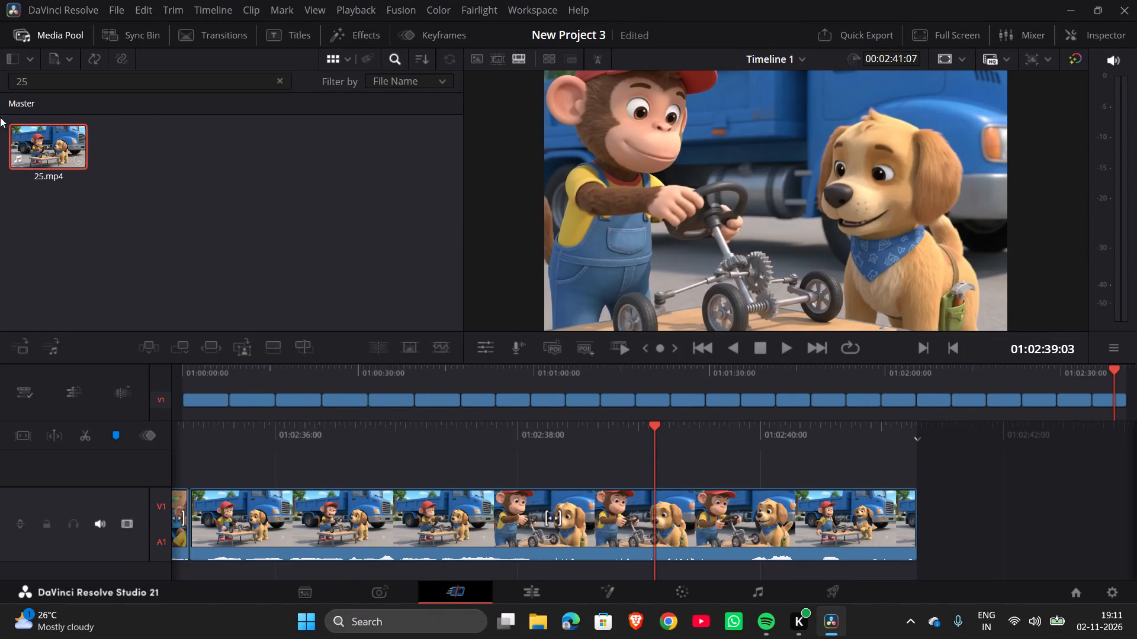
{"action": "left_click", "coordinate": [40, 79]}
{"action": "key", "text": "BackSpace"}
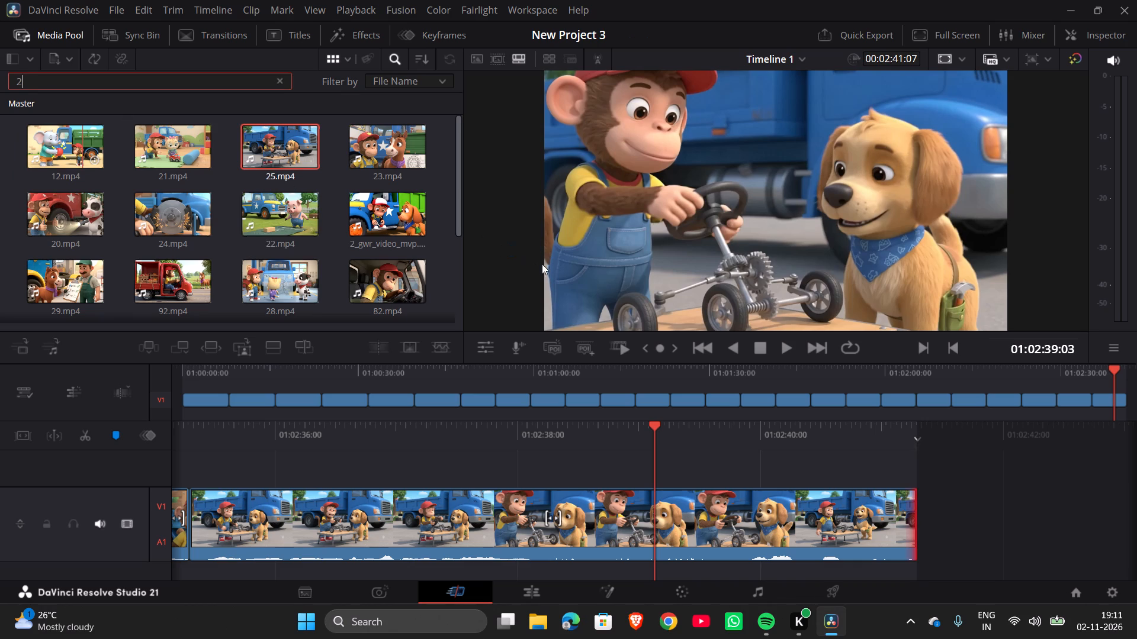
{"action": "key", "text": "6"}
{"action": "left_click_drag", "start_coordinate": [58, 143], "coordinate": [644, 274]}
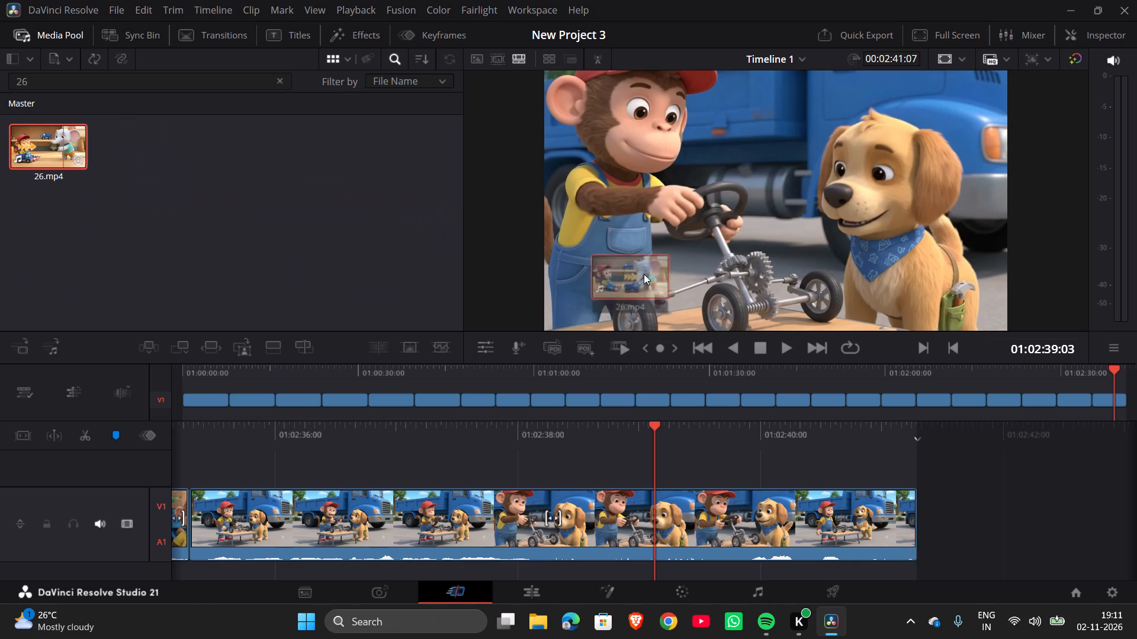
{"action": "left_click_drag", "start_coordinate": [644, 274], "coordinate": [920, 502]}
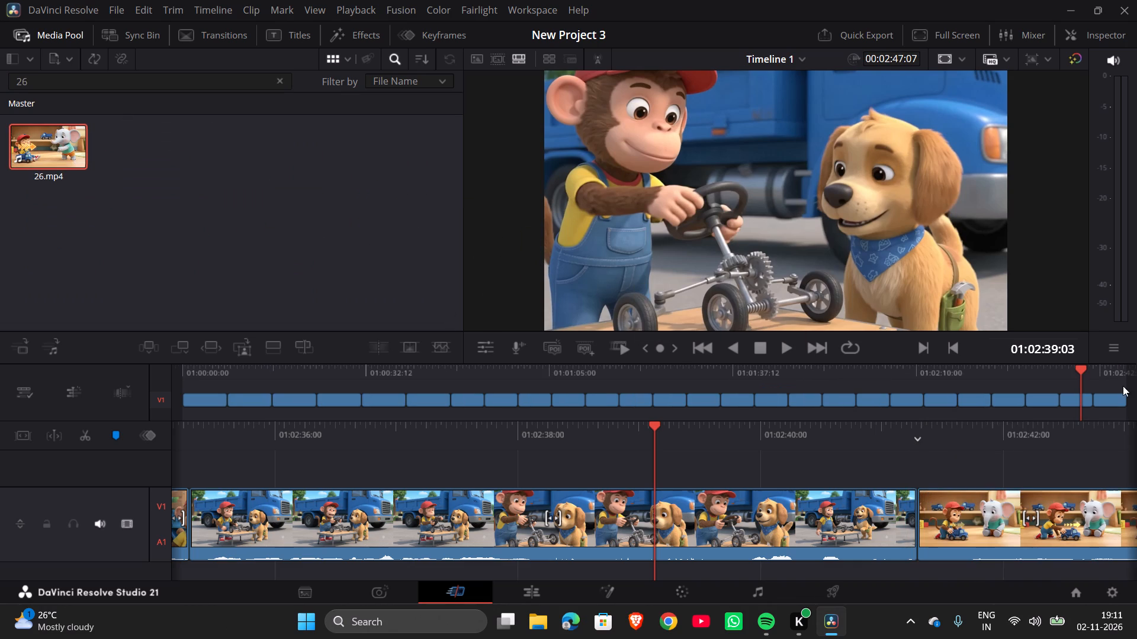
Go to the timeline's end at 01:02:47:07, search the media pool for 27 and append 27.mp4 there.
{"action": "left_click_drag", "start_coordinate": [1117, 376], "coordinate": [1132, 384]}
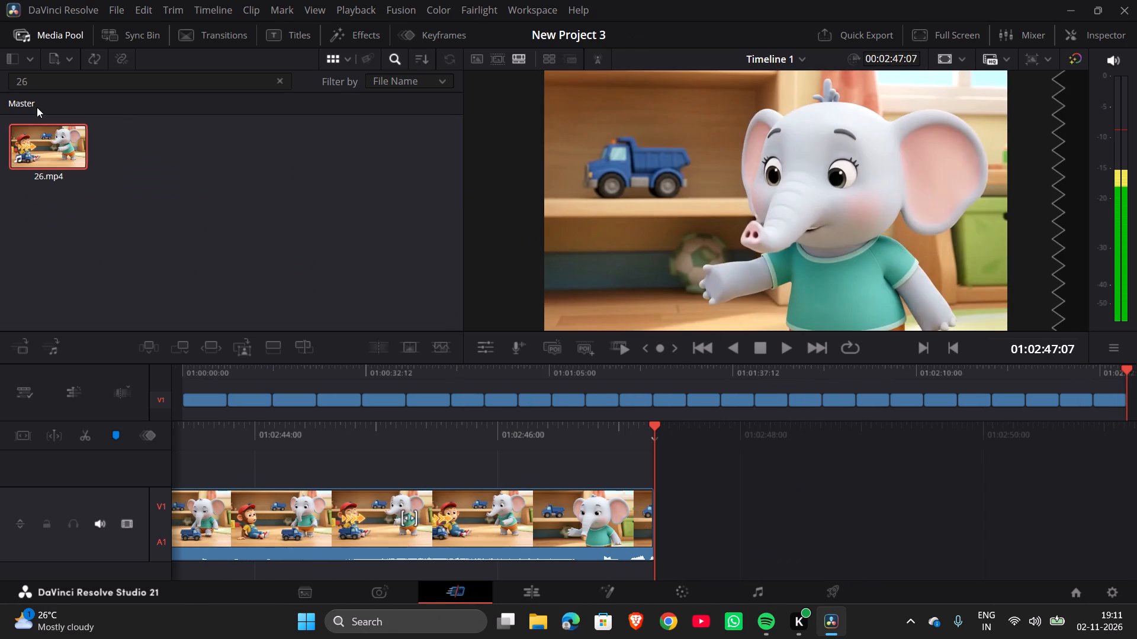
{"action": "left_click", "coordinate": [34, 82]}
{"action": "key", "text": "BackSpace"}
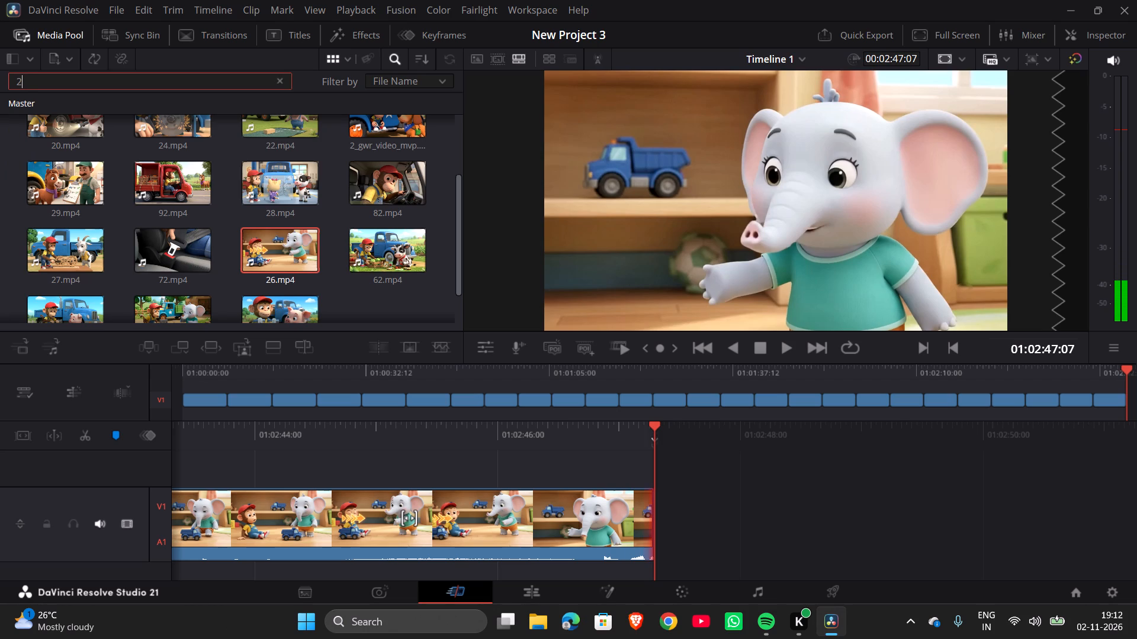
{"action": "key", "text": "7"}
{"action": "left_click_drag", "start_coordinate": [43, 140], "coordinate": [656, 528]}
{"action": "left_click_drag", "start_coordinate": [656, 528], "coordinate": [654, 528]}
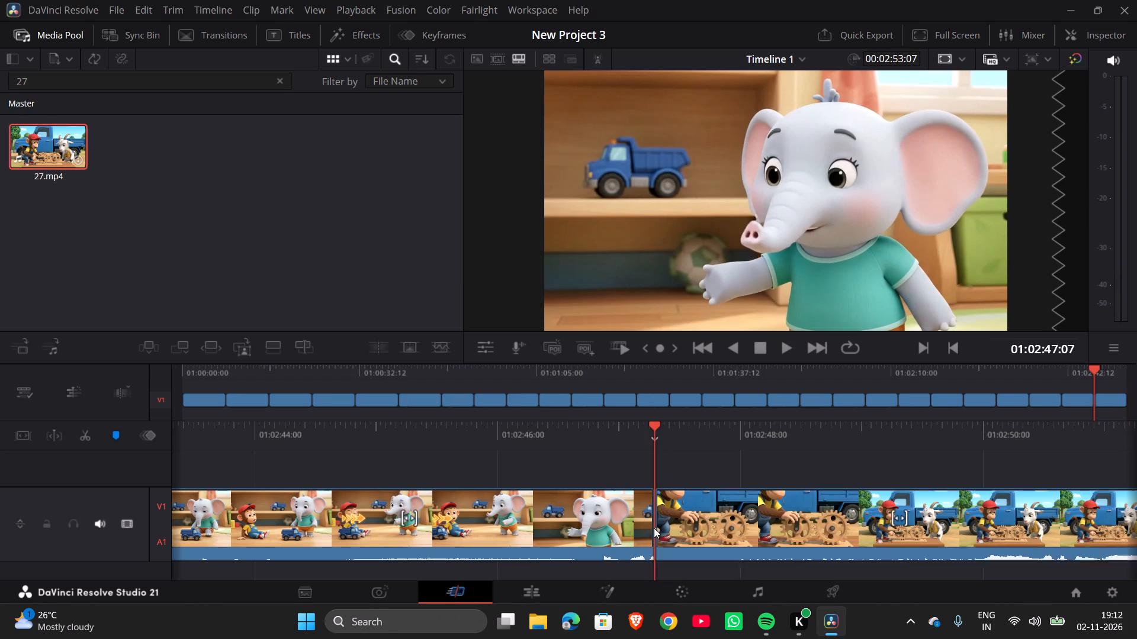
{"action": "left_click_drag", "start_coordinate": [654, 528], "coordinate": [645, 528]}
Go to the timeline's end at 01:02:53:07, search the media pool for 28 and append 28.mp4 there.
{"action": "left_click_drag", "start_coordinate": [1100, 385], "coordinate": [1136, 396]}
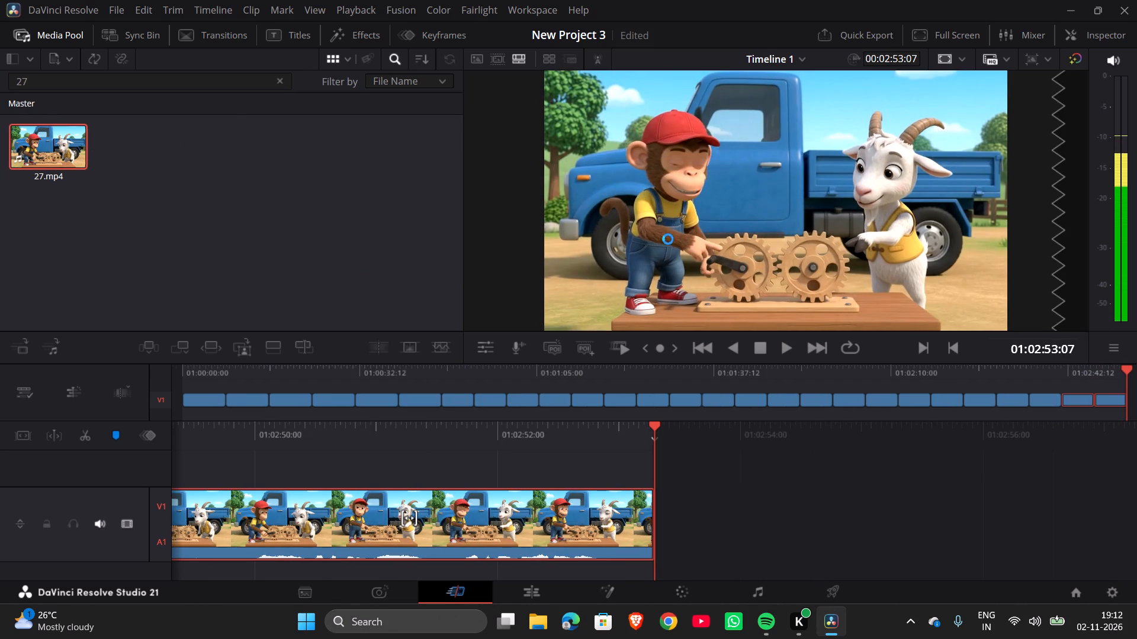
{"action": "left_click", "coordinate": [62, 88]}
{"action": "key", "text": "BackSpace"}
{"action": "key", "text": "8"}
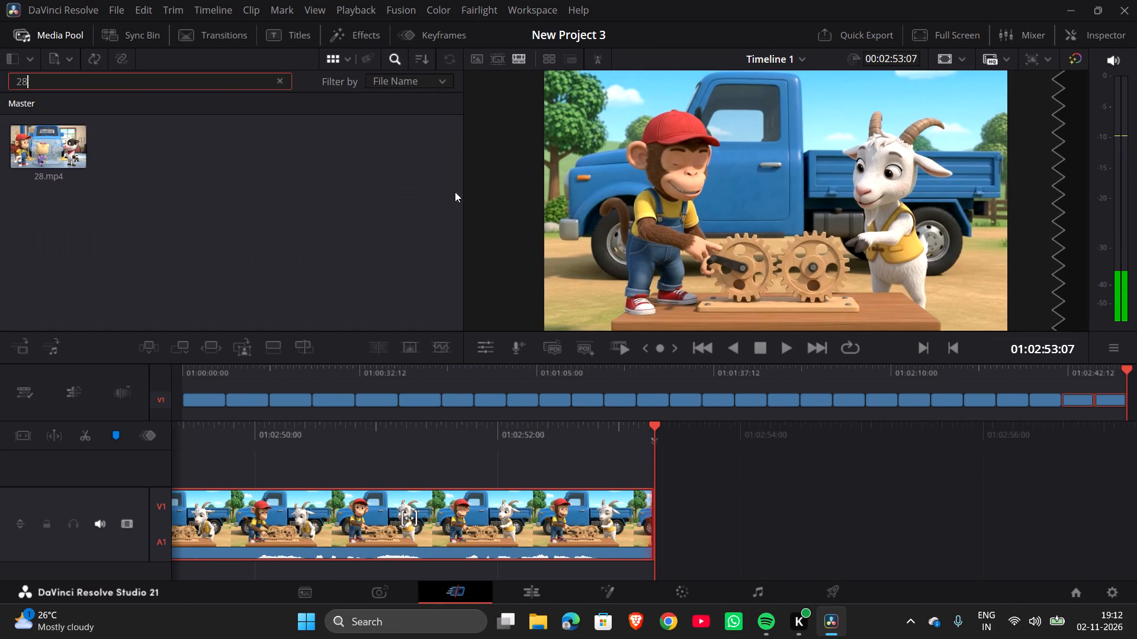
{"action": "left_click_drag", "start_coordinate": [68, 152], "coordinate": [643, 456]}
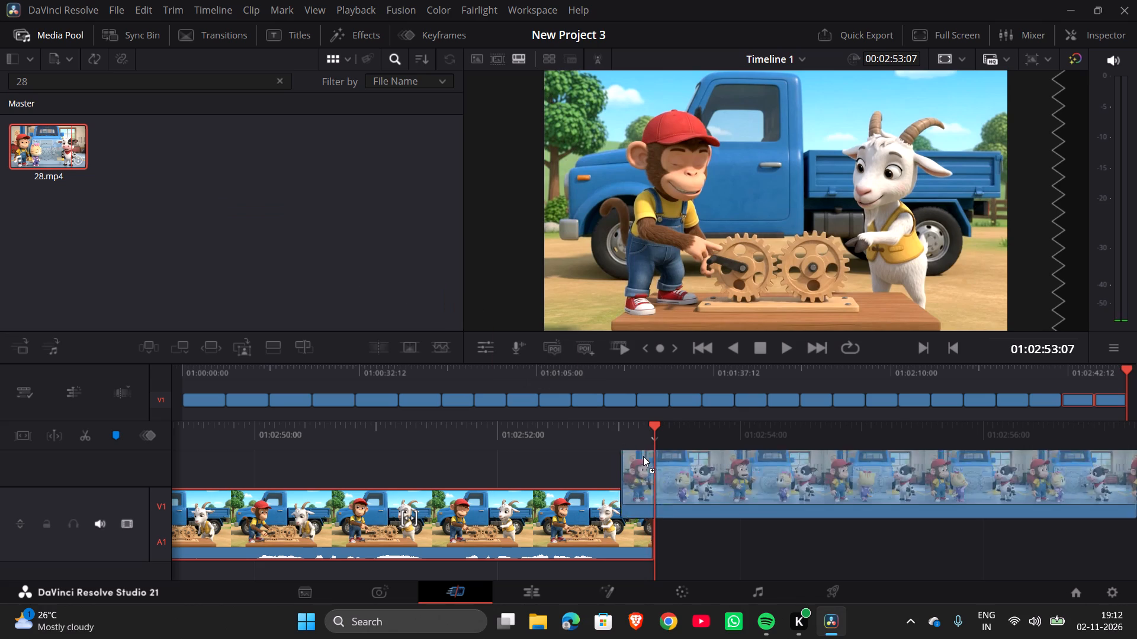
{"action": "left_click_drag", "start_coordinate": [643, 456], "coordinate": [657, 483]}
Go to the timeline's end at 01:02:59:07, search the media pool for 29 and append 29.mp4 there.
{"action": "left_click_drag", "start_coordinate": [1113, 382], "coordinate": [1129, 384]}
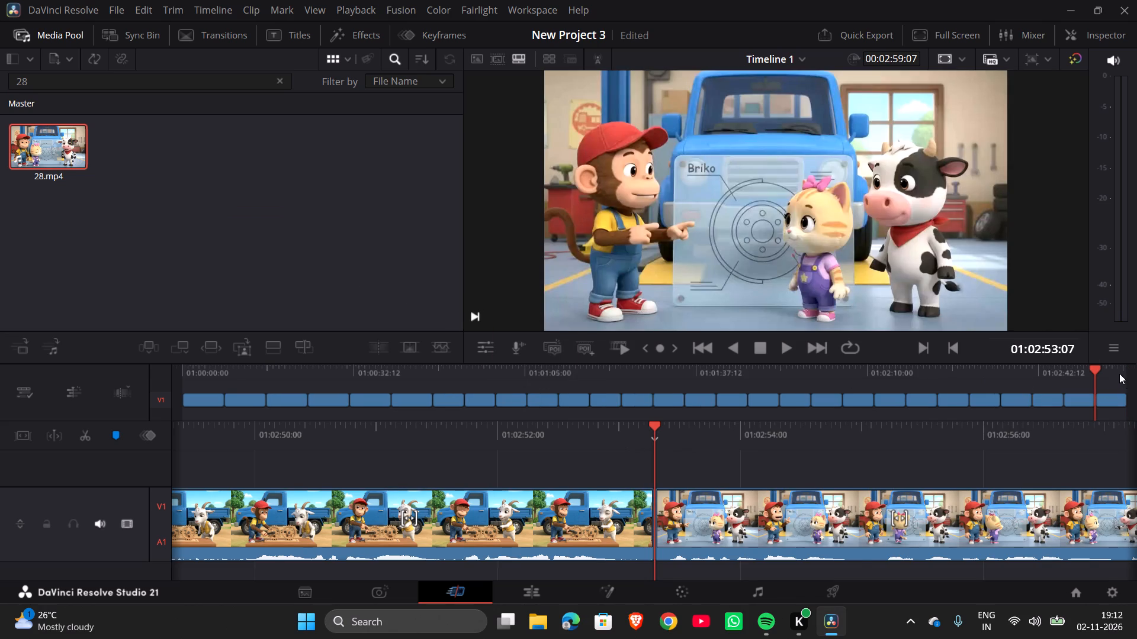
{"action": "left_click_drag", "start_coordinate": [1116, 369], "coordinate": [1133, 371]}
{"action": "left_click", "coordinate": [37, 85]}
{"action": "key", "text": "BackSpace"}
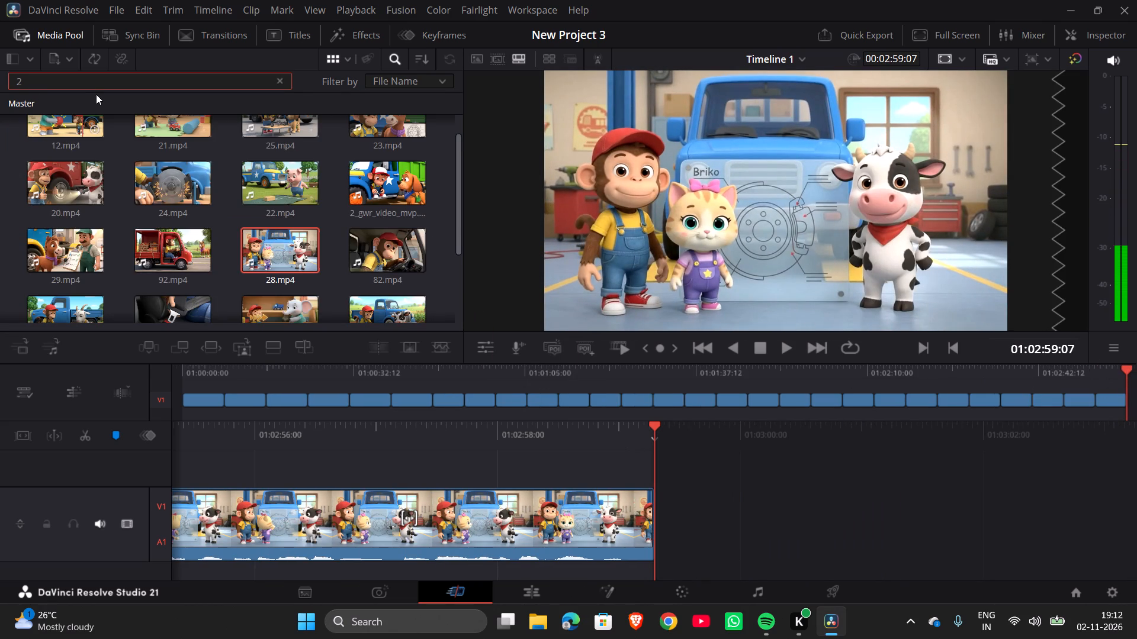
{"action": "key", "text": "9"}
{"action": "left_click_drag", "start_coordinate": [55, 131], "coordinate": [692, 473]}
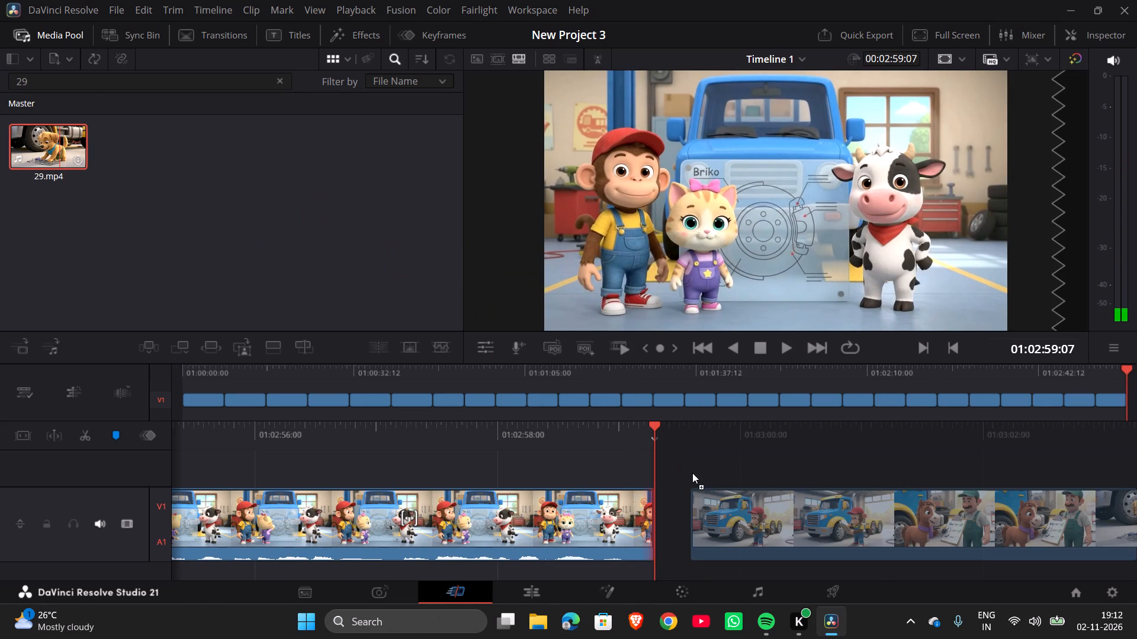
{"action": "left_click_drag", "start_coordinate": [692, 473], "coordinate": [659, 486]}
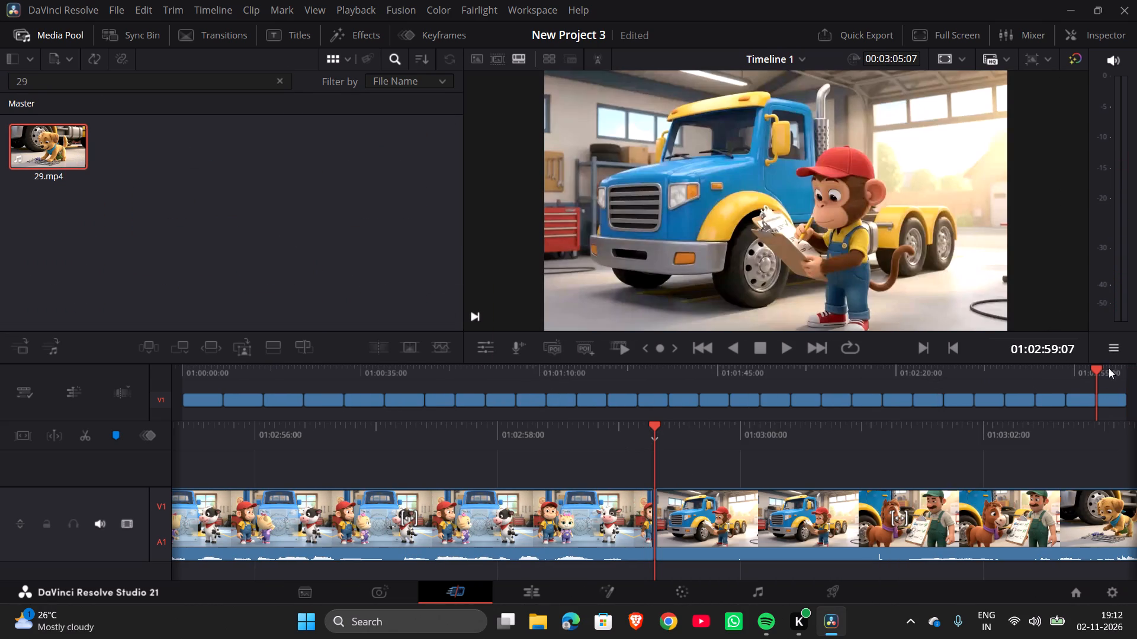
Go to the timeline's end at 01:03:05:07, search the media pool for 30 and place 30.mp4 just after 29.mp4.
{"action": "left_click_drag", "start_coordinate": [1112, 383], "coordinate": [1128, 383]}
{"action": "left_click_drag", "start_coordinate": [1100, 373], "coordinate": [1133, 371]}
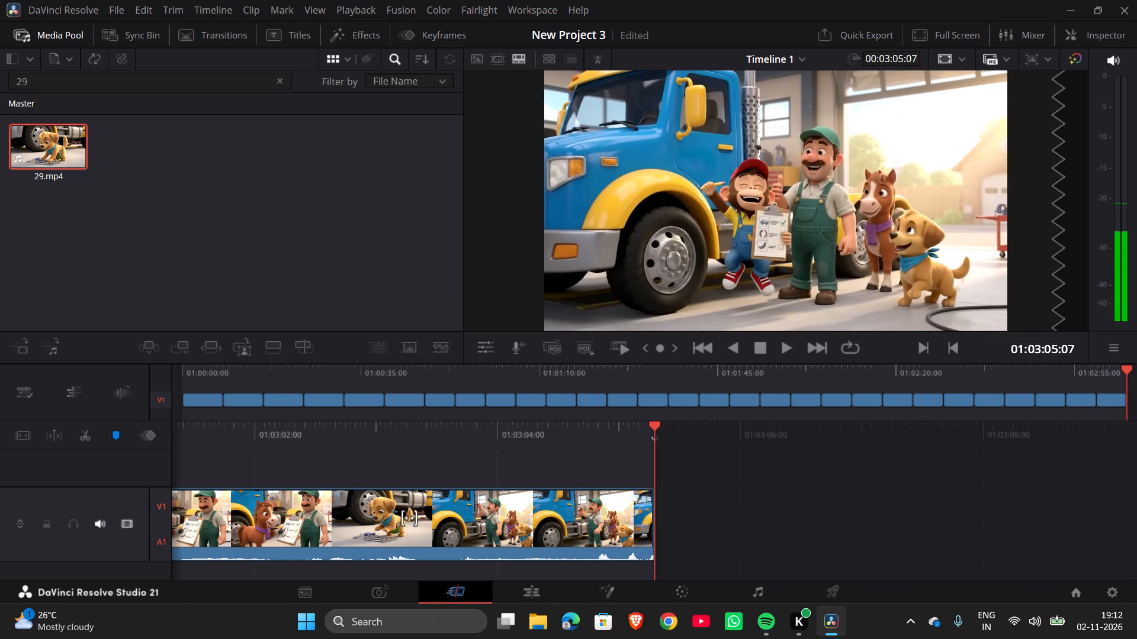
{"action": "left_click", "coordinate": [162, 76]}
{"action": "key", "text": "BackSpace"}
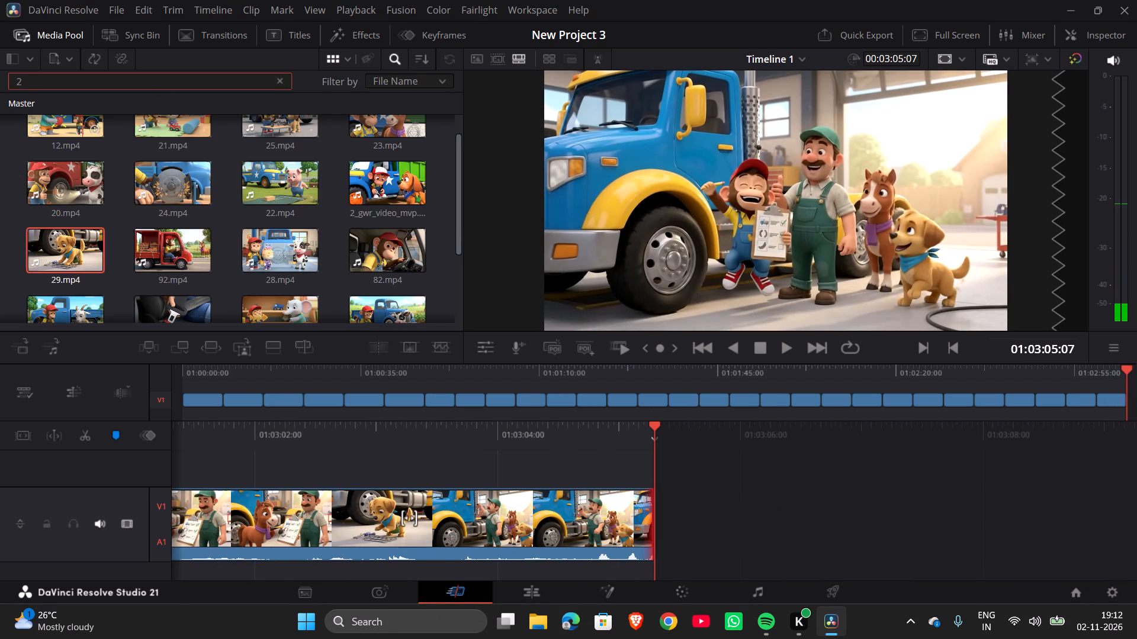
{"action": "key", "text": "BackSpace"}
{"action": "type", "text": "30"}
{"action": "left_click_drag", "start_coordinate": [47, 136], "coordinate": [584, 353]}
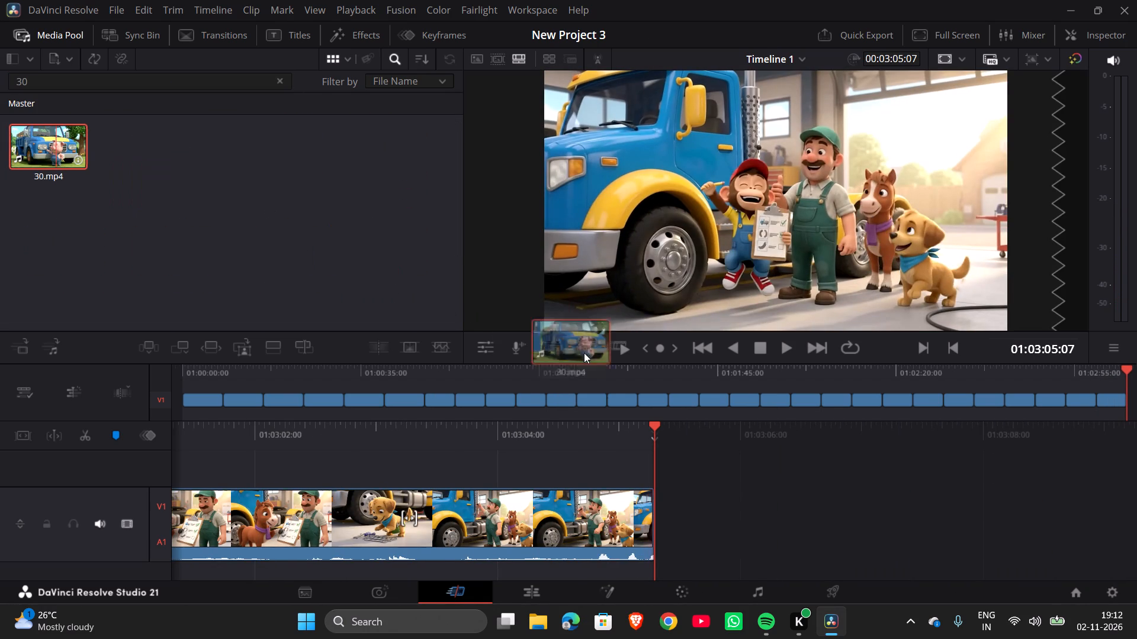
{"action": "left_click_drag", "start_coordinate": [584, 353], "coordinate": [660, 507]}
{"action": "left_click", "coordinate": [660, 507]}
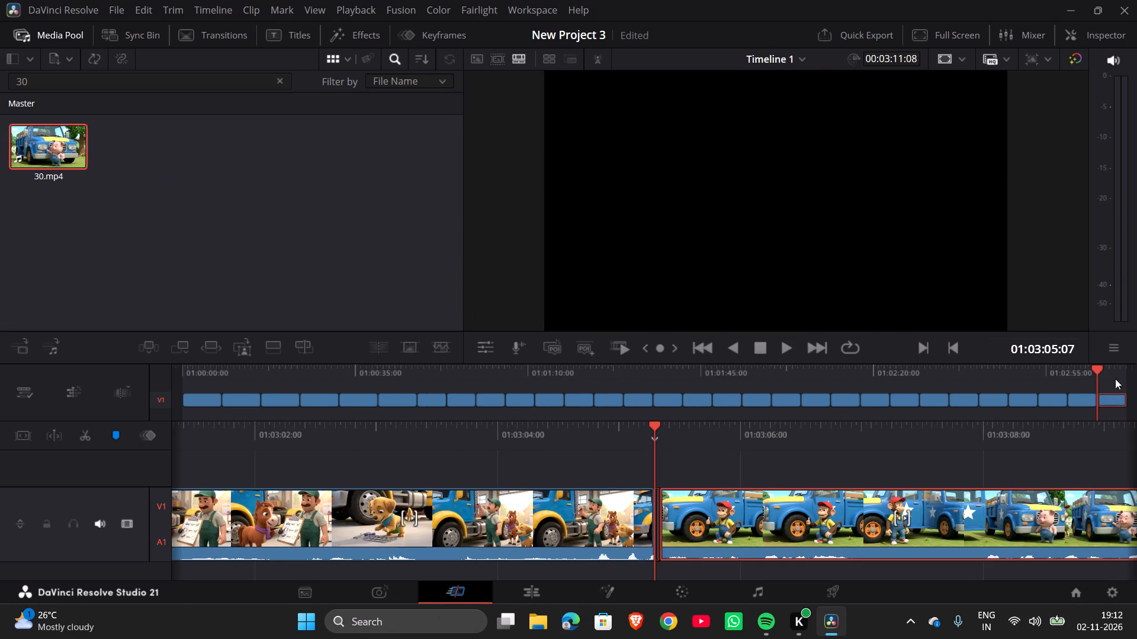
Go to the timeline's end at 01:03:11:08, search the media pool for 31 and append 31.mp4 there.
{"action": "left_click_drag", "start_coordinate": [1107, 376], "coordinate": [1136, 381]}
{"action": "left_click", "coordinate": [59, 76]}
{"action": "key", "text": "BackSpace"}
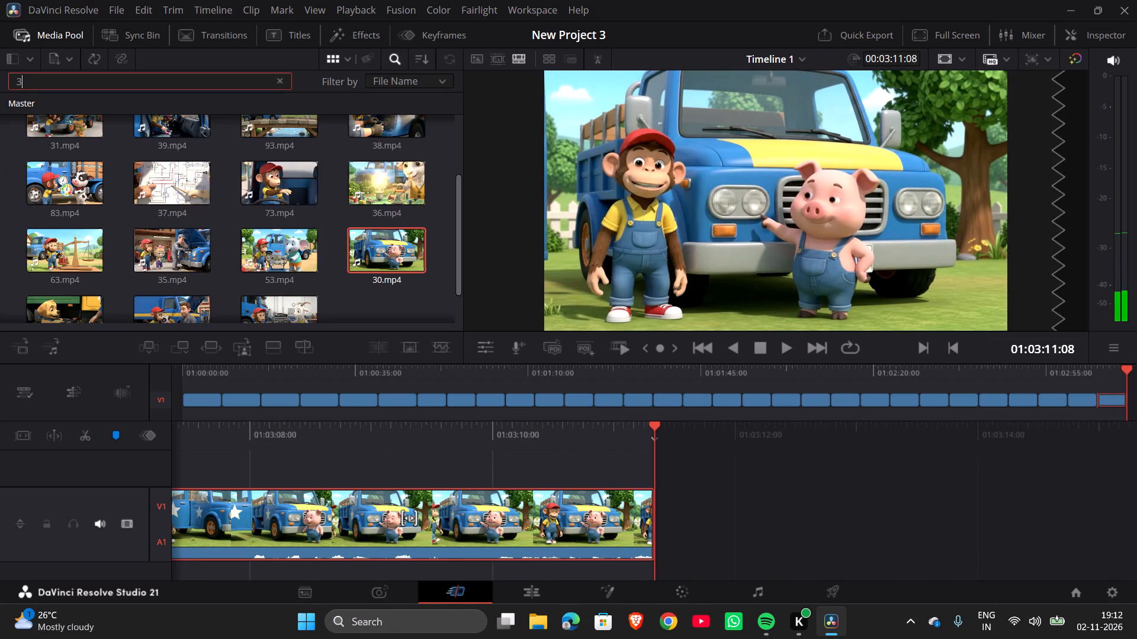
{"action": "key", "text": "1"}
{"action": "left_click_drag", "start_coordinate": [45, 153], "coordinate": [654, 476]}
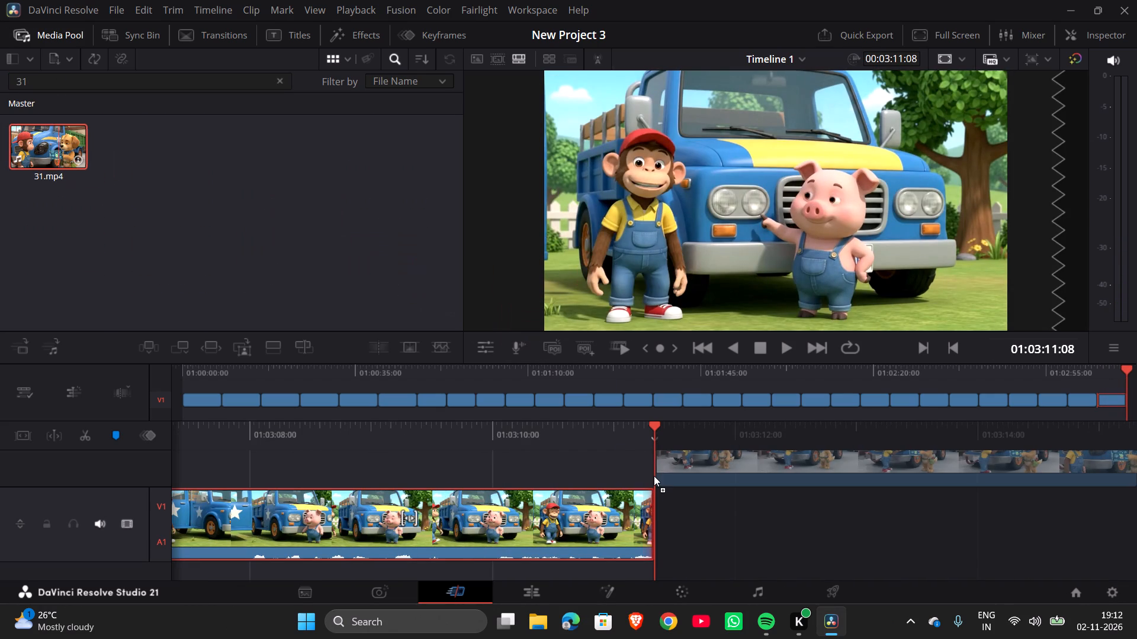
{"action": "left_click_drag", "start_coordinate": [654, 476], "coordinate": [660, 512]}
{"action": "left_click", "coordinate": [660, 512]}
{"action": "left_click", "coordinate": [653, 514]}
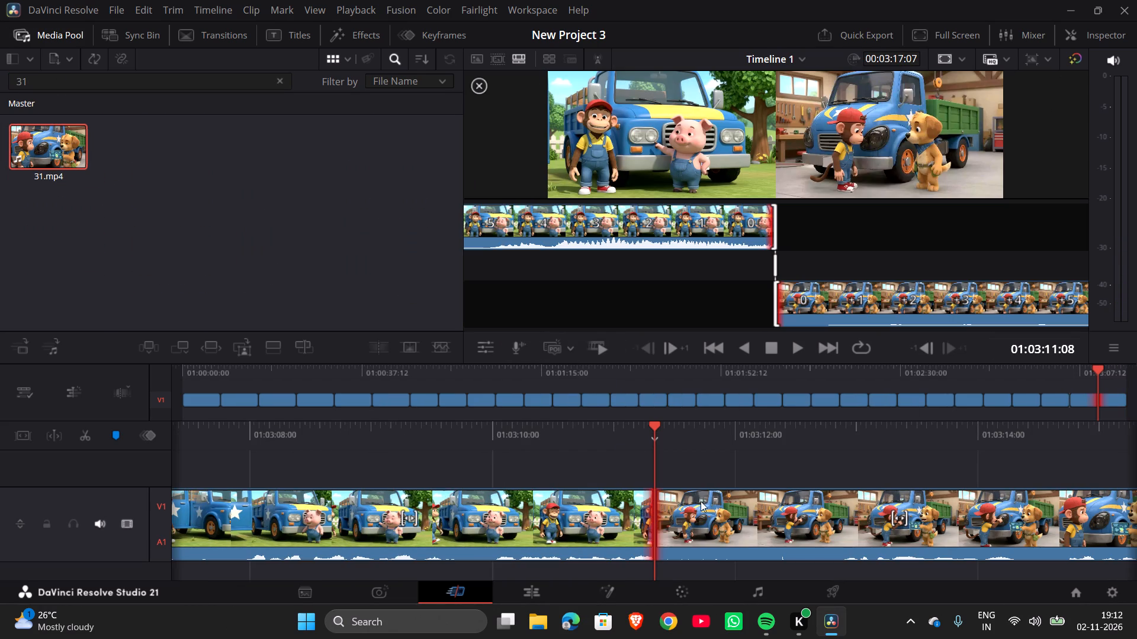
Go to the timeline's end at 01:03:17:07, search the media pool for 32 and append 32.mp4 there.
{"action": "left_click_drag", "start_coordinate": [1101, 383], "coordinate": [1136, 383]}
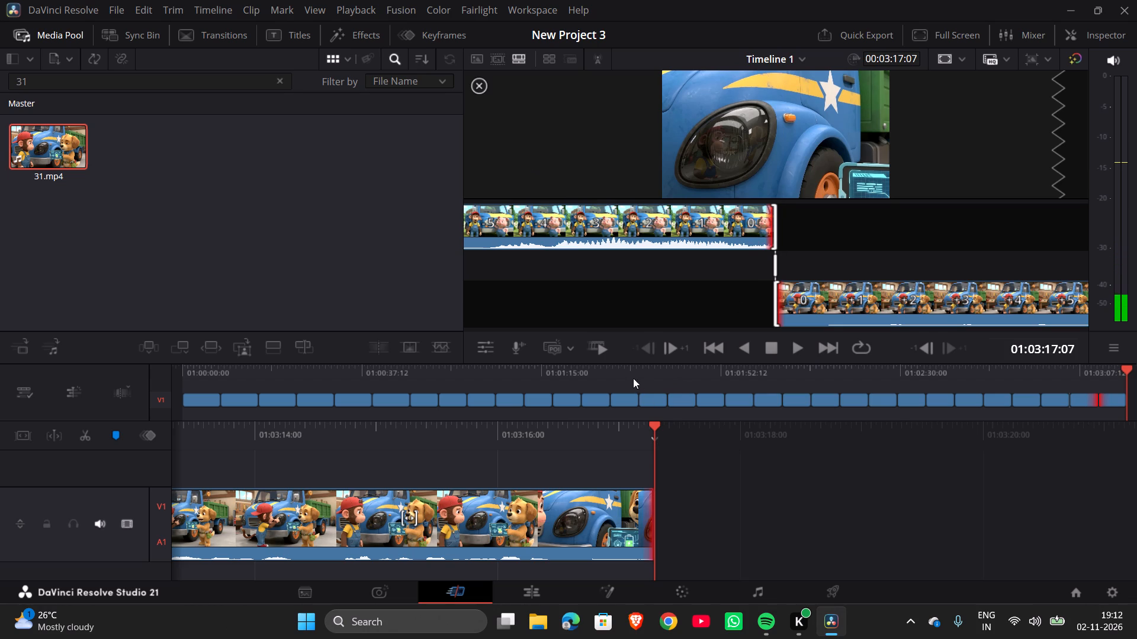
{"action": "left_click", "coordinate": [1096, 399]}
{"action": "left_click", "coordinate": [1104, 399]}
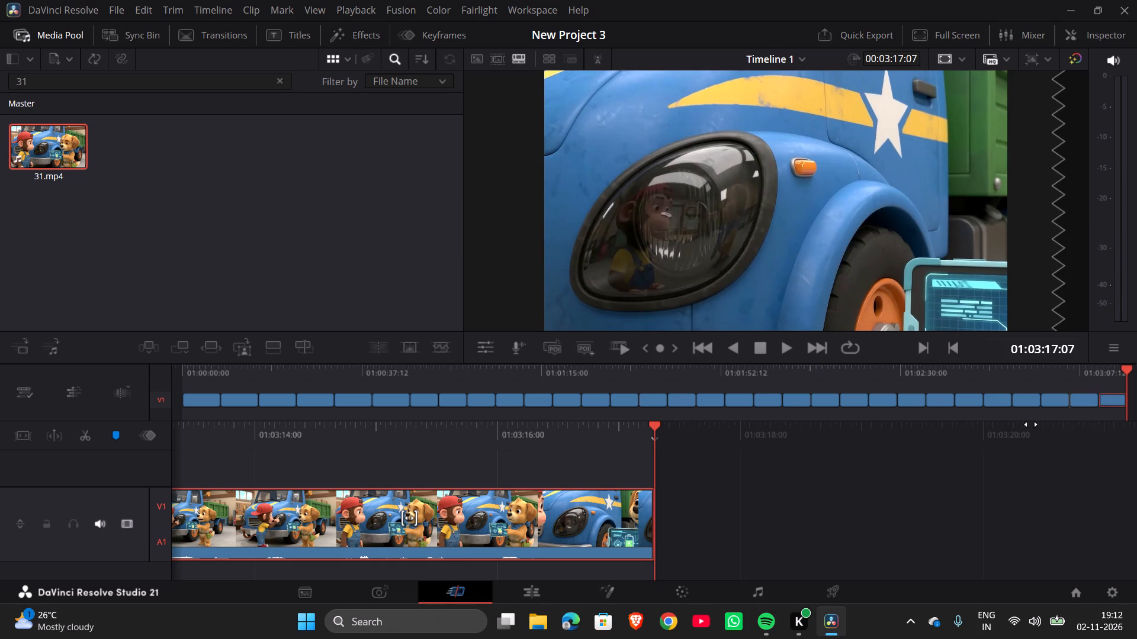
{"action": "left_click", "coordinate": [121, 79]}
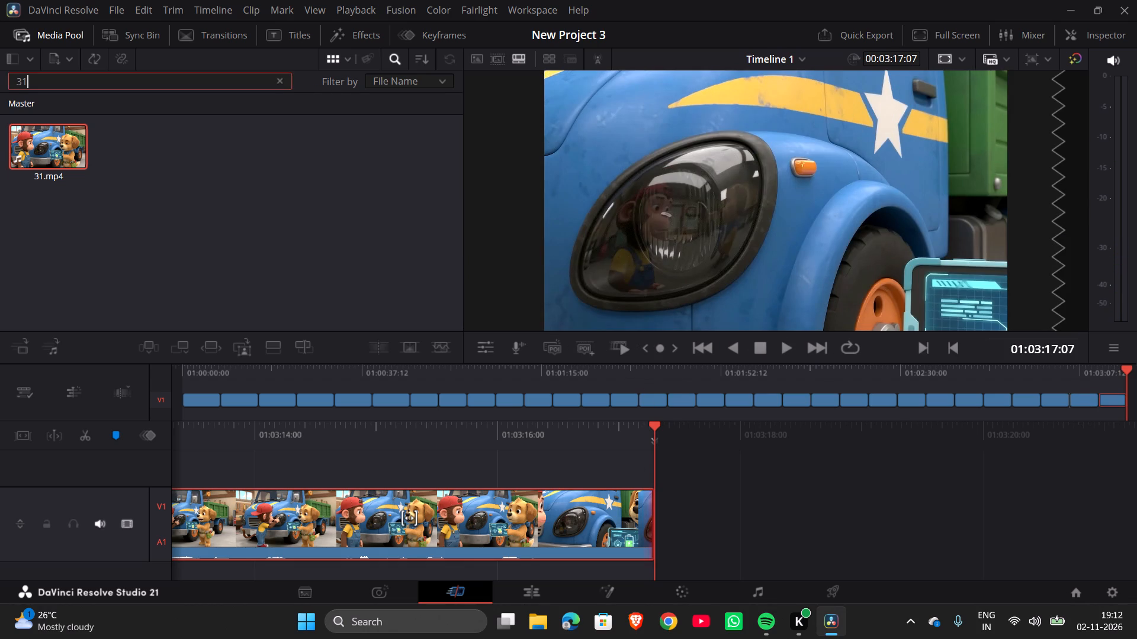
{"action": "key", "text": "BackSpace"}
{"action": "key", "text": "2"}
{"action": "left_click_drag", "start_coordinate": [40, 135], "coordinate": [661, 413]}
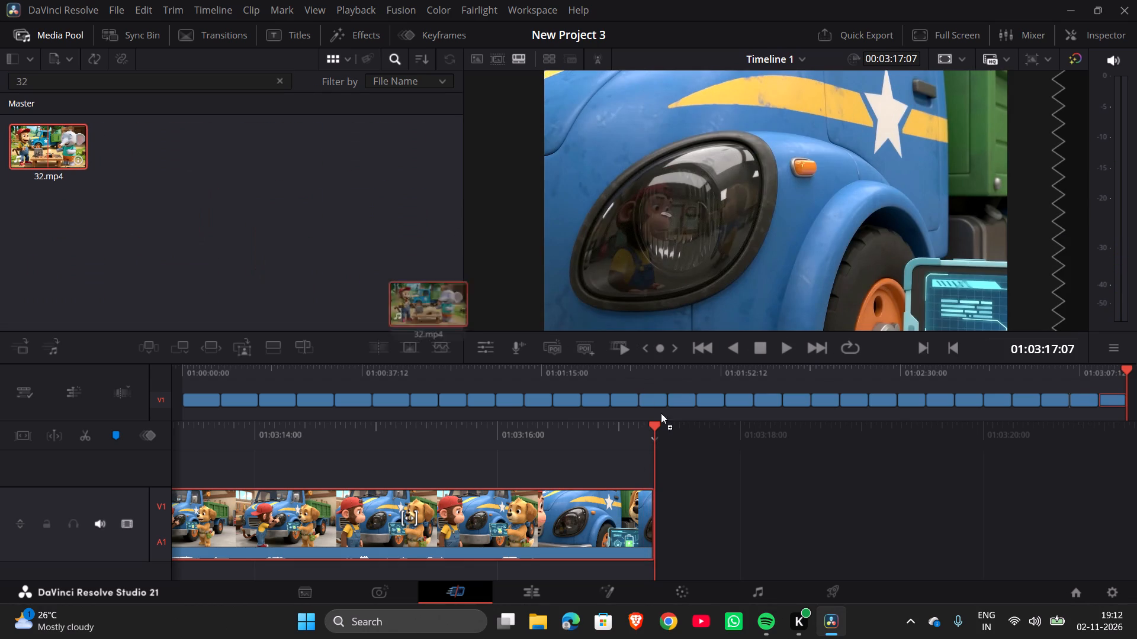
{"action": "left_click_drag", "start_coordinate": [661, 413], "coordinate": [659, 532]}
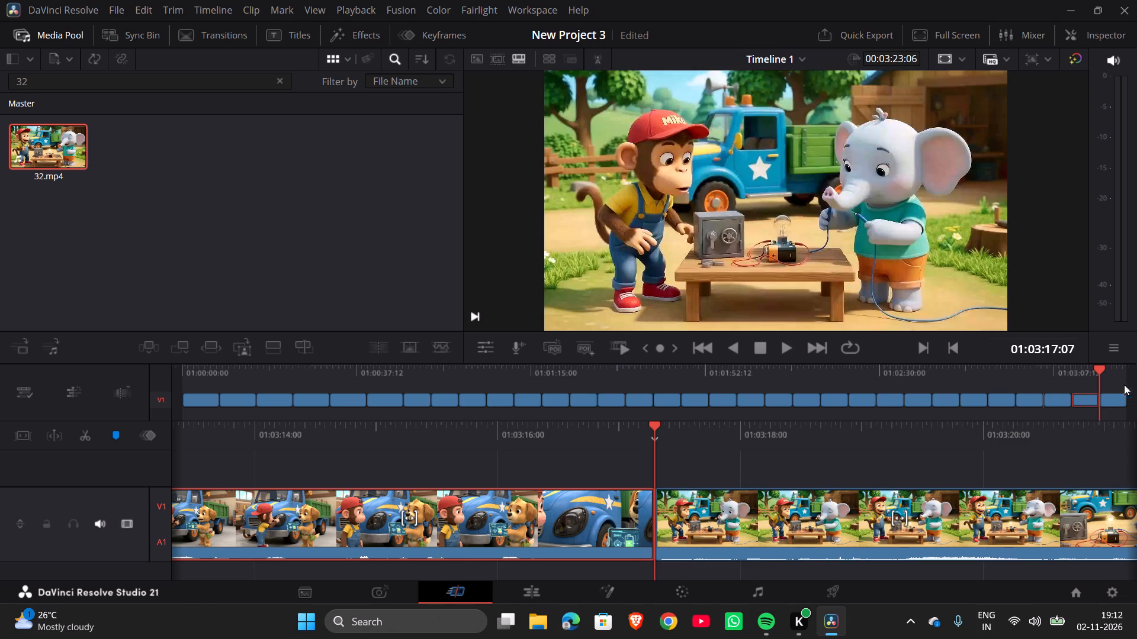
Move the playhead to 01:03:22:07 so the end of 32.mp4 is in view.
{"action": "left_click", "coordinate": [1122, 369]}
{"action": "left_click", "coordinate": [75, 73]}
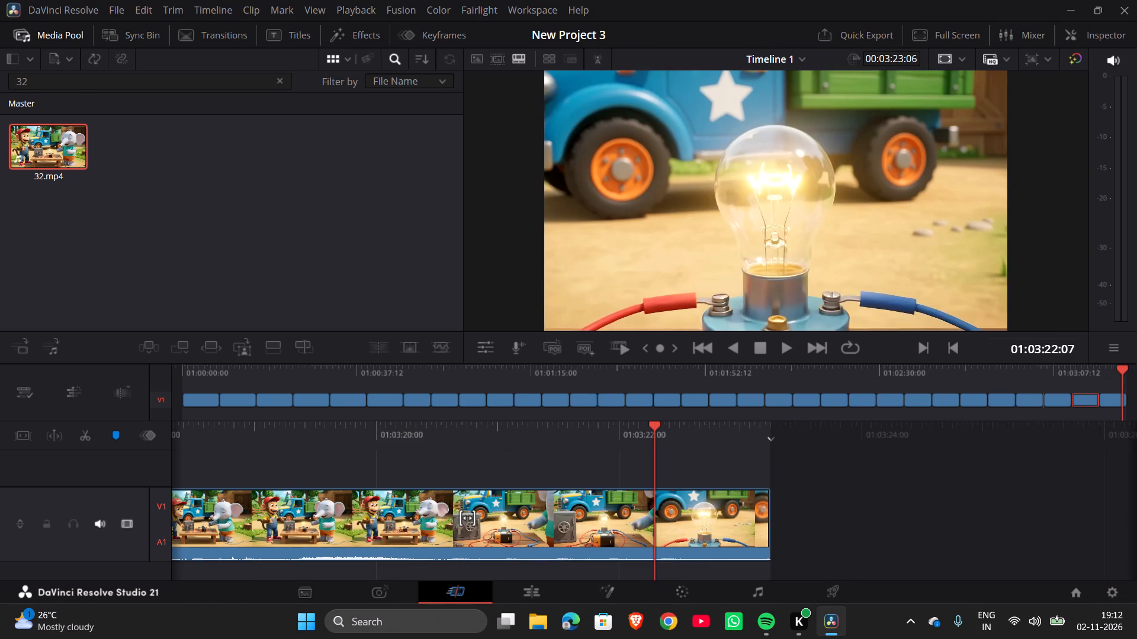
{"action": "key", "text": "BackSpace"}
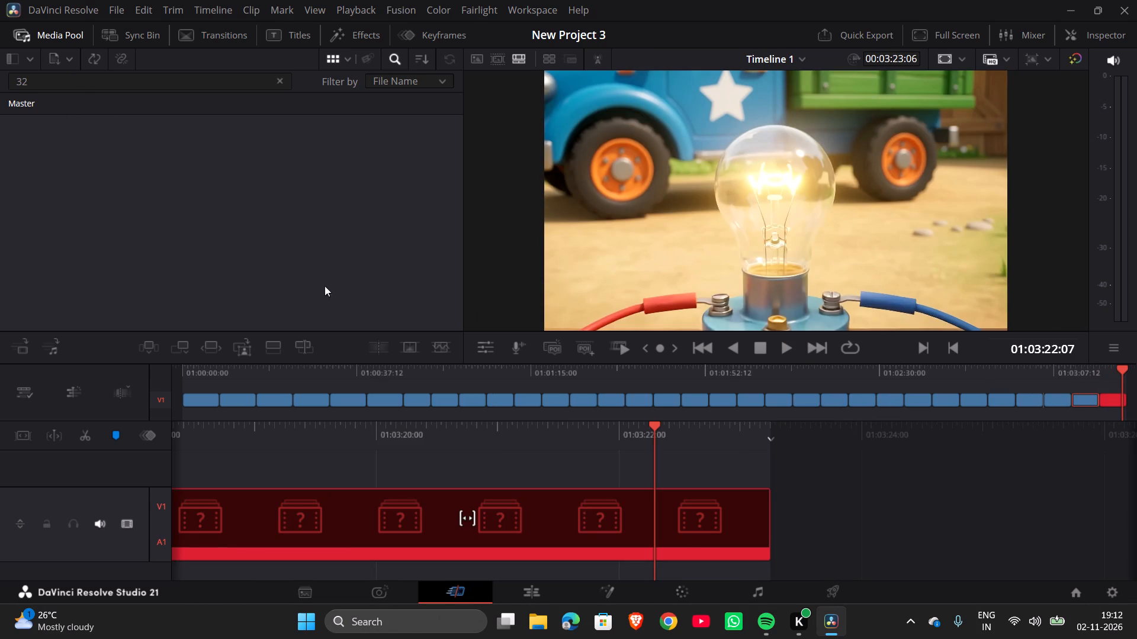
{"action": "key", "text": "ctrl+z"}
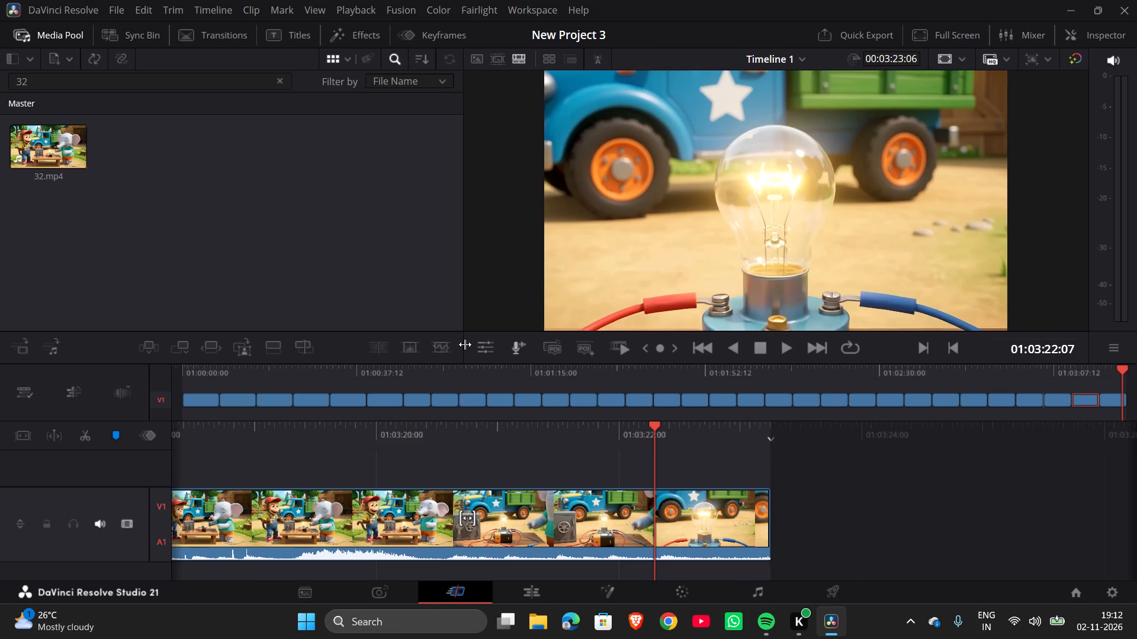
Search the media pool for 33 and append 33.mp4 directly after 32.mp4.
{"action": "left_click", "coordinate": [100, 88]}
{"action": "key", "text": "BackSpace"}
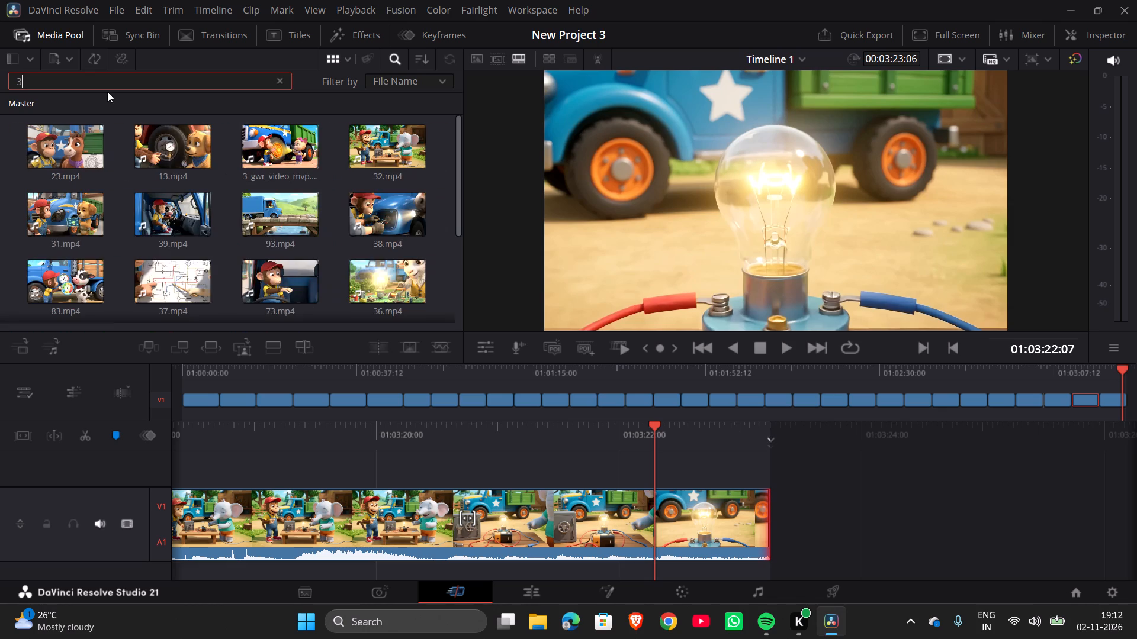
{"action": "key", "text": "3"}
{"action": "left_click_drag", "start_coordinate": [28, 135], "coordinate": [670, 301]}
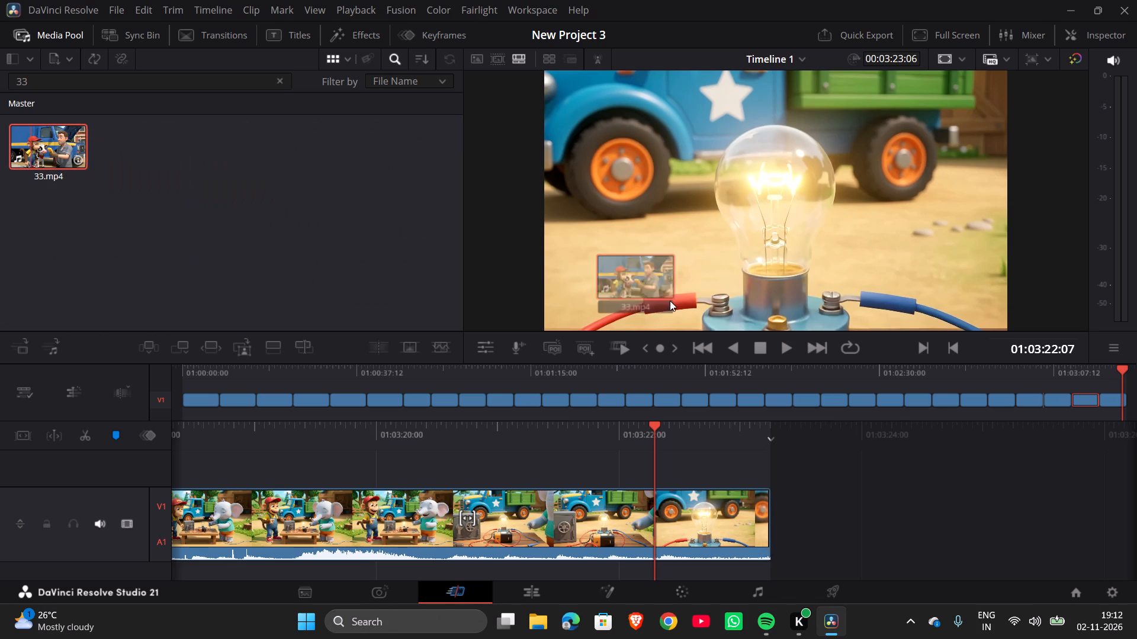
{"action": "left_click_drag", "start_coordinate": [670, 301], "coordinate": [770, 501]}
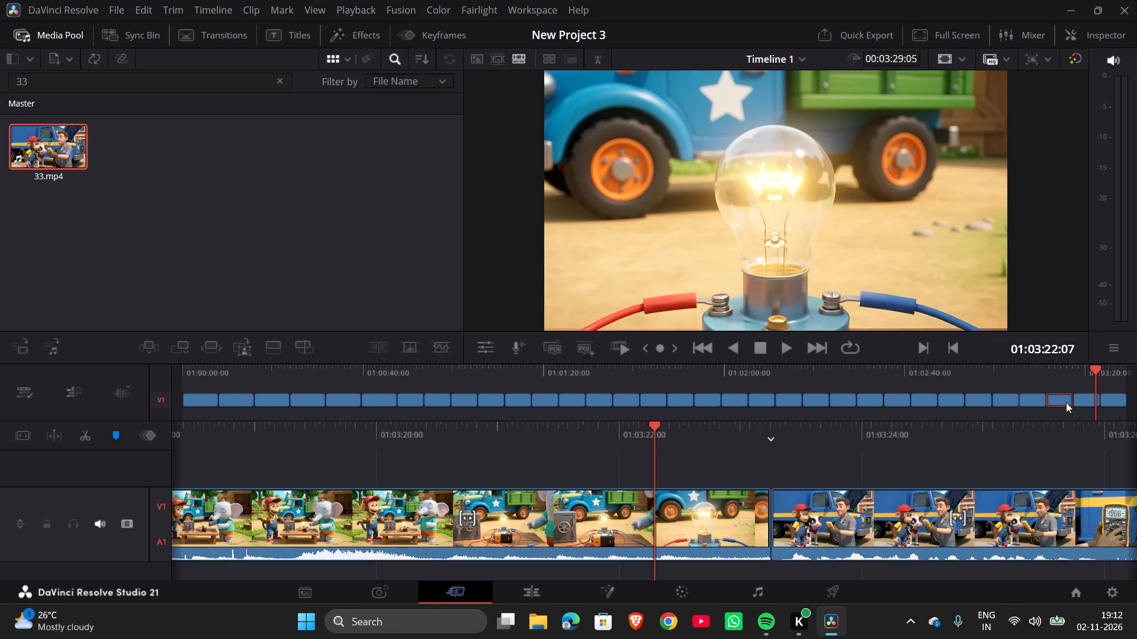
Go to the timeline's end at 01:03:29:05, search the media pool for 34 and append 34.mp4 there.
{"action": "left_click_drag", "start_coordinate": [1108, 376], "coordinate": [1136, 379]}
{"action": "left_click", "coordinate": [63, 86]}
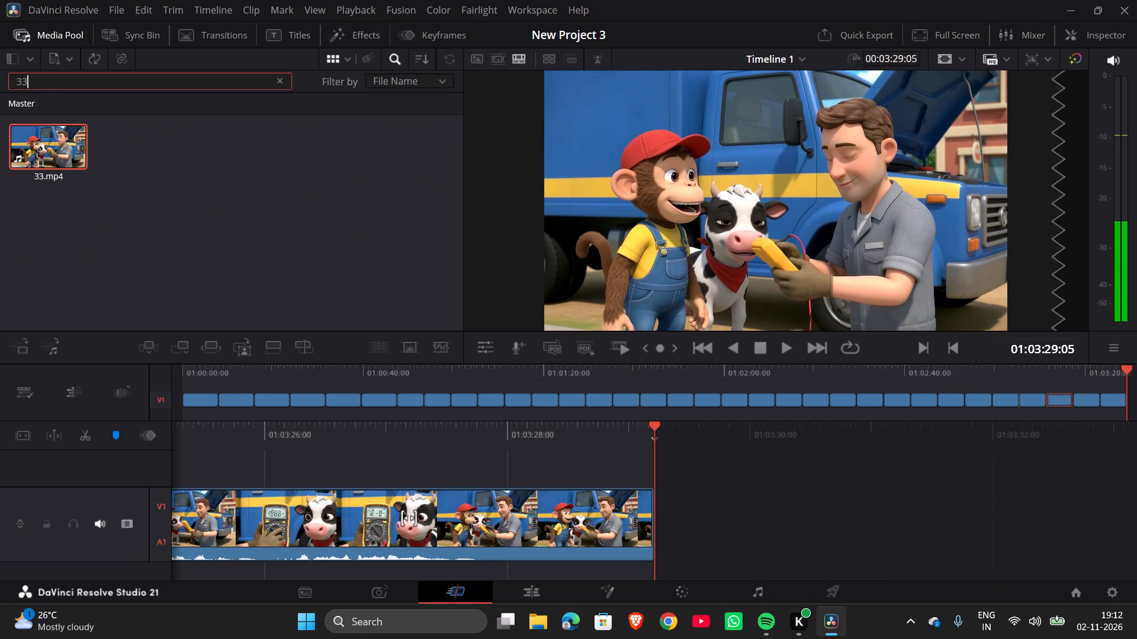
{"action": "key", "text": "BackSpace"}
{"action": "key", "text": "4"}
{"action": "left_click_drag", "start_coordinate": [62, 158], "coordinate": [517, 312]}
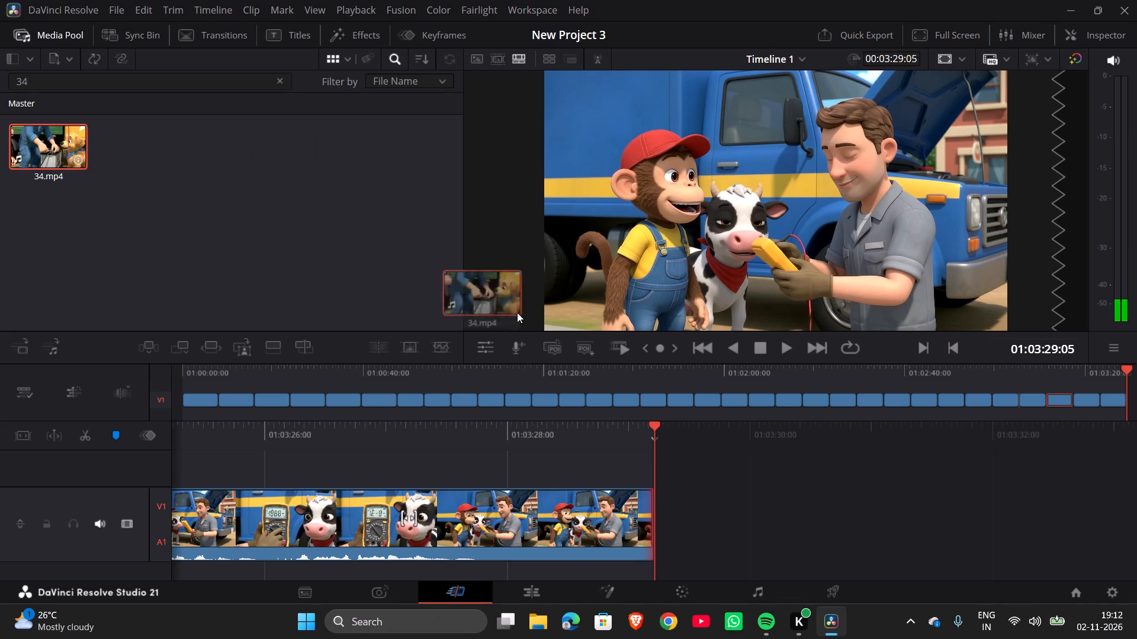
{"action": "left_click_drag", "start_coordinate": [517, 312], "coordinate": [659, 502]}
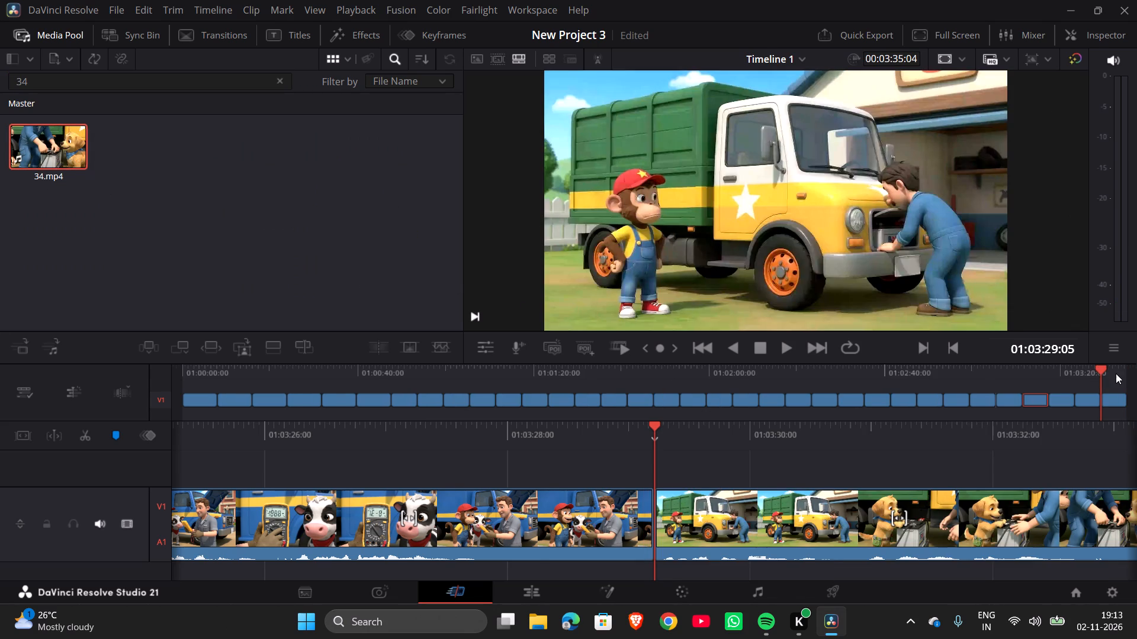
Bring the end of 34.mp4 into view, search the media pool for 35 and append 35.mp4 directly after it.
{"action": "left_click", "coordinate": [1116, 373]}
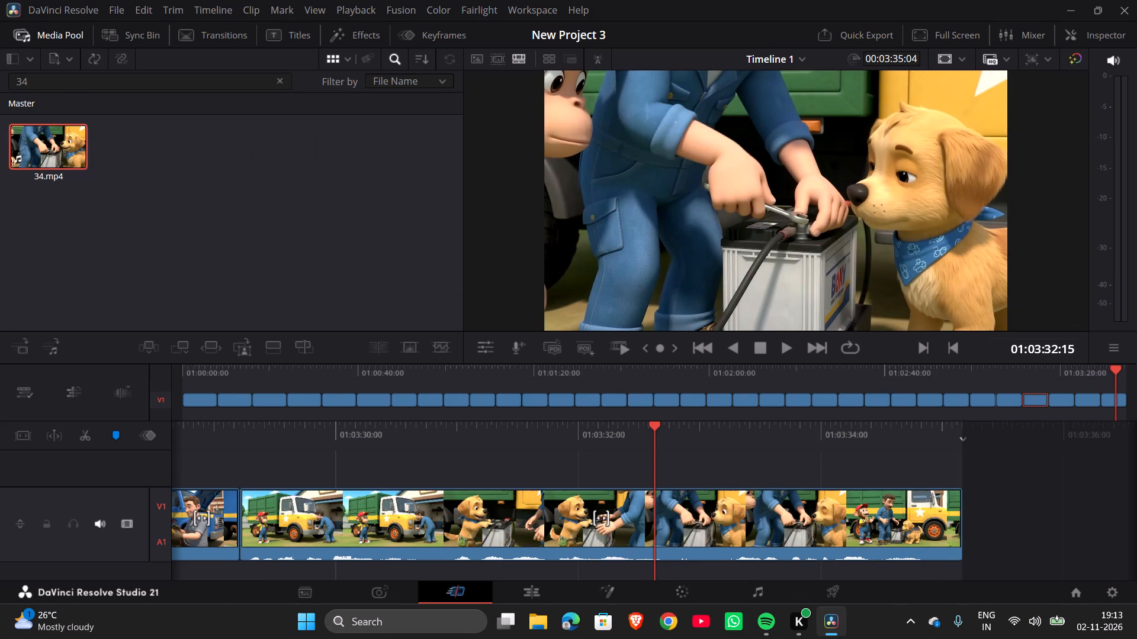
{"action": "left_click", "coordinate": [72, 86]}
{"action": "key", "text": "BackSpace"}
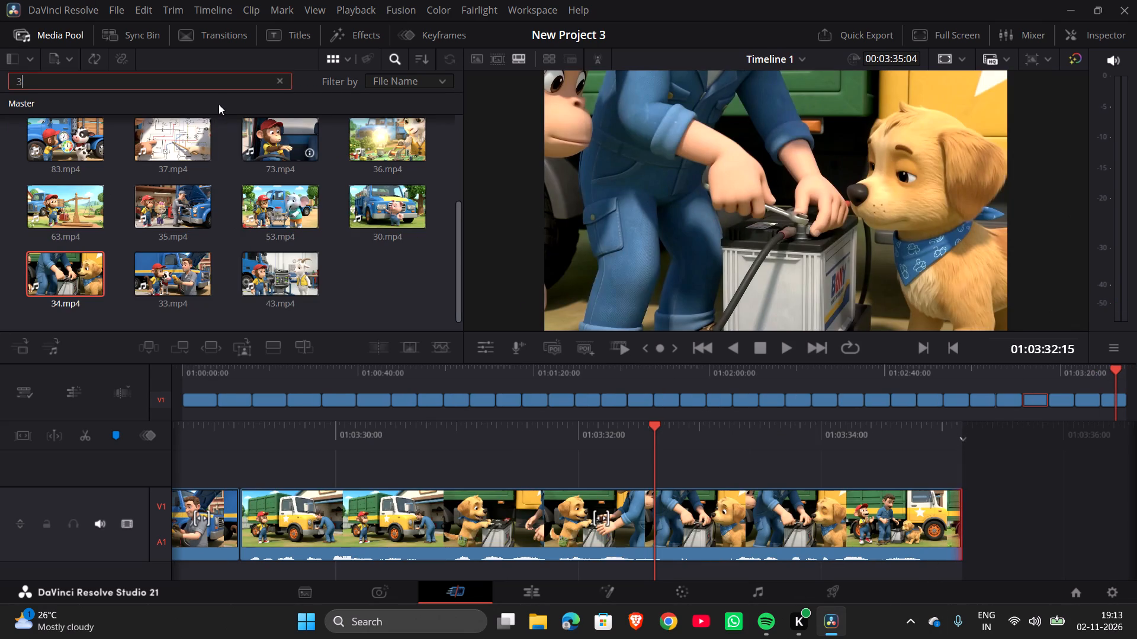
{"action": "key", "text": "4"}
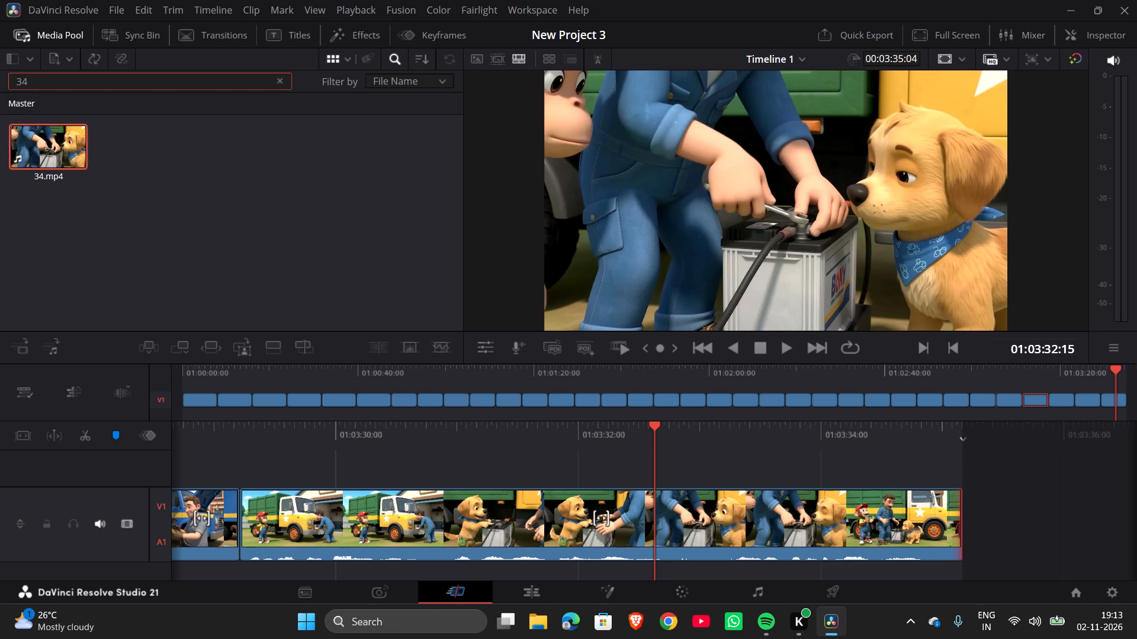
{"action": "key", "text": "BackSpace"}
{"action": "key", "text": "5"}
{"action": "left_click_drag", "start_coordinate": [27, 146], "coordinate": [922, 478]}
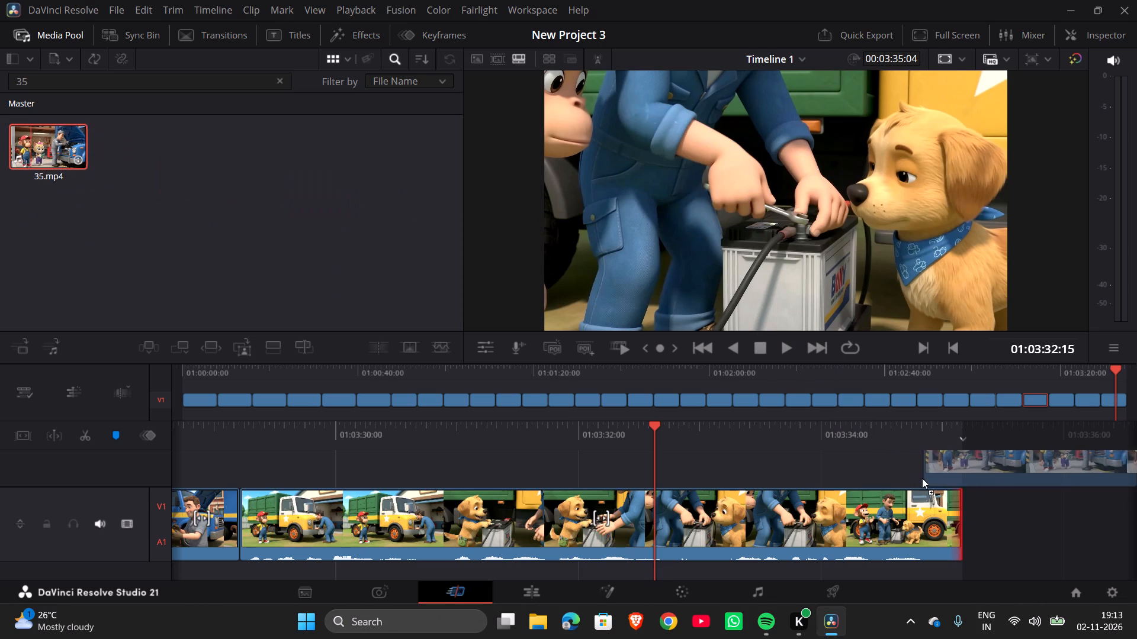
{"action": "left_click_drag", "start_coordinate": [922, 478], "coordinate": [962, 533]}
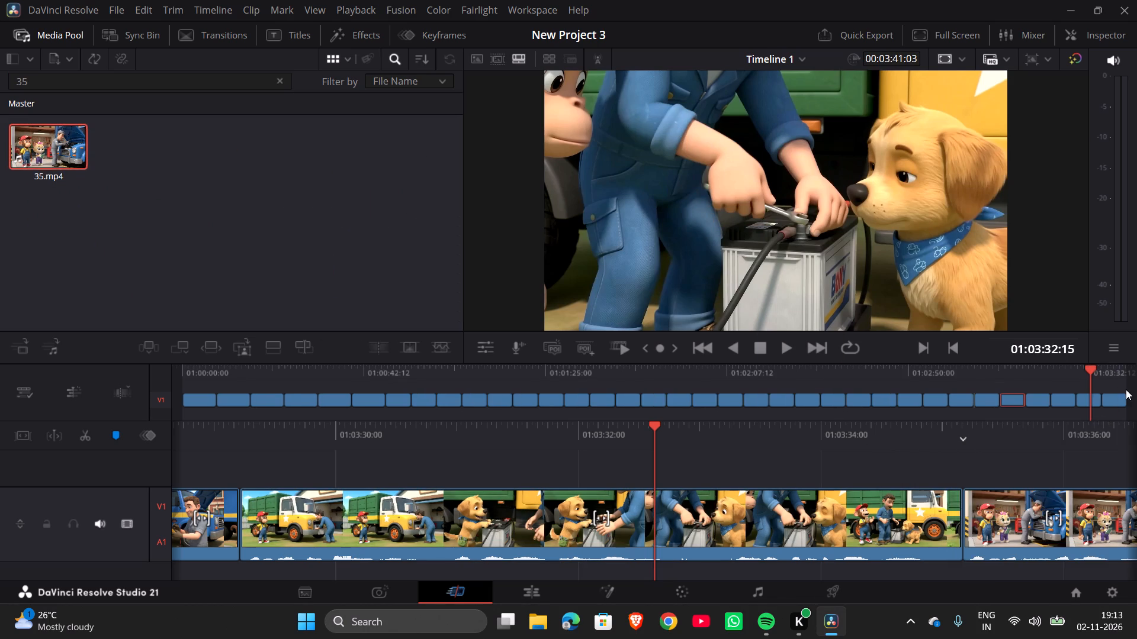
Go to the timeline's end at 01:03:41:03, search the media pool for 36 and append 36.mp4 there.
{"action": "left_click_drag", "start_coordinate": [1119, 379], "coordinate": [1136, 388]}
{"action": "left_click", "coordinate": [72, 79]}
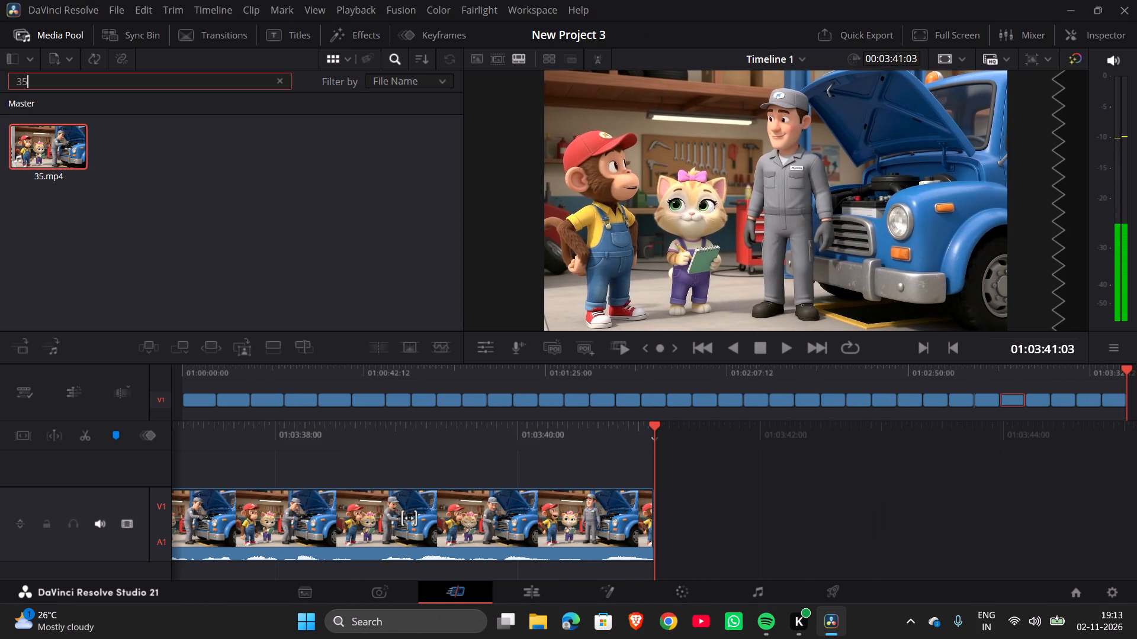
{"action": "key", "text": "BackSpace"}
{"action": "key", "text": "6"}
{"action": "left_click_drag", "start_coordinate": [46, 160], "coordinate": [550, 437]}
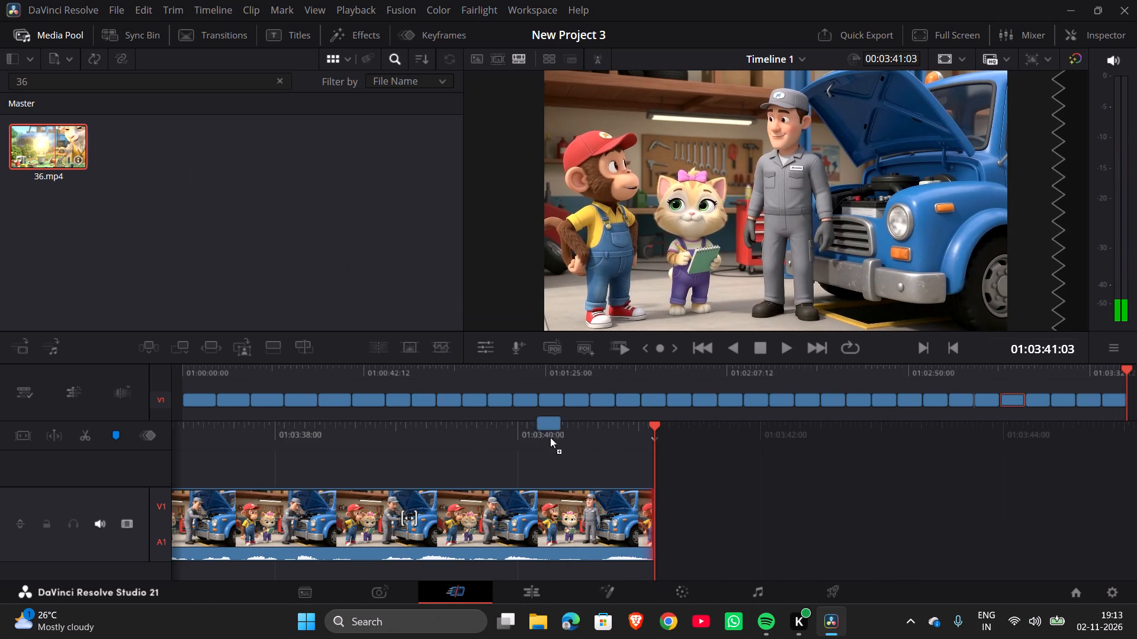
{"action": "left_click_drag", "start_coordinate": [550, 437], "coordinate": [653, 515]}
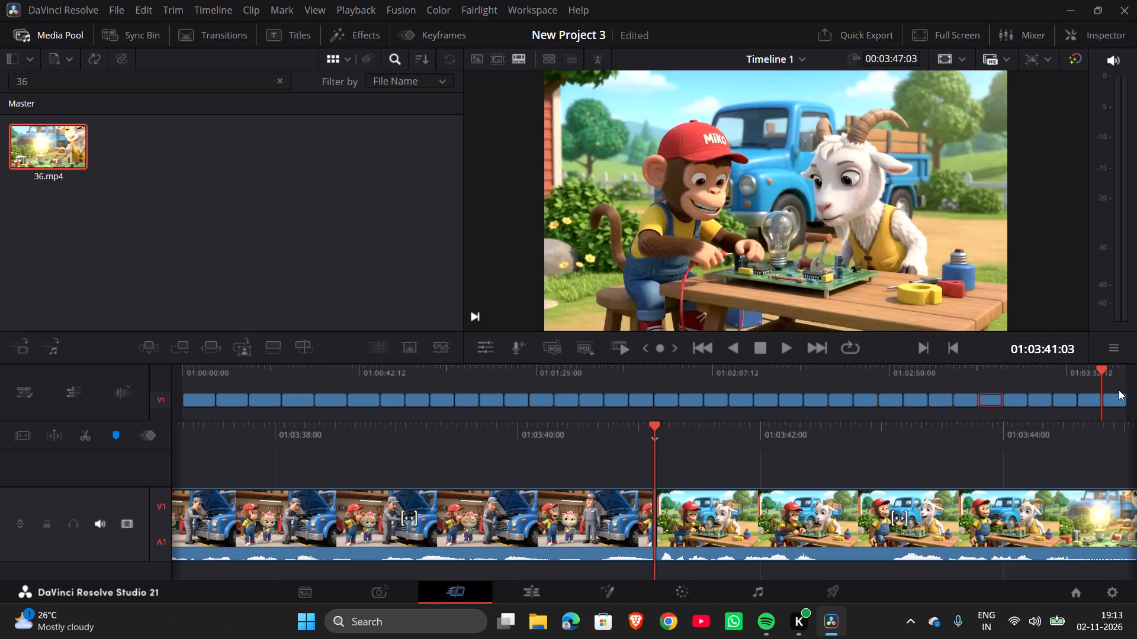
Bring the end of 36.mp4 into view, search the media pool for 37 and append 37.mp4 directly after it.
{"action": "left_click", "coordinate": [1123, 380]}
{"action": "left_click_drag", "start_coordinate": [1117, 380], "coordinate": [1135, 383]}
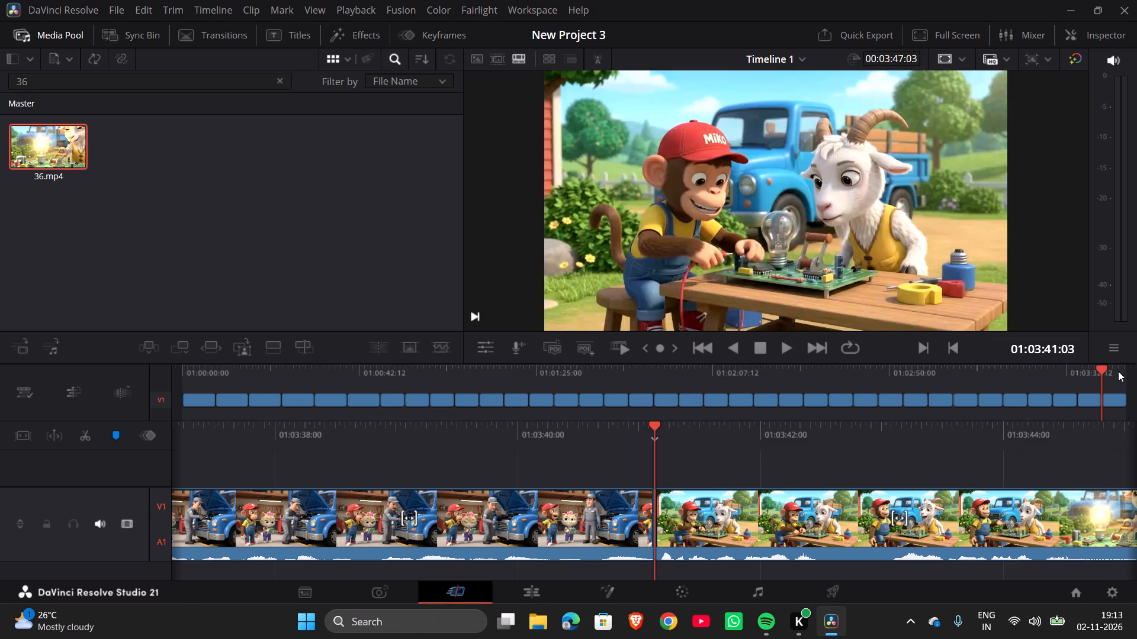
{"action": "left_click", "coordinate": [1118, 370]}
{"action": "left_click", "coordinate": [37, 77]}
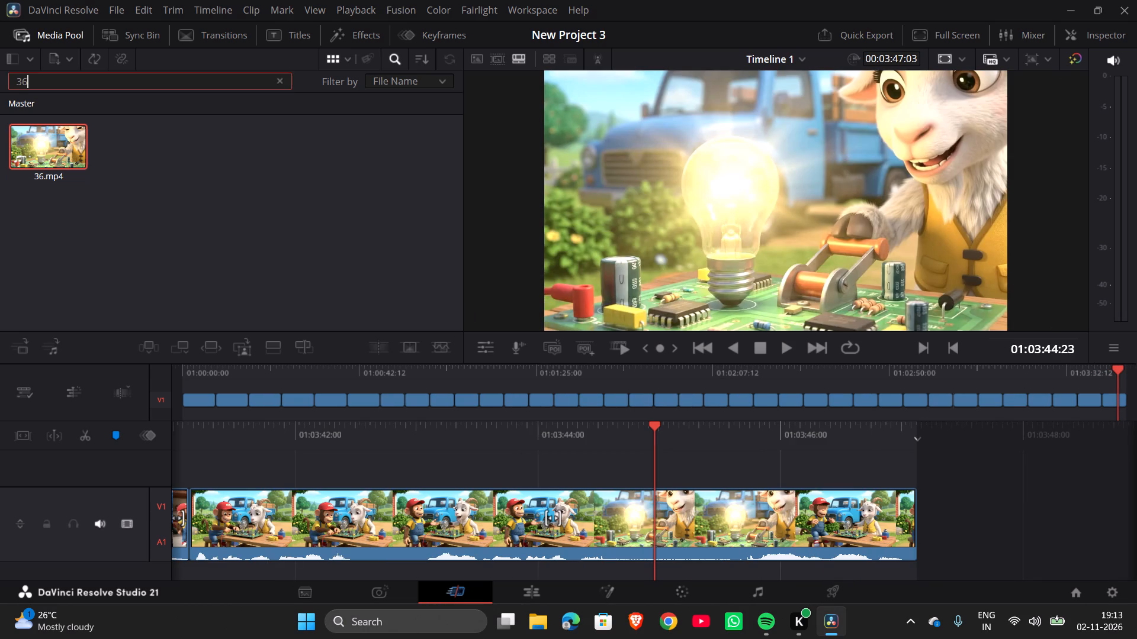
{"action": "key", "text": "BackSpace"}
{"action": "key", "text": "7"}
{"action": "left_click_drag", "start_coordinate": [21, 156], "coordinate": [901, 446]}
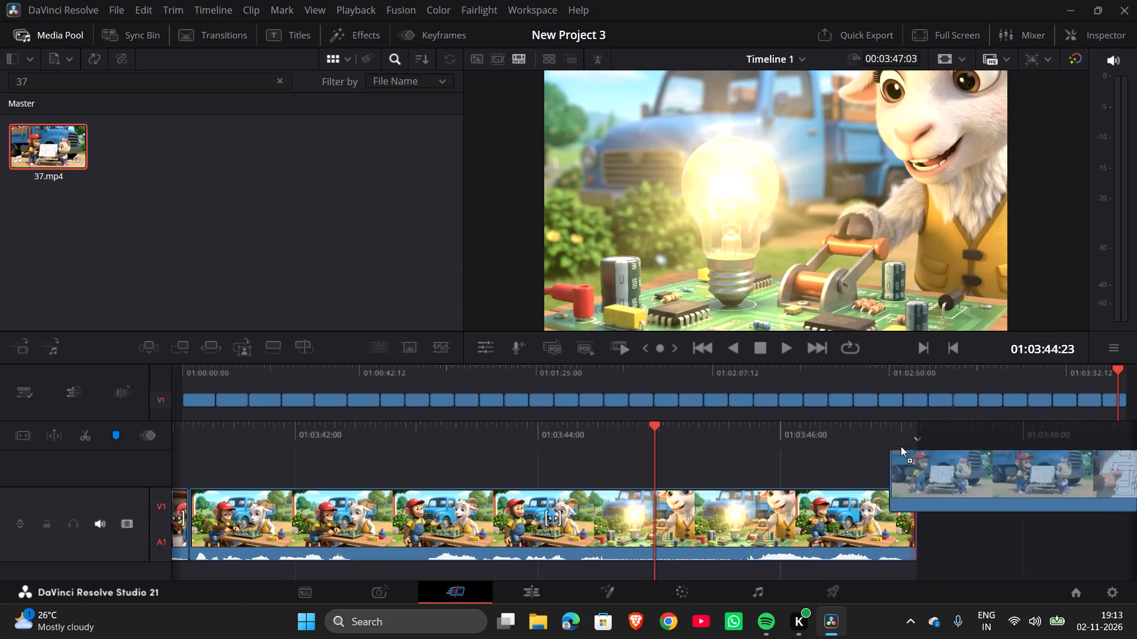
{"action": "left_click_drag", "start_coordinate": [901, 446], "coordinate": [923, 479]}
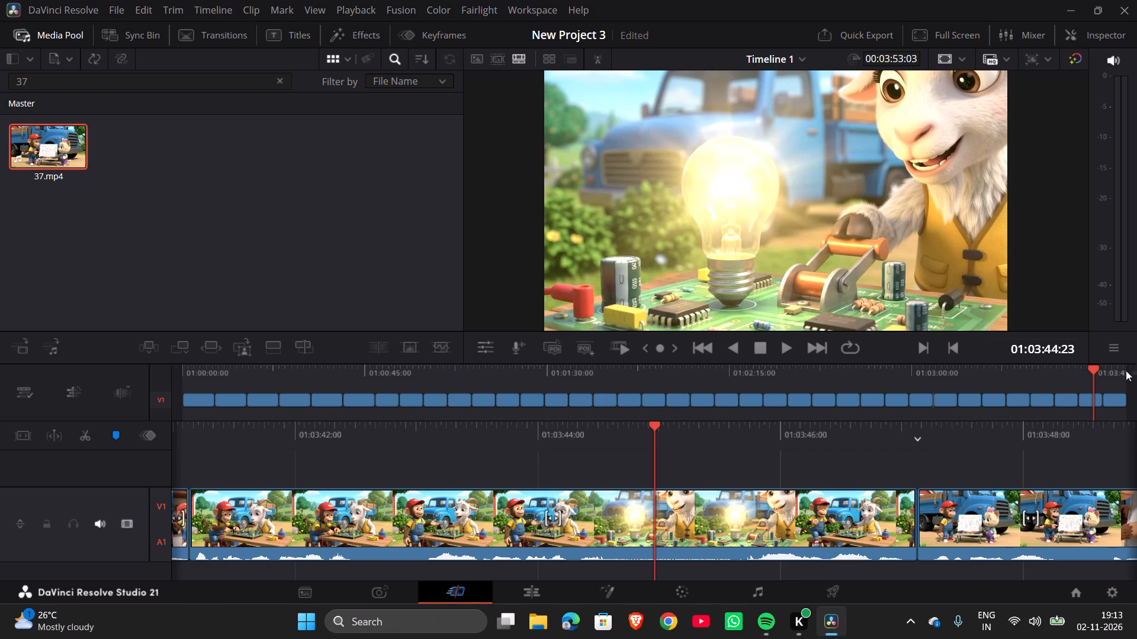
Bring the end of 37.mp4 into view, search the media pool for 38 and append 38.mp4 directly after it.
{"action": "left_click", "coordinate": [1123, 372]}
{"action": "left_click", "coordinate": [58, 83]}
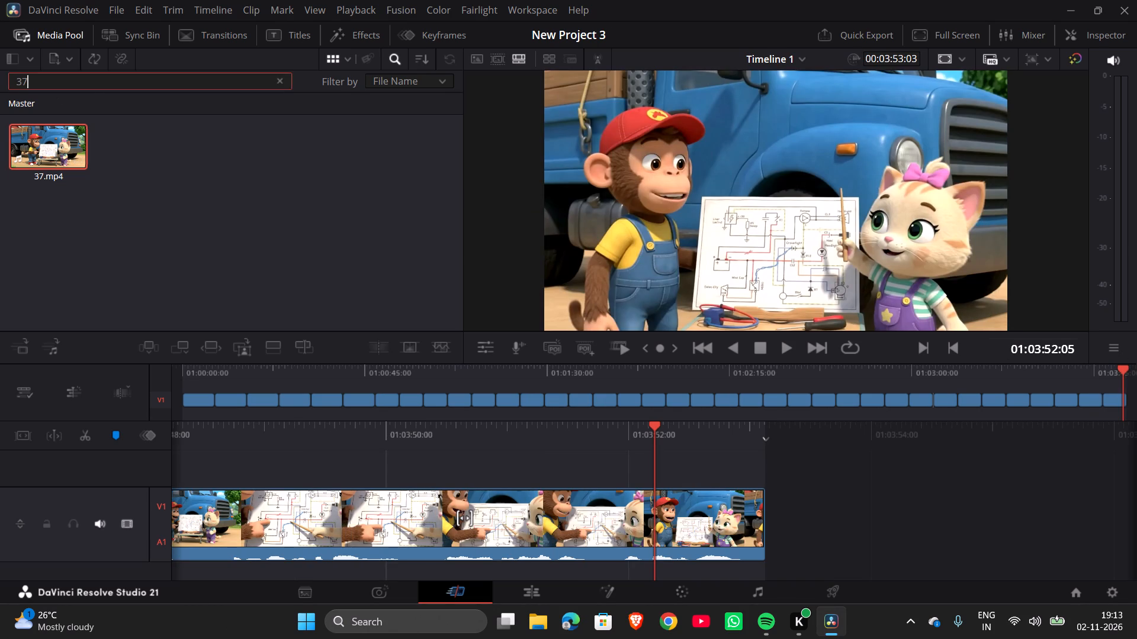
{"action": "key", "text": "BackSpace"}
{"action": "key", "text": "8"}
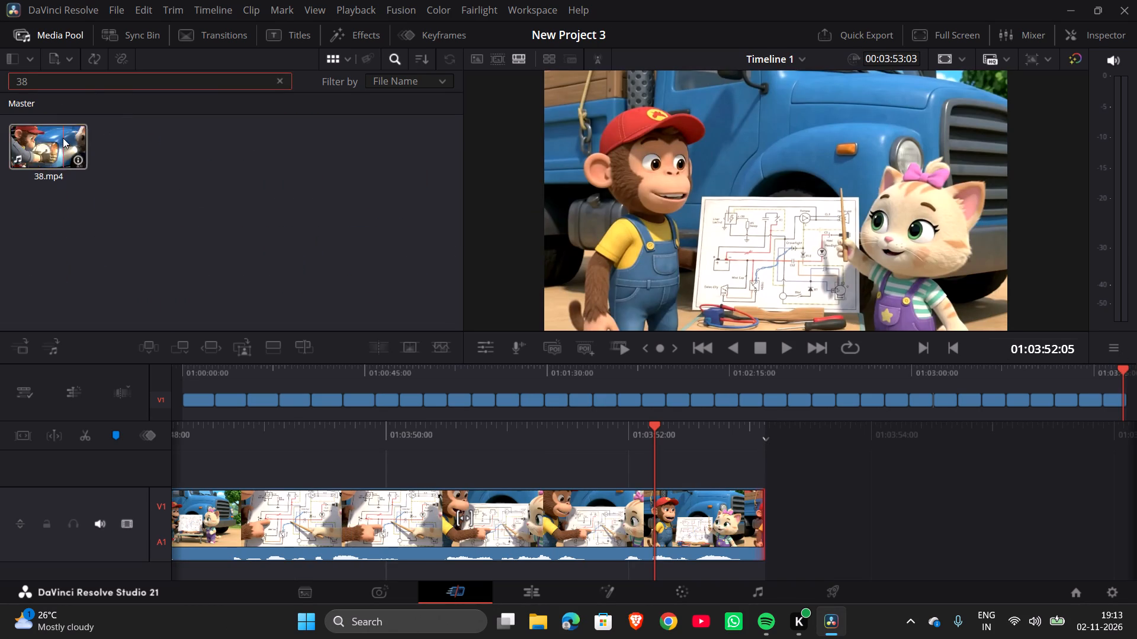
{"action": "left_click_drag", "start_coordinate": [63, 138], "coordinate": [766, 488]}
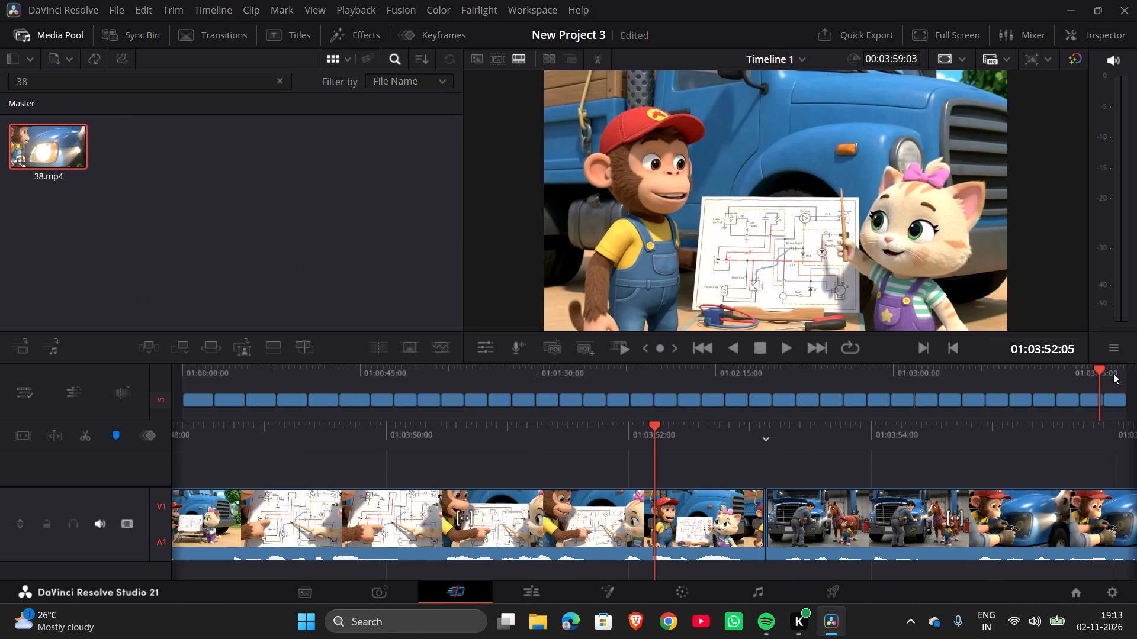
Bring the end of 38.mp4 into view, search the media pool for 39 and append 39.mp4 directly after it.
{"action": "left_click", "coordinate": [1122, 369]}
{"action": "key", "text": "BackSpace"}
{"action": "left_click", "coordinate": [98, 73]}
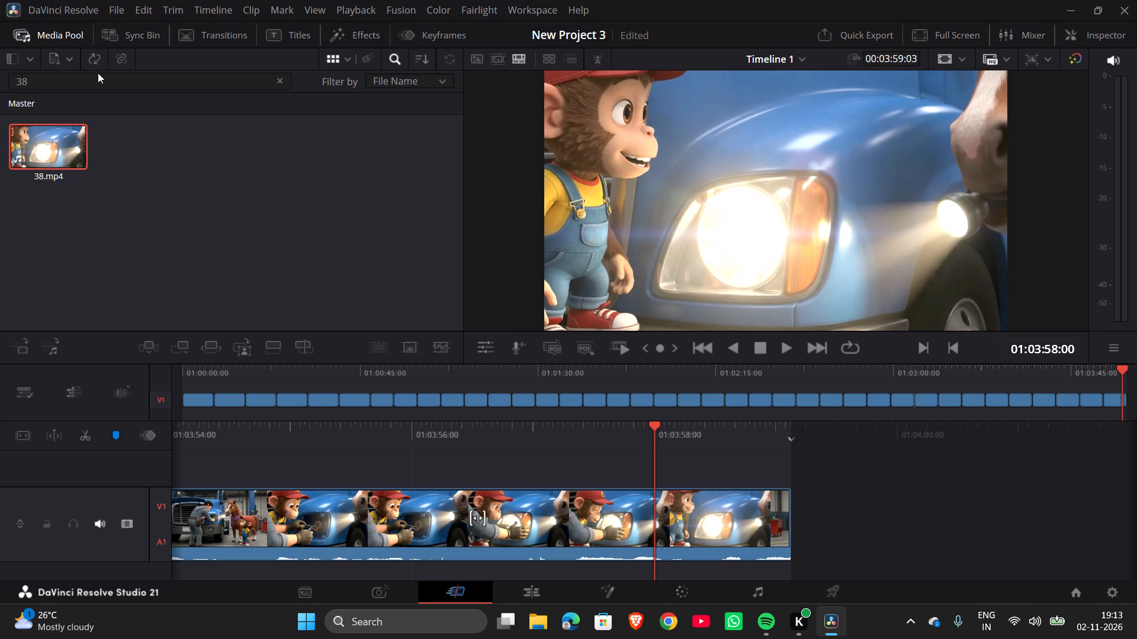
{"action": "left_click", "coordinate": [86, 80]}
{"action": "key", "text": "BackSpace"}
{"action": "key", "text": "9"}
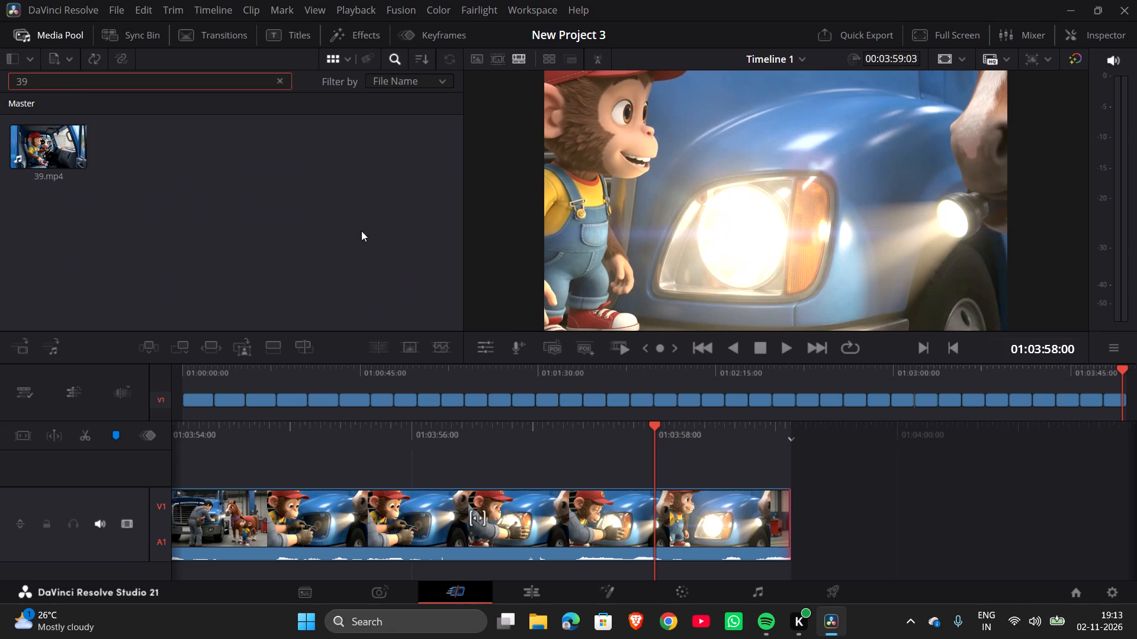
{"action": "left_click_drag", "start_coordinate": [43, 138], "coordinate": [792, 476]}
Bring the end of 39.mp4 into view, search the media pool for 40 and append 40.mp4 directly after it.
{"action": "left_click", "coordinate": [1119, 369]}
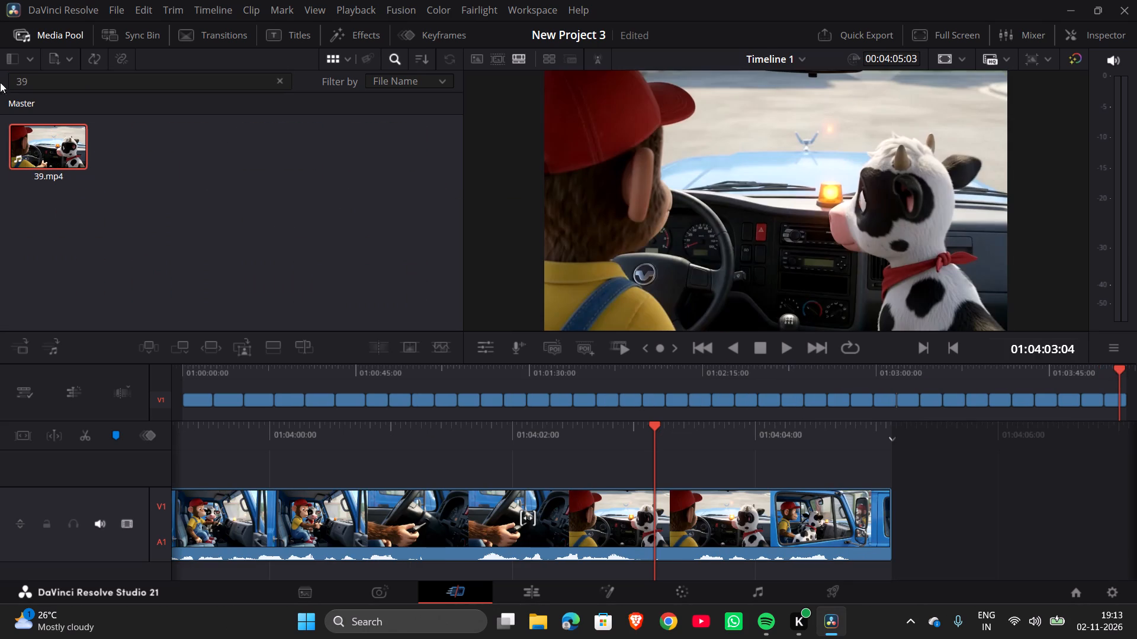
{"action": "left_click", "coordinate": [46, 83]}
{"action": "double_click", "coordinate": [46, 83]}
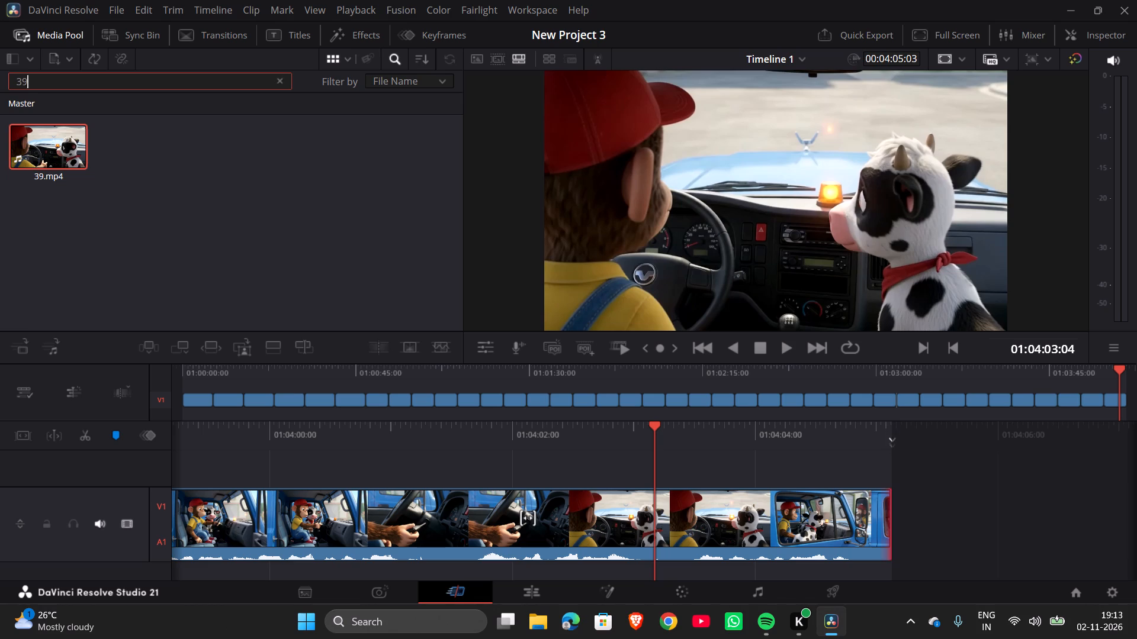
{"action": "type", "text": "40"}
{"action": "left_click_drag", "start_coordinate": [50, 150], "coordinate": [501, 199]}
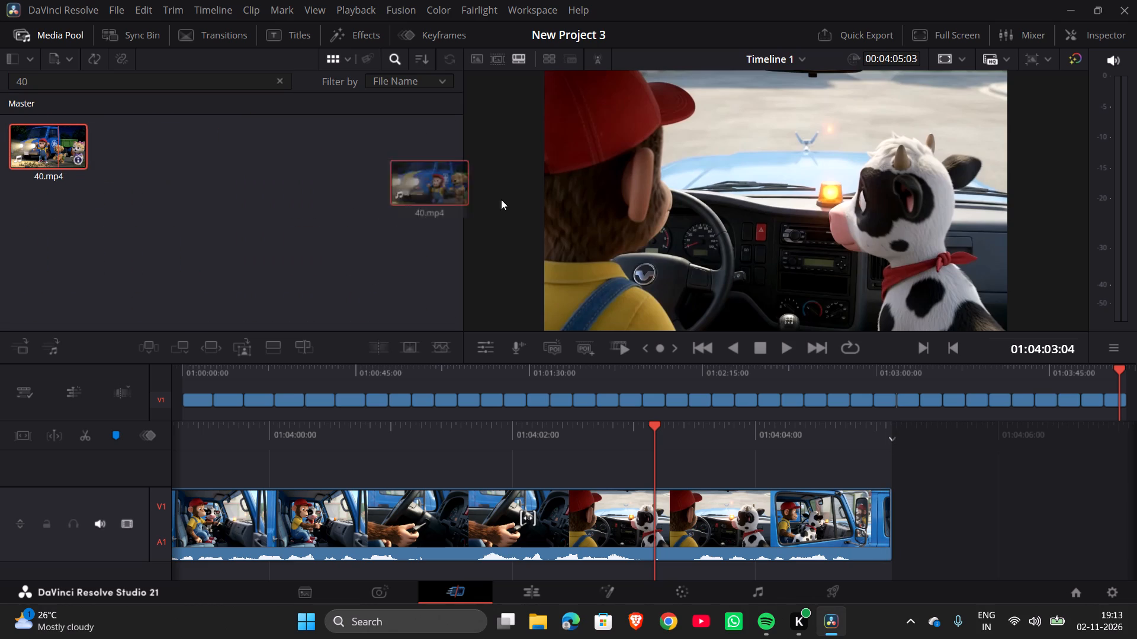
{"action": "left_click_drag", "start_coordinate": [501, 199], "coordinate": [889, 499]}
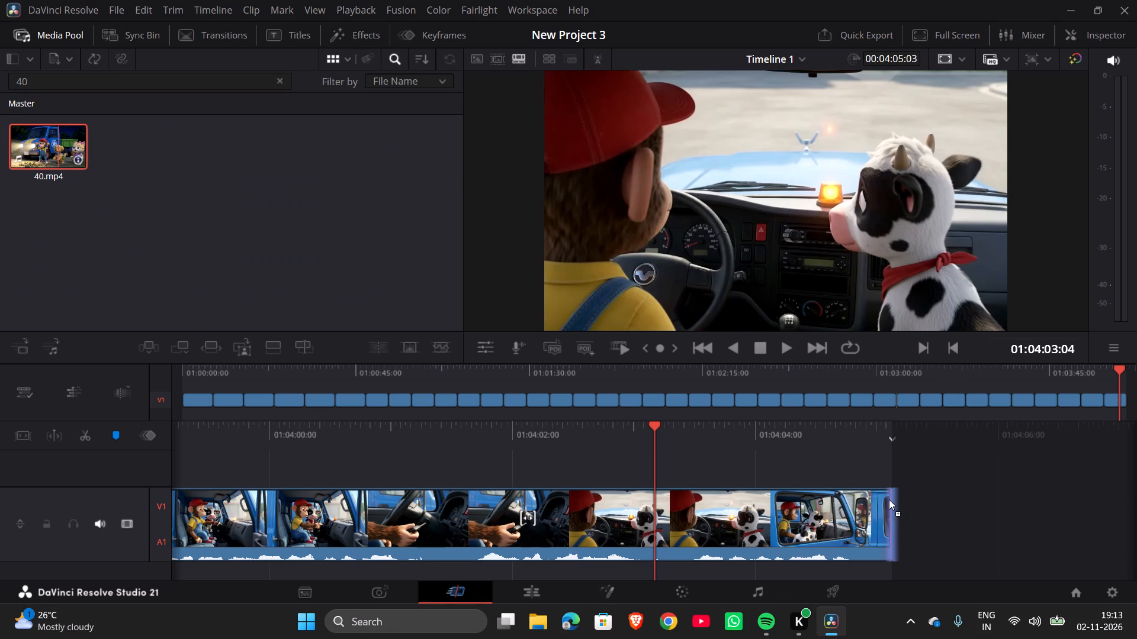
{"action": "left_click_drag", "start_coordinate": [889, 499], "coordinate": [889, 500]}
Bring the end of 40.mp4 into view, search the media pool for 41 and append 41.mp4 directly after it.
{"action": "left_click", "coordinate": [1120, 384]}
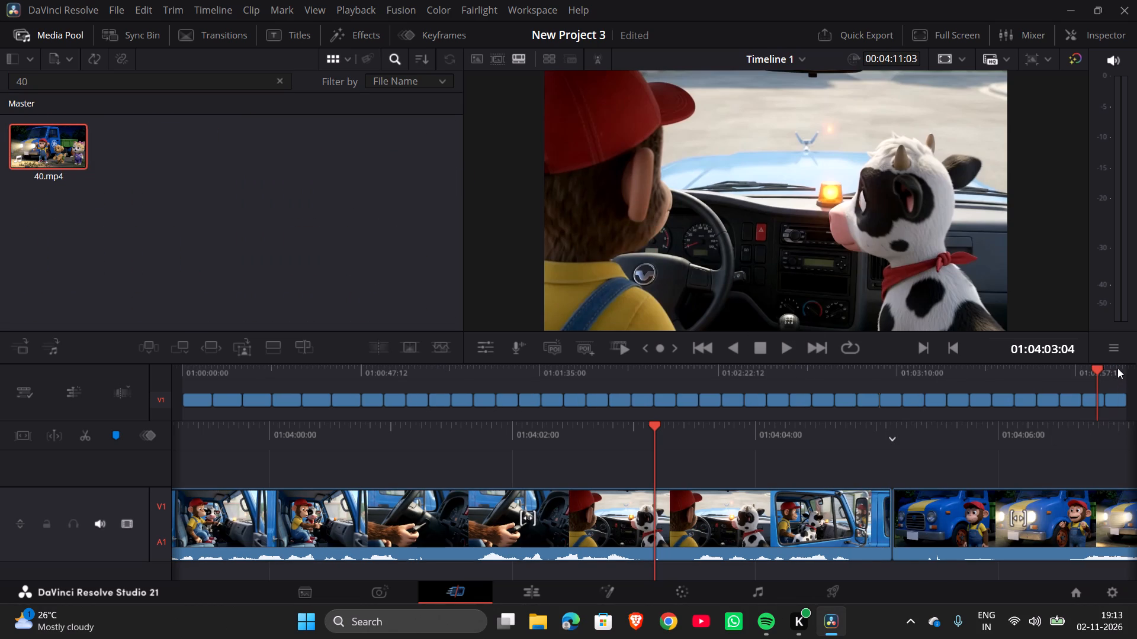
{"action": "left_click", "coordinate": [1117, 368]}
{"action": "left_click", "coordinate": [34, 86]}
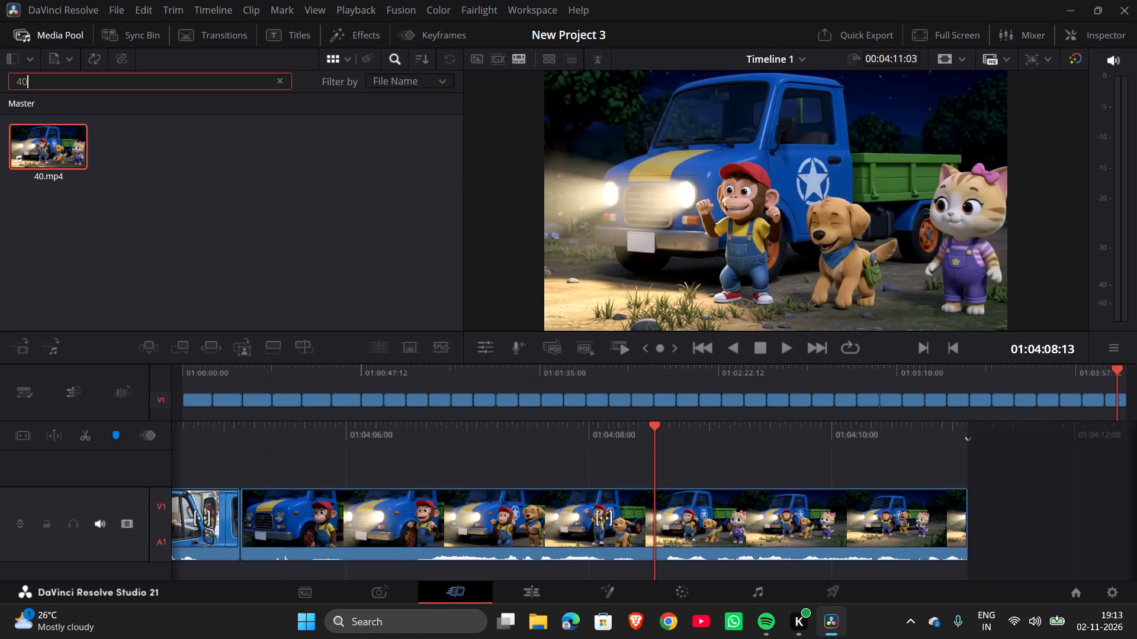
{"action": "key", "text": "BackSpace"}
{"action": "key", "text": "1"}
{"action": "left_click_drag", "start_coordinate": [53, 144], "coordinate": [971, 474]}
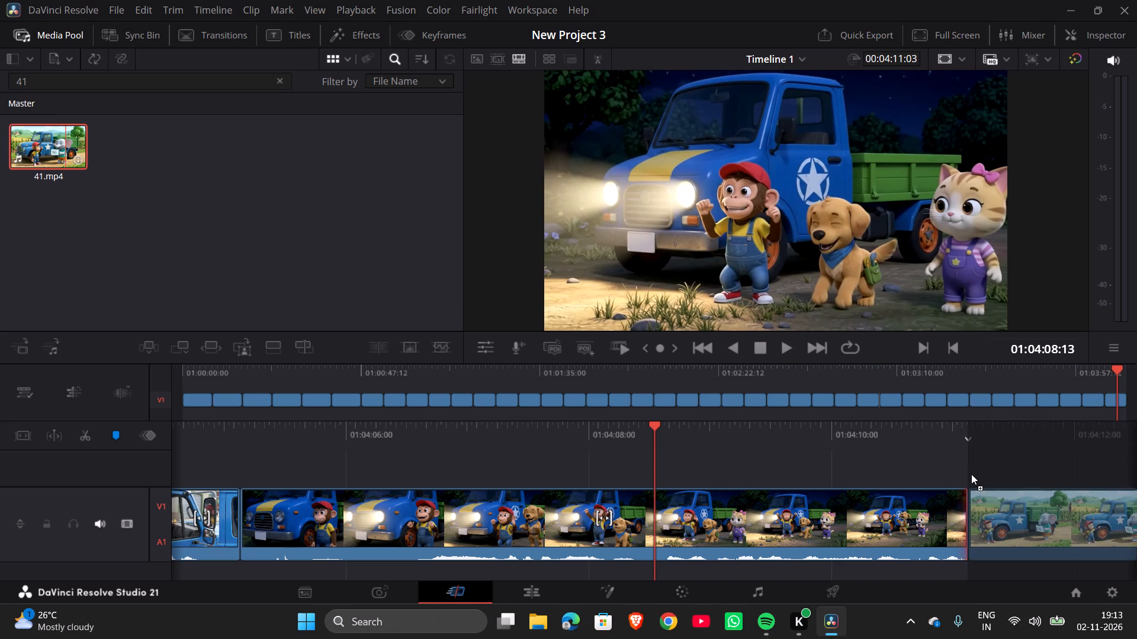
{"action": "left_click_drag", "start_coordinate": [971, 474], "coordinate": [971, 475]}
Bring the end of 41.mp4 into view, search the media pool for 42 and append 42.mp4 directly after it.
{"action": "left_click", "coordinate": [1119, 371]}
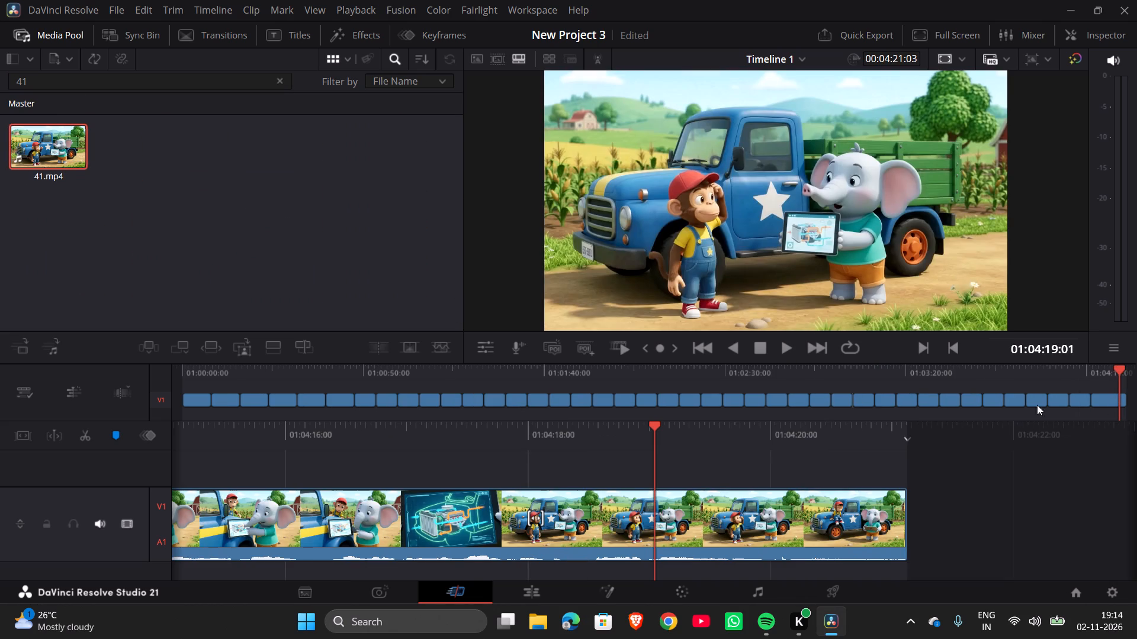
{"action": "left_click", "coordinate": [55, 88]}
{"action": "key", "text": "BackSpace"}
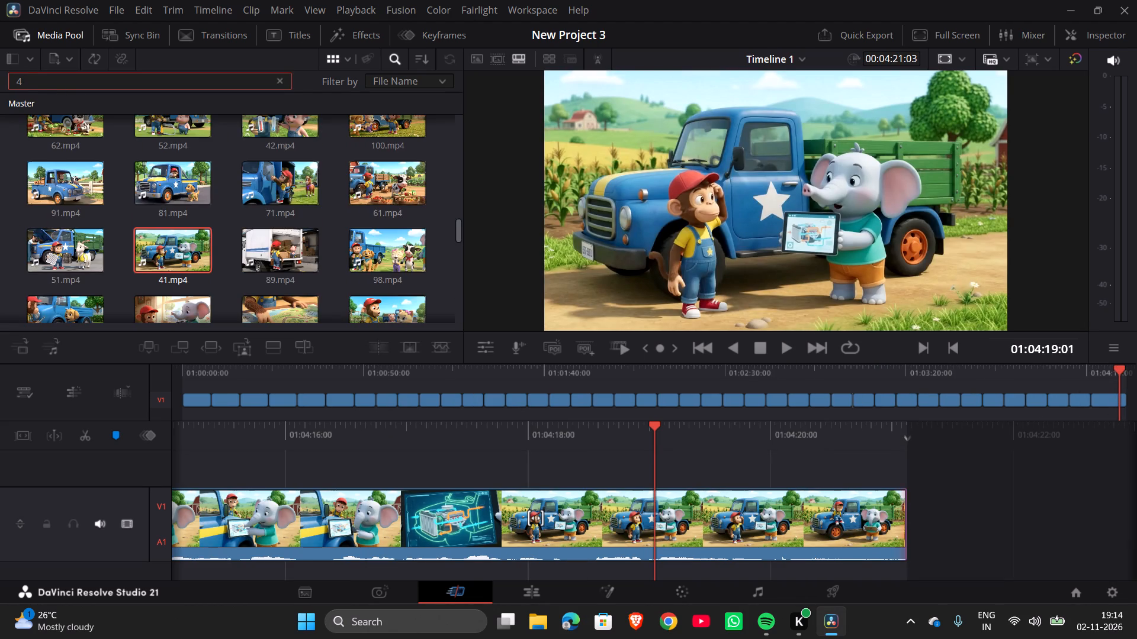
{"action": "key", "text": "2"}
{"action": "left_click_drag", "start_coordinate": [55, 139], "coordinate": [917, 471]}
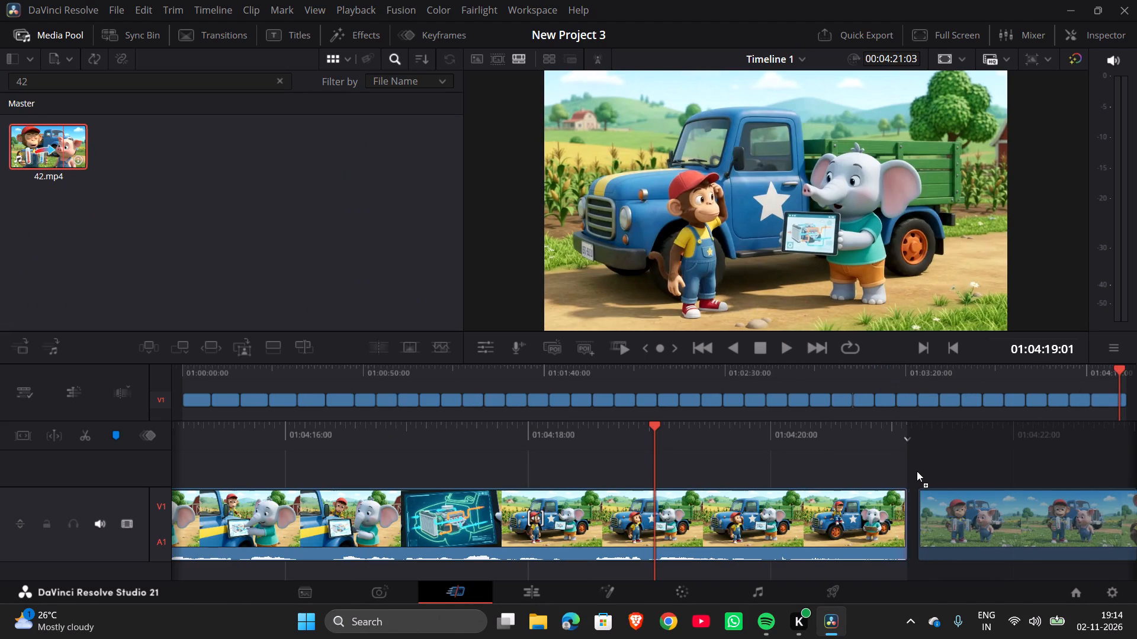
{"action": "left_click_drag", "start_coordinate": [917, 471], "coordinate": [912, 471]}
Bring the end of 42.mp4 into view, search the media pool for 43 and append 43.mp4 directly after it.
{"action": "left_click", "coordinate": [1118, 373]}
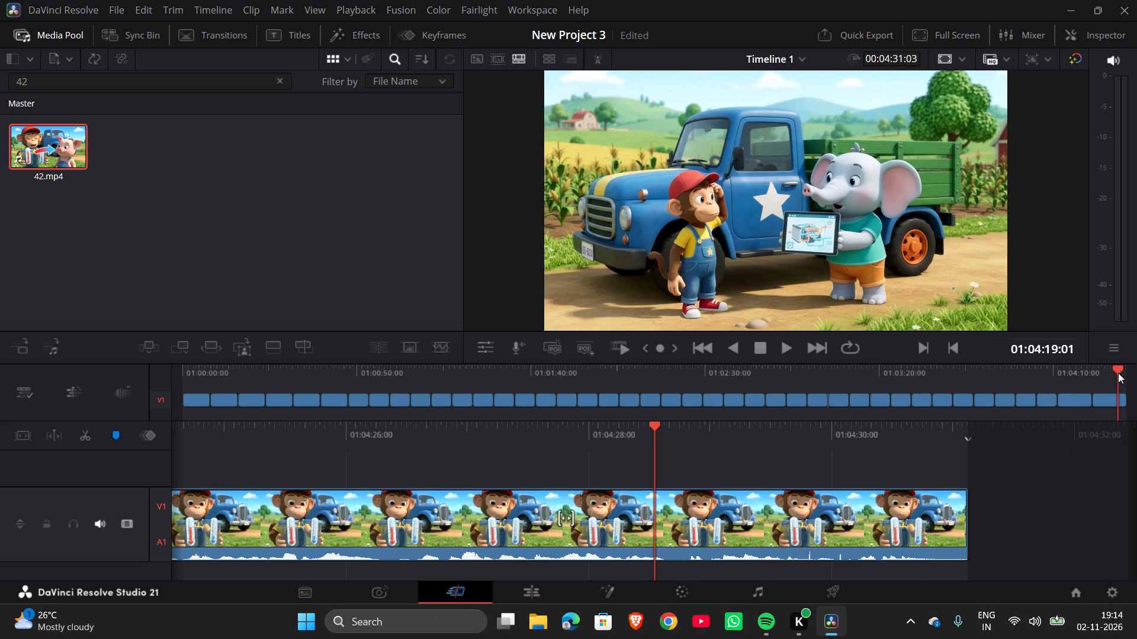
{"action": "left_click", "coordinate": [74, 79]}
{"action": "key", "text": "BackSpace"}
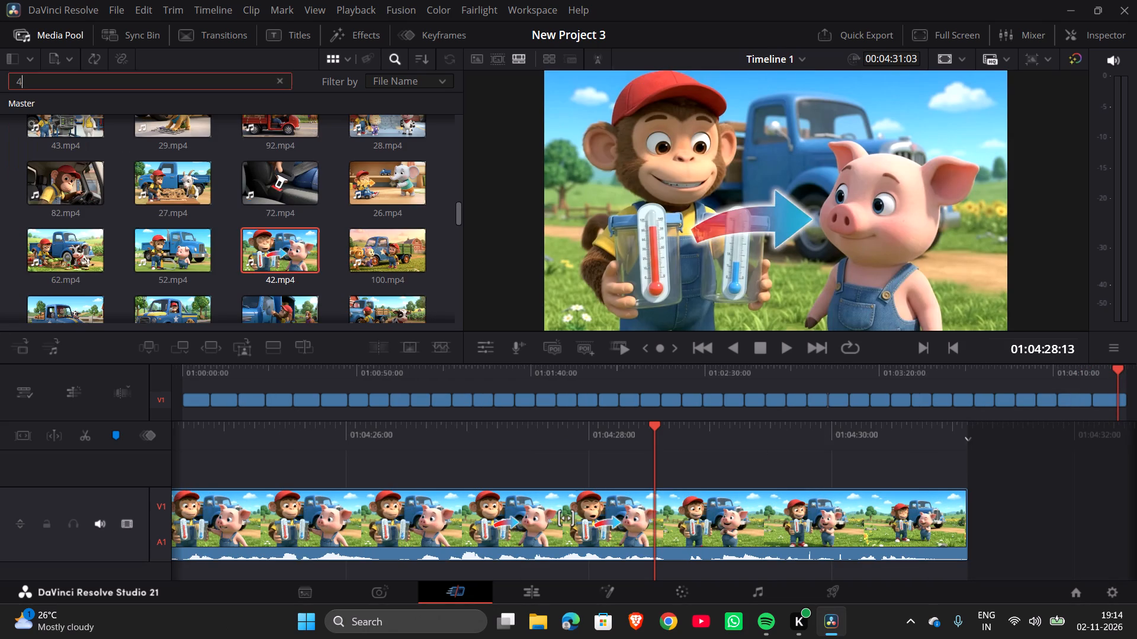
{"action": "key", "text": "3"}
{"action": "left_click_drag", "start_coordinate": [54, 137], "coordinate": [978, 435]}
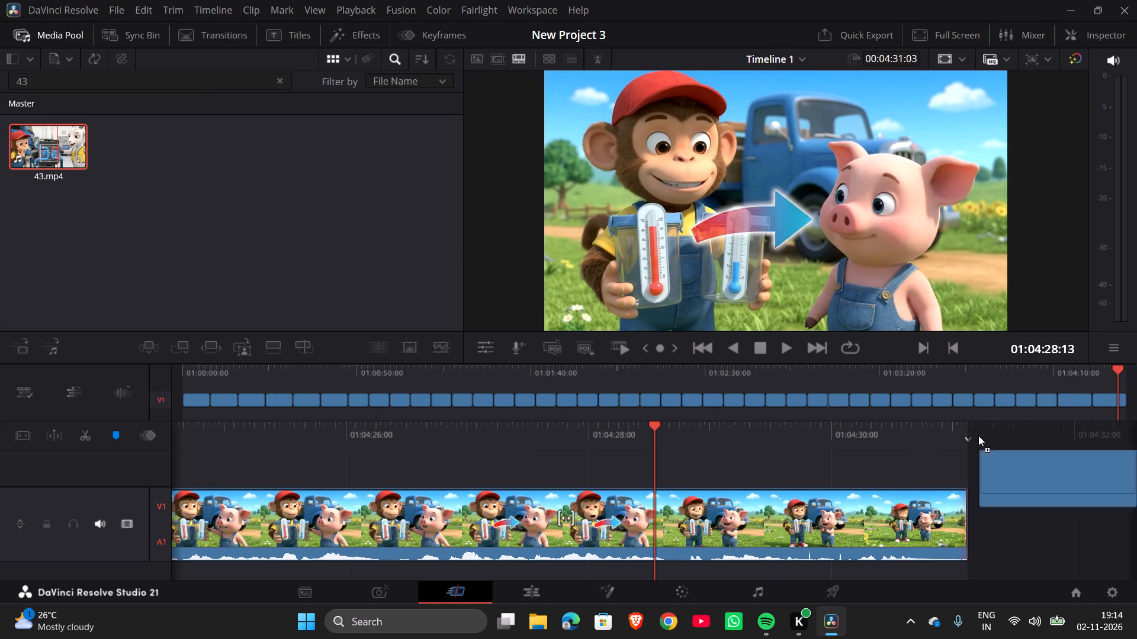
{"action": "left_click_drag", "start_coordinate": [978, 435], "coordinate": [972, 474]}
Bring the end of 43.mp4 into view, search the media pool for 44 and append 44.mp4 directly after it.
{"action": "left_click", "coordinate": [1123, 370]}
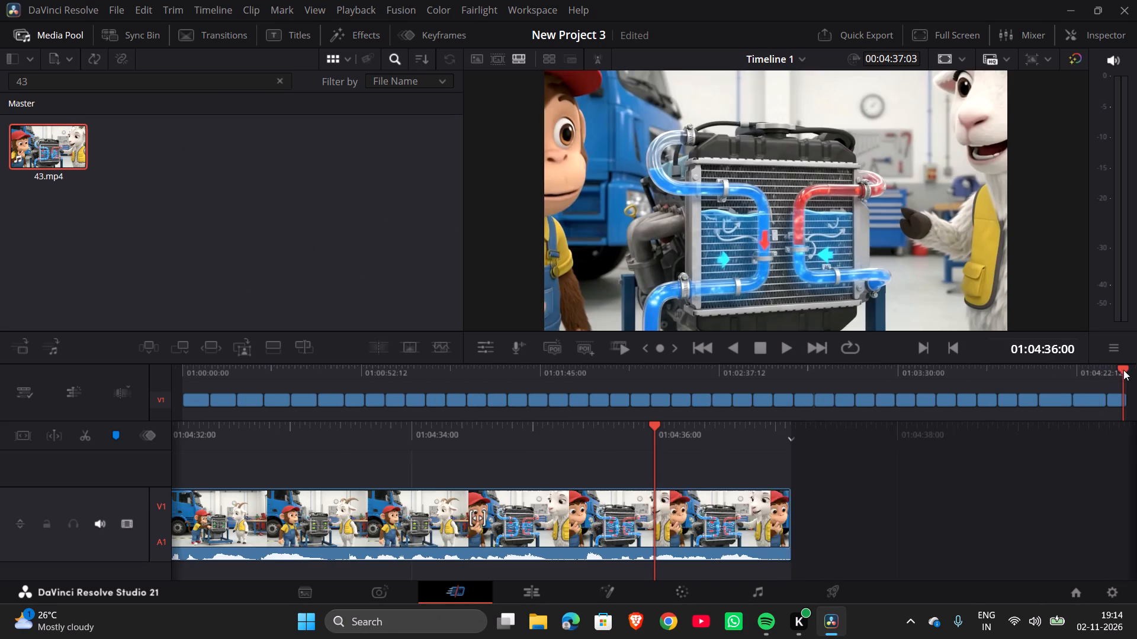
{"action": "left_click", "coordinate": [31, 82]}
{"action": "key", "text": "BackSpace"}
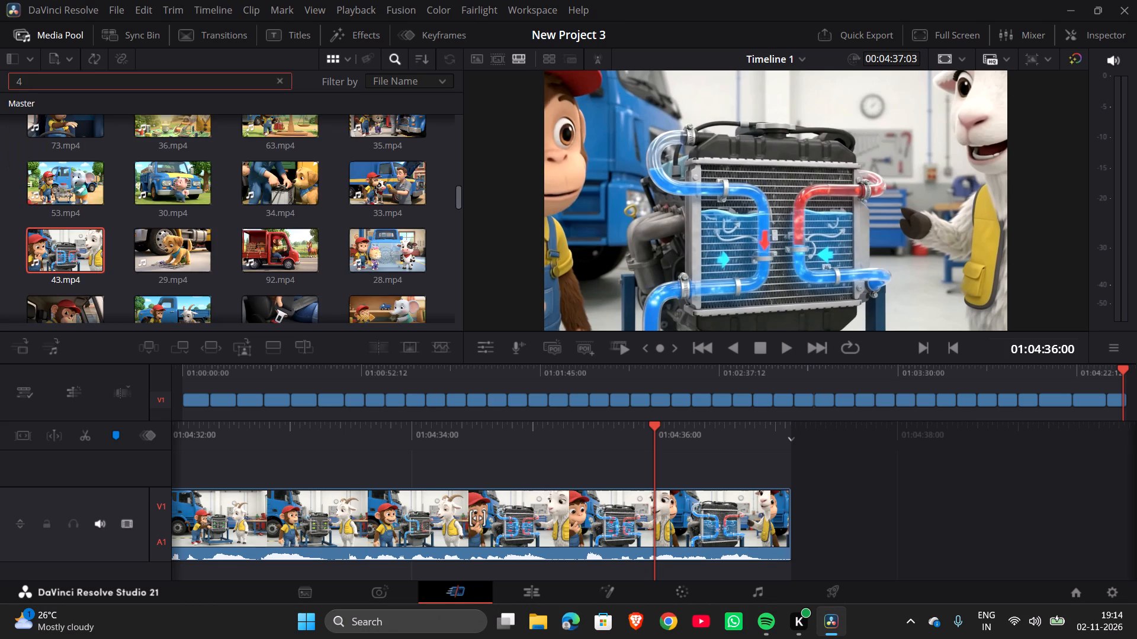
{"action": "key", "text": "4"}
{"action": "left_click_drag", "start_coordinate": [40, 140], "coordinate": [786, 490]}
{"action": "left_click_drag", "start_coordinate": [786, 490], "coordinate": [798, 505]}
Bring the end of 44.mp4 into view, search the media pool for 45 and append 45.mp4 directly after it.
{"action": "left_click", "coordinate": [1122, 374]}
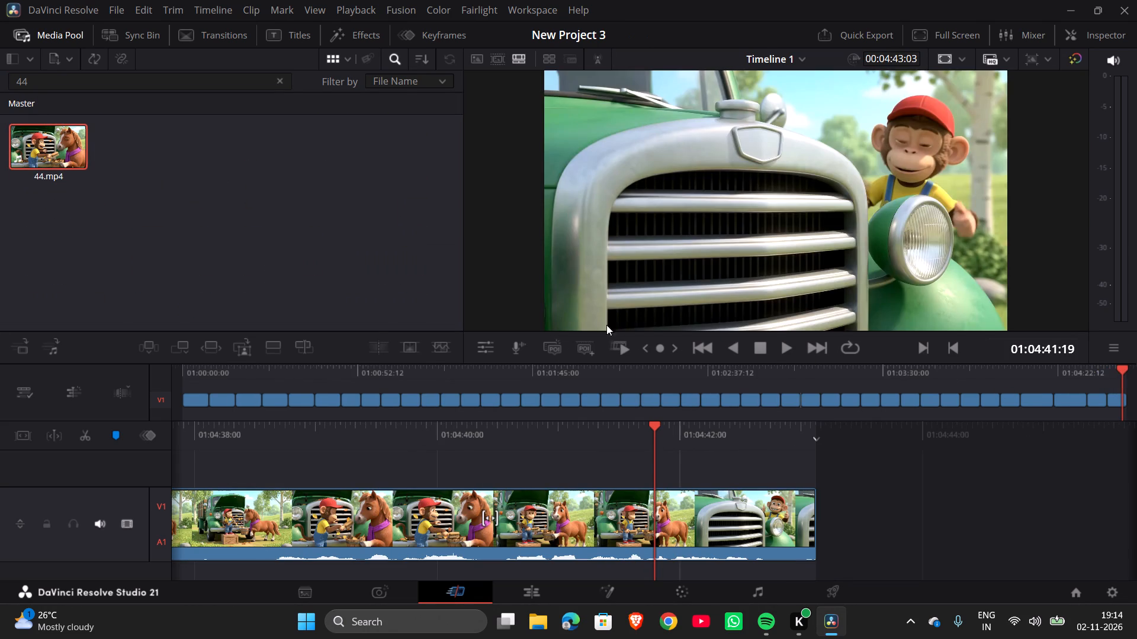
{"action": "left_click", "coordinate": [46, 75]}
{"action": "key", "text": "BackSpace"}
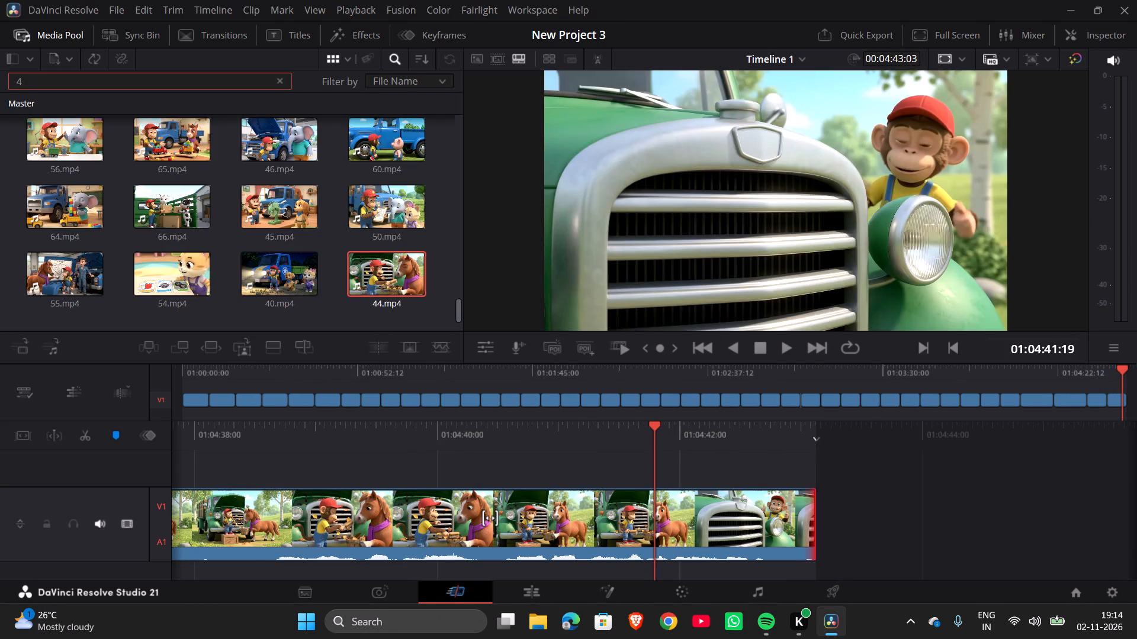
{"action": "key", "text": "5"}
{"action": "left_click", "coordinate": [242, 156]}
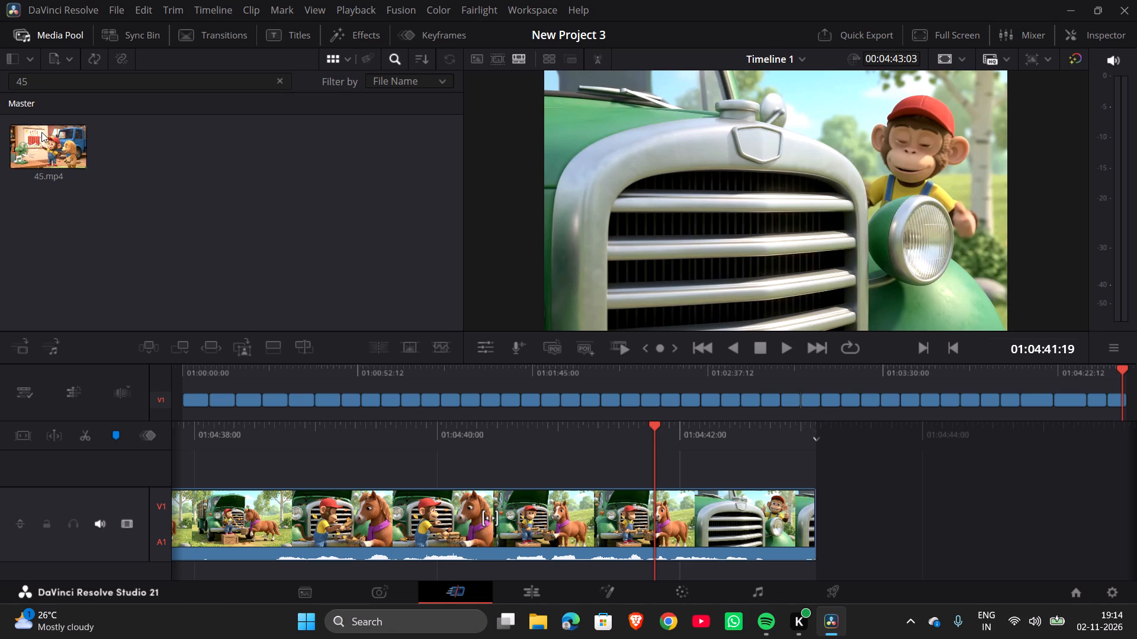
{"action": "left_click_drag", "start_coordinate": [41, 150], "coordinate": [817, 494]}
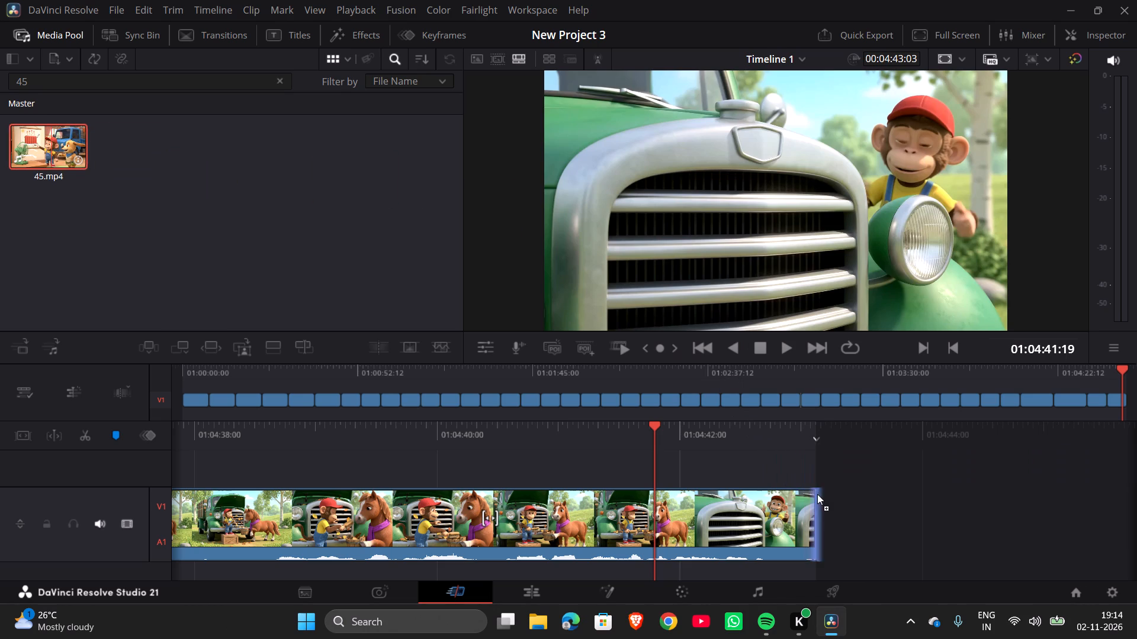
{"action": "left_click_drag", "start_coordinate": [817, 494], "coordinate": [819, 500]}
Go to the timeline's end at 01:04:49:03, search the media pool for 46 and place 46.mp4 there on track V1, directly after 45.mp4.
{"action": "left_click_drag", "start_coordinate": [1119, 385], "coordinate": [1133, 383]}
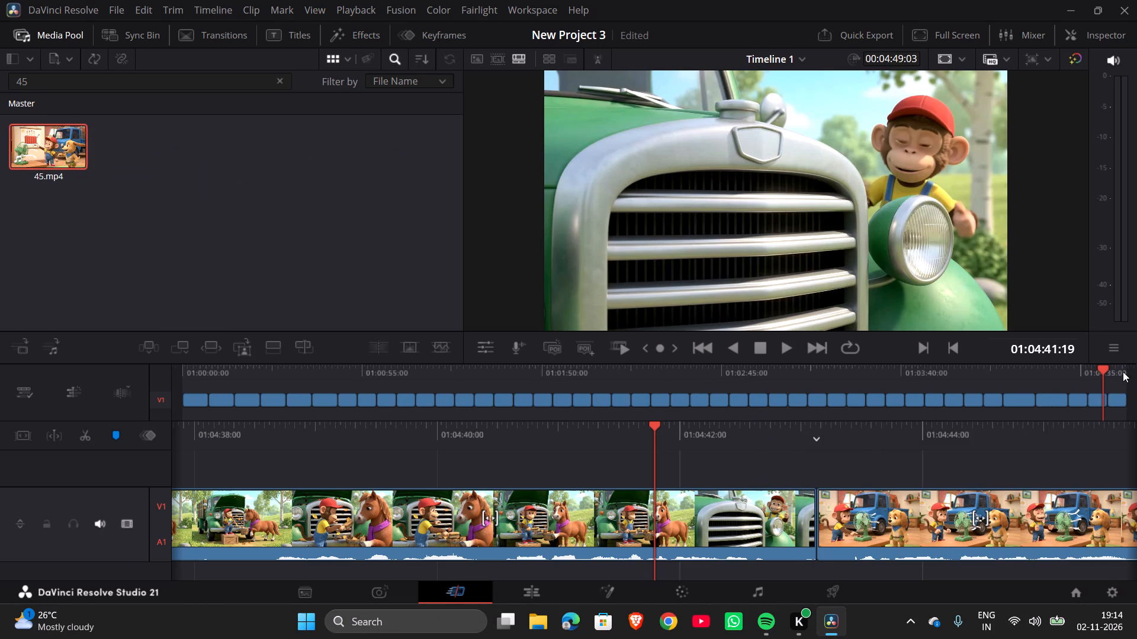
{"action": "left_click_drag", "start_coordinate": [1122, 370], "coordinate": [1135, 371]}
{"action": "left_click", "coordinate": [83, 80]}
{"action": "key", "text": "BackSpace"}
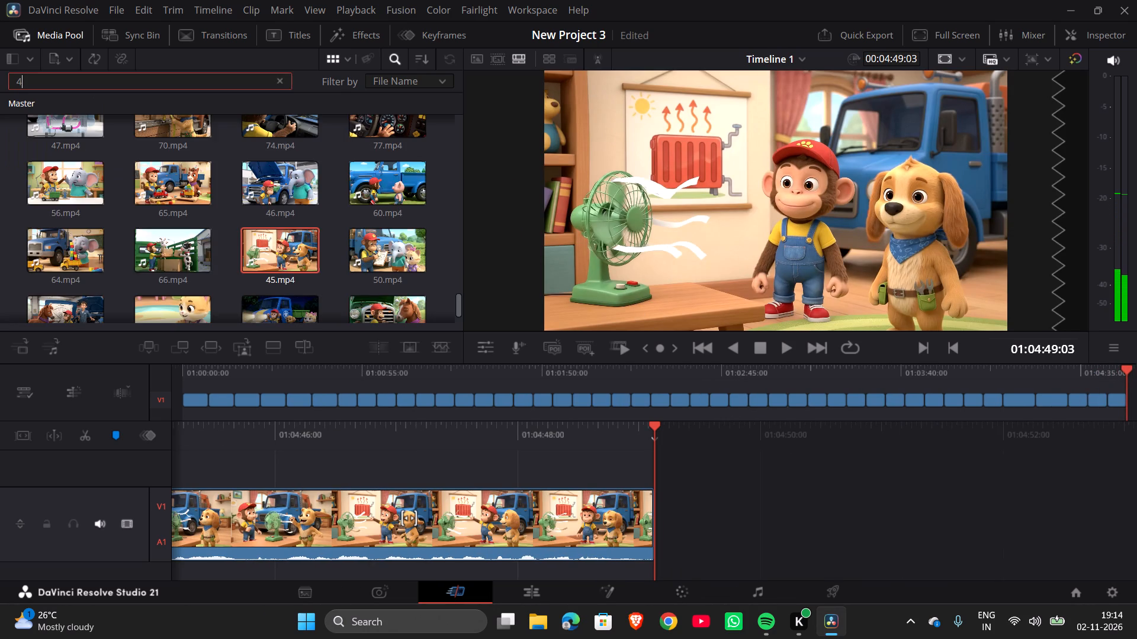
{"action": "key", "text": "6"}
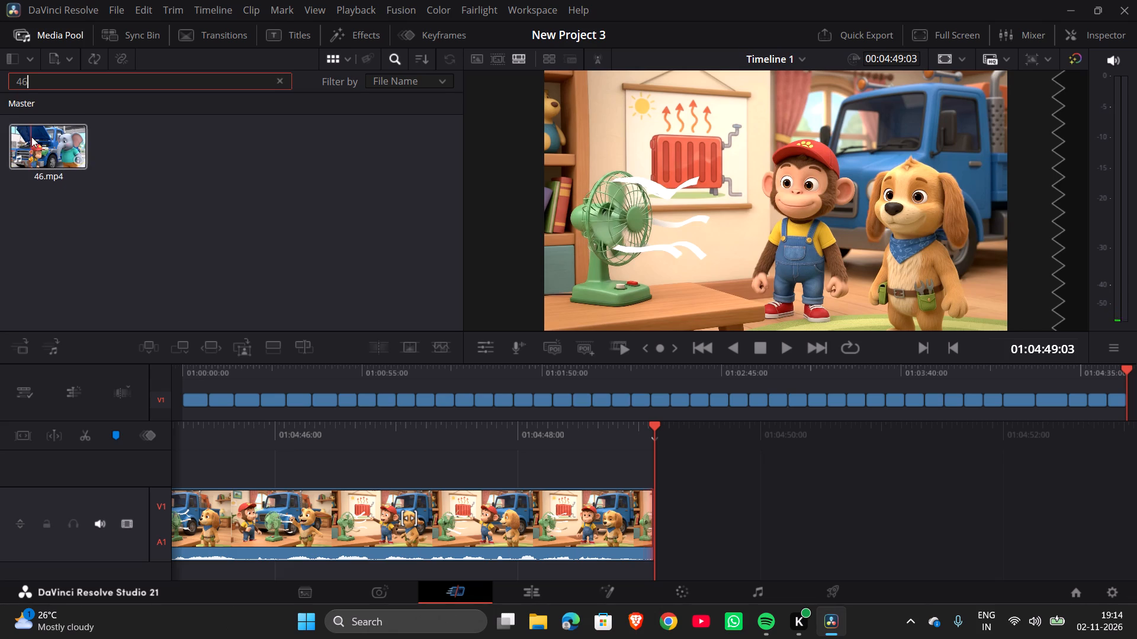
{"action": "left_click_drag", "start_coordinate": [31, 137], "coordinate": [653, 477]}
{"action": "left_click", "coordinate": [653, 477]}
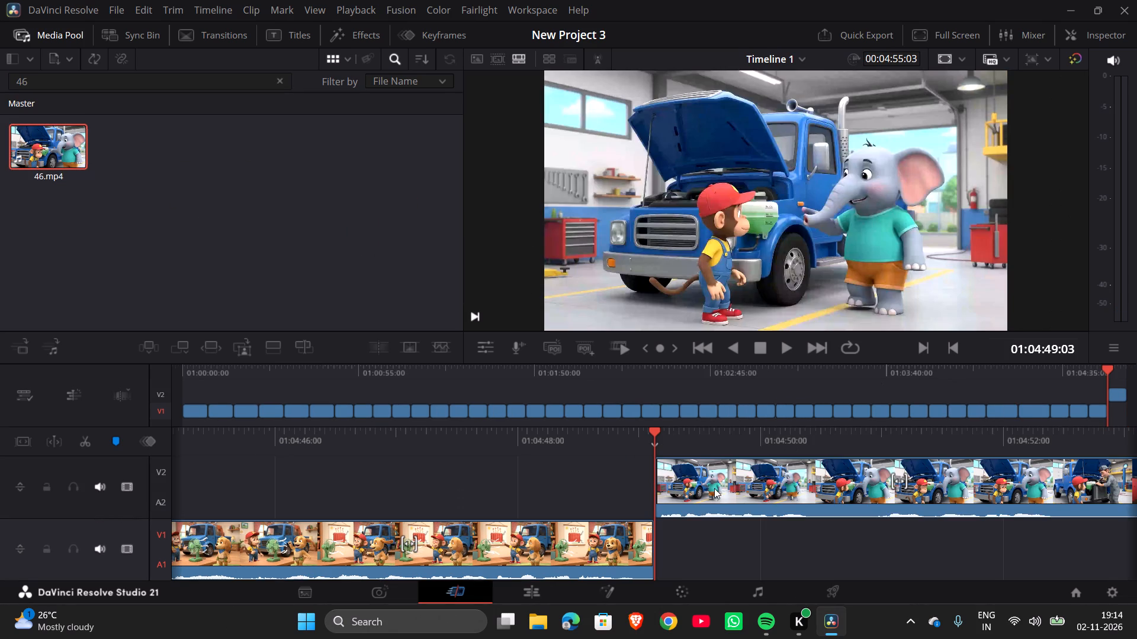
{"action": "left_click_drag", "start_coordinate": [712, 488], "coordinate": [719, 538]}
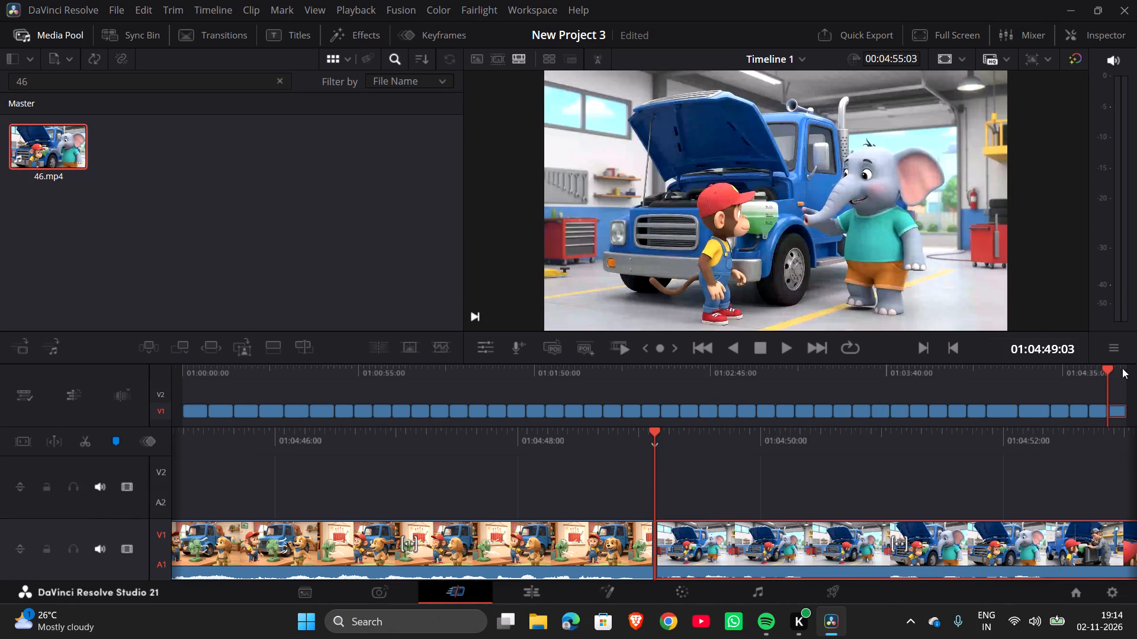
Bring the end of 46.mp4 into view, search the media pool for 47 and append 47.mp4 directly after it on track V1.
{"action": "left_click_drag", "start_coordinate": [1117, 375], "coordinate": [1123, 379]}
{"action": "left_click", "coordinate": [706, 478]}
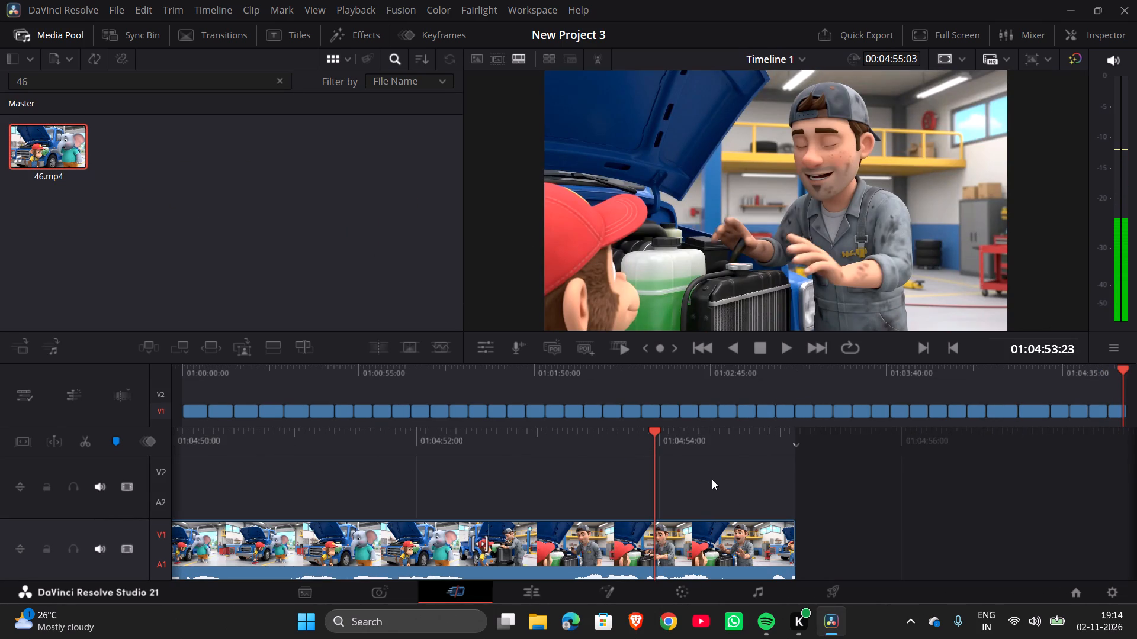
{"action": "left_click", "coordinate": [90, 75]}
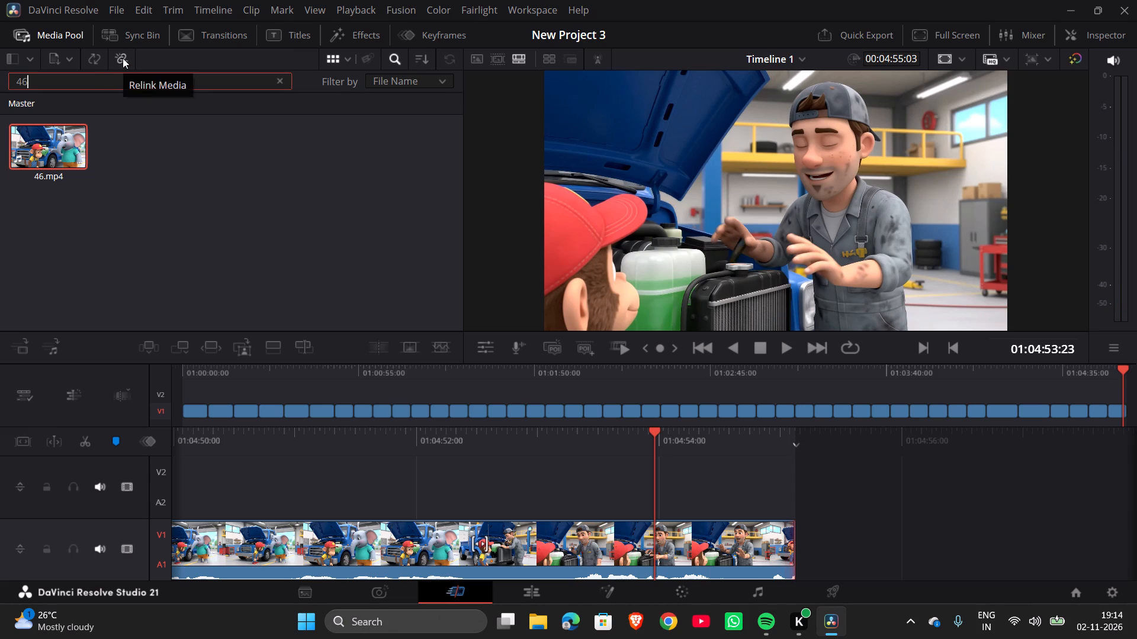
{"action": "key", "text": "BackSpace"}
{"action": "key", "text": "7"}
{"action": "left_click_drag", "start_coordinate": [47, 148], "coordinate": [172, 173]}
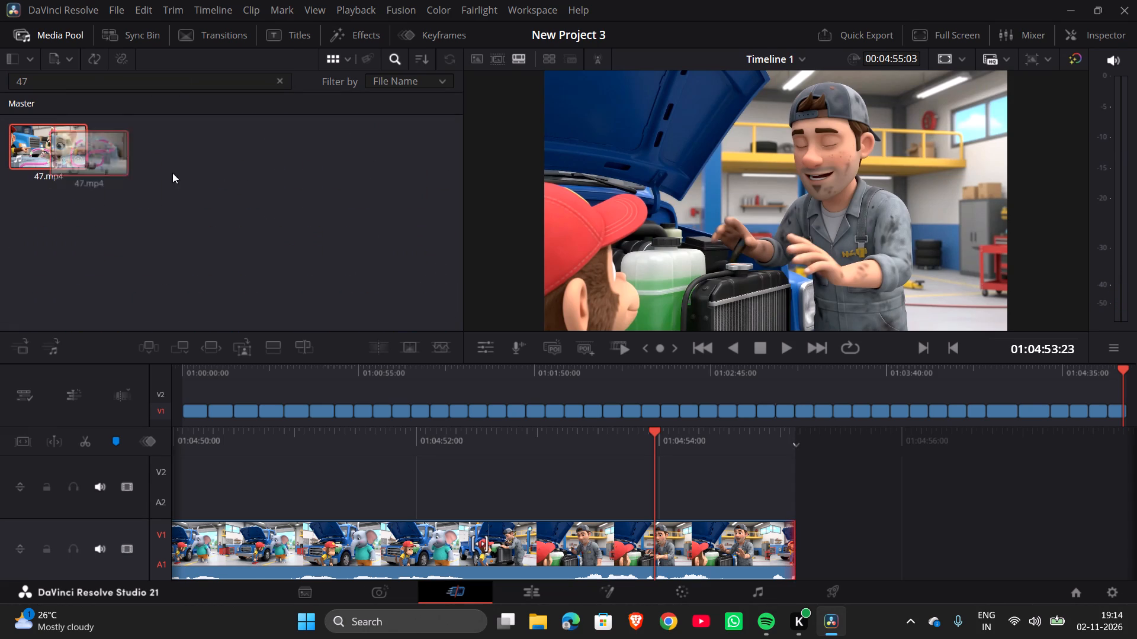
{"action": "left_click_drag", "start_coordinate": [172, 173], "coordinate": [801, 524]}
Bring the end of 47.mp4 into view, search the media pool for 48 and append 48.mp4 directly after it on track V1.
{"action": "left_click", "coordinate": [1125, 379]}
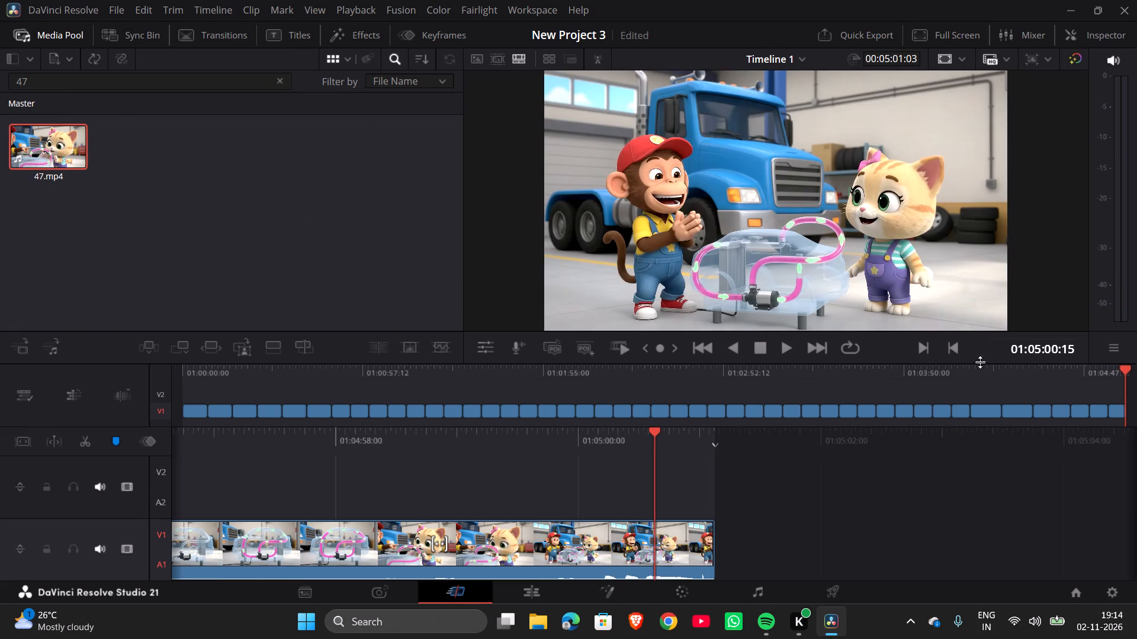
{"action": "left_click", "coordinate": [37, 78]}
{"action": "key", "text": "BackSpace"}
{"action": "key", "text": "8"}
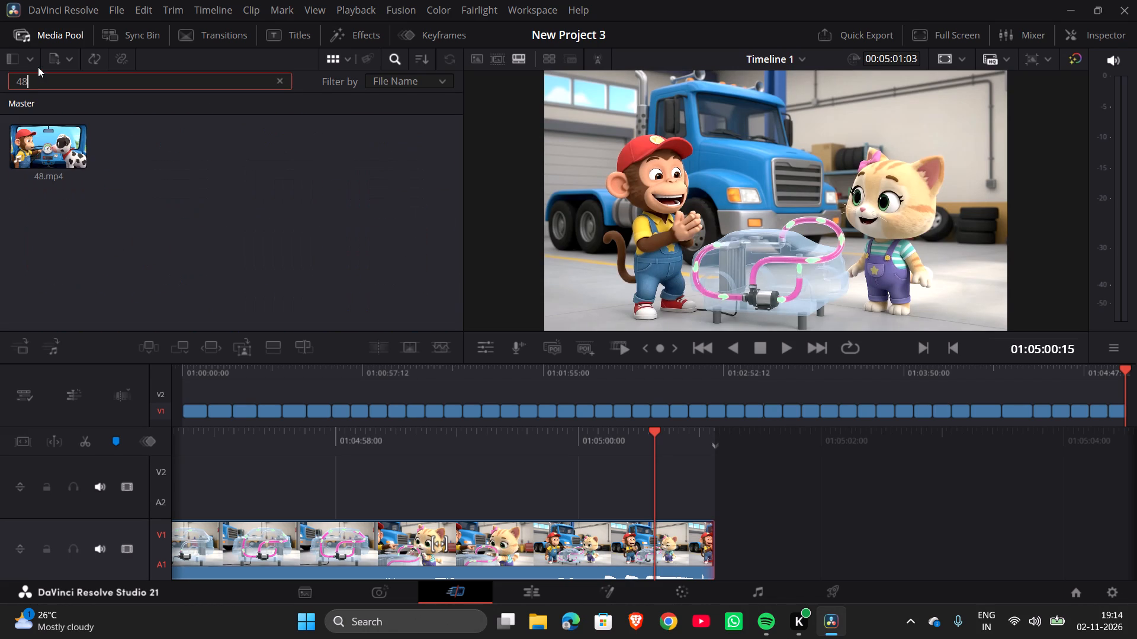
{"action": "left_click_drag", "start_coordinate": [40, 163], "coordinate": [712, 505]}
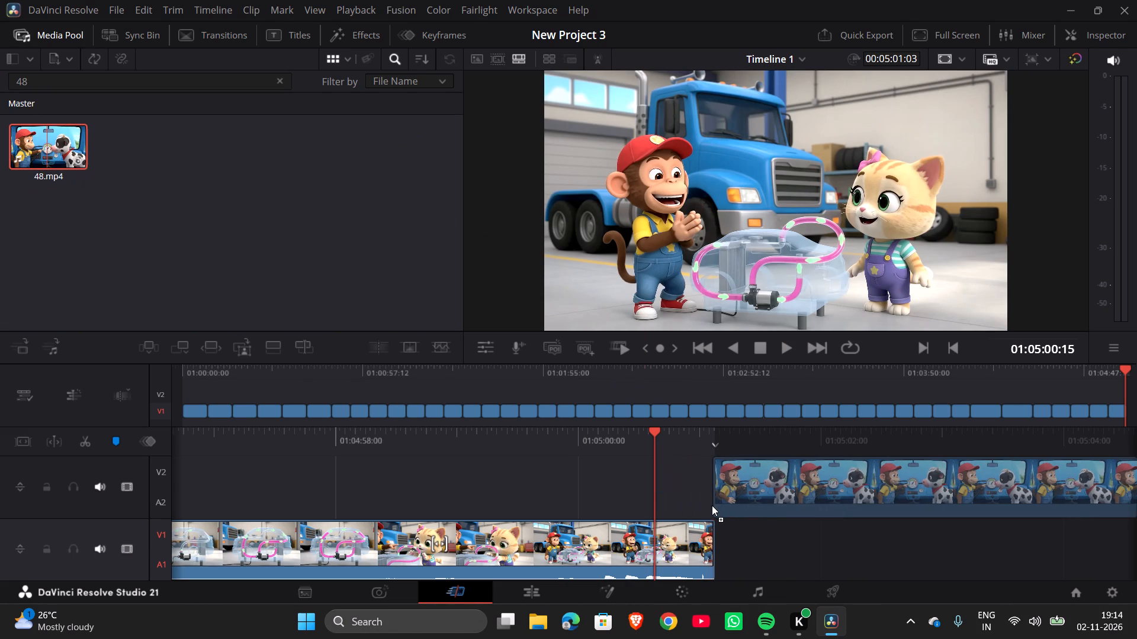
{"action": "left_click_drag", "start_coordinate": [712, 505], "coordinate": [718, 522]}
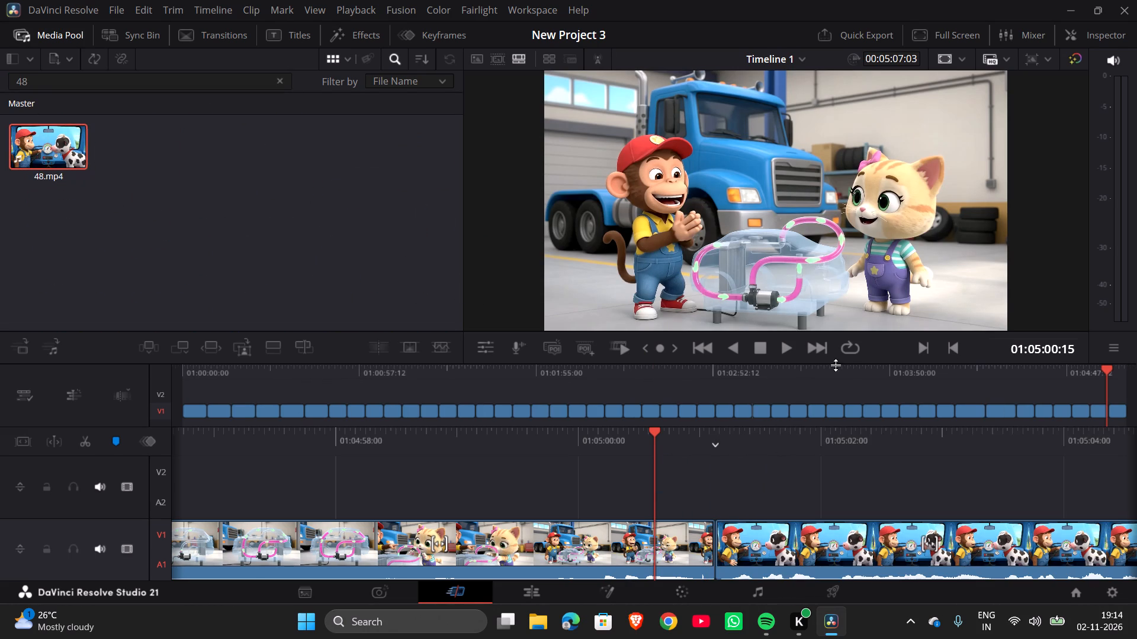
Bring the end of 48.mp4 into view, search the media pool for 49 and append 49.mp4 directly after it on track V1.
{"action": "left_click", "coordinate": [1118, 380]}
{"action": "left_click", "coordinate": [1120, 367]}
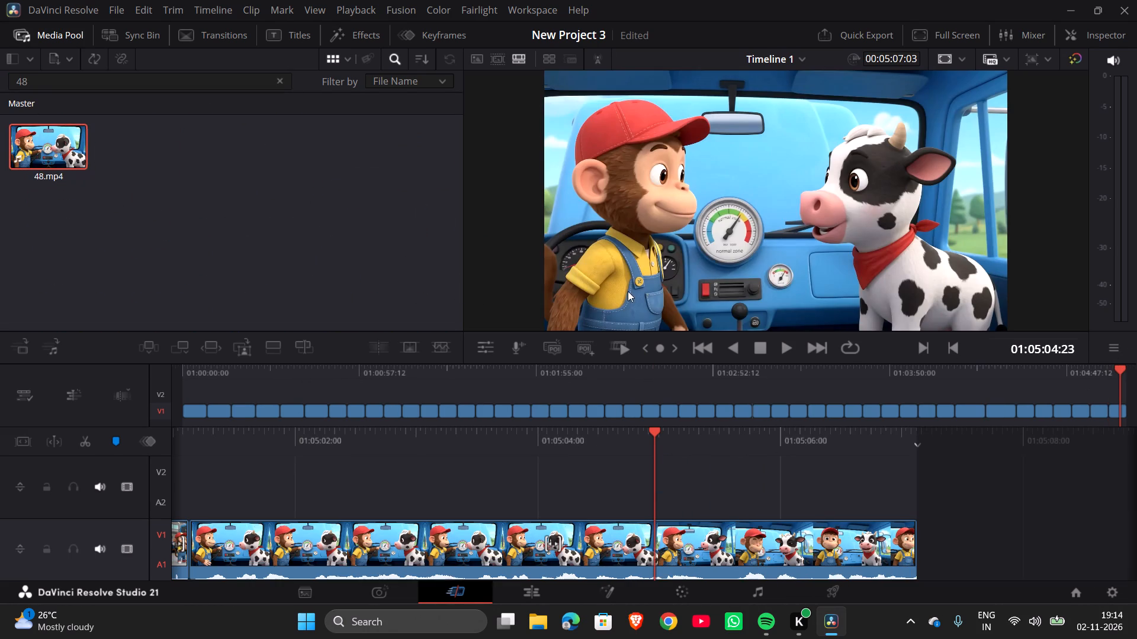
{"action": "left_click", "coordinate": [59, 84]}
{"action": "key", "text": "BackSpace"}
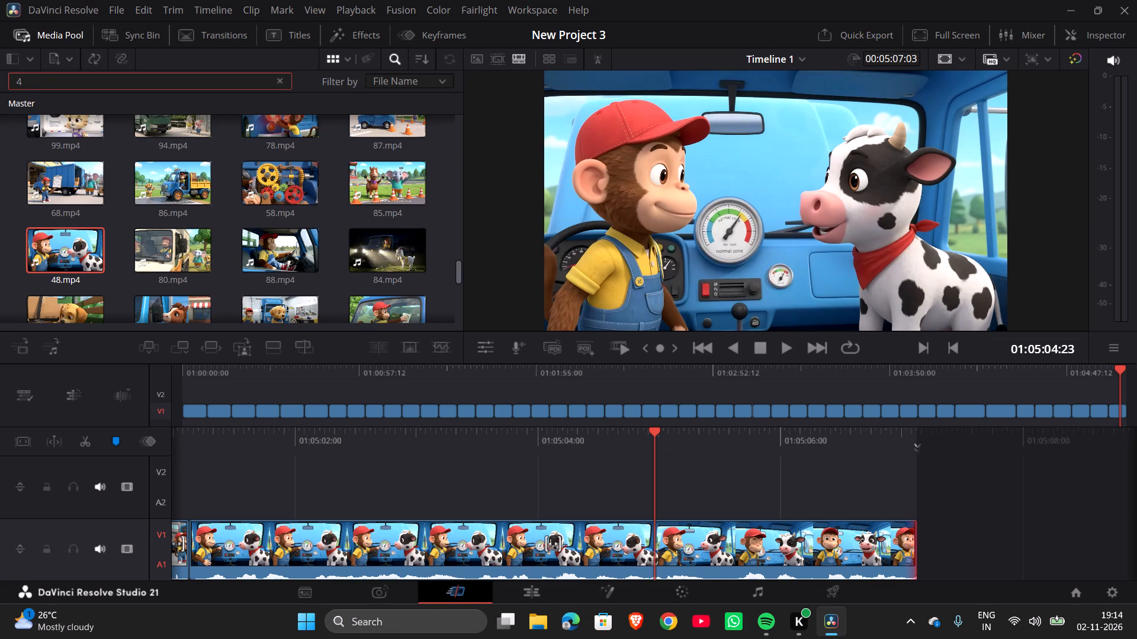
{"action": "key", "text": "9"}
{"action": "left_click_drag", "start_coordinate": [42, 151], "coordinate": [926, 530]}
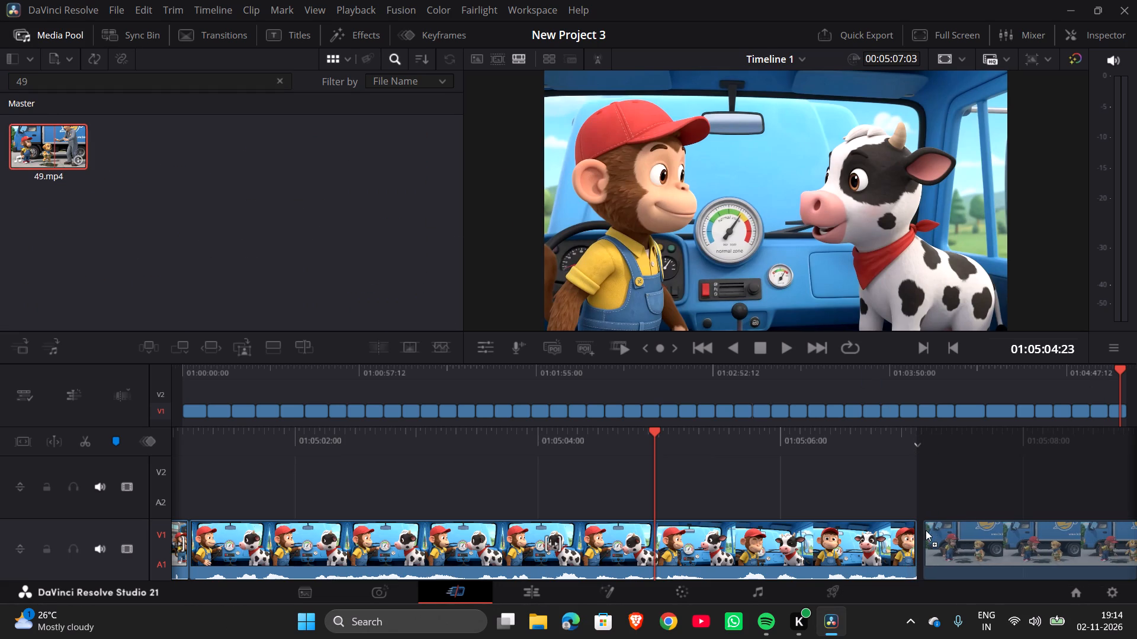
{"action": "left_click_drag", "start_coordinate": [926, 530], "coordinate": [917, 535]}
Bring the end of 49.mp4 into view, search the media pool for 50 and append 50.mp4 directly after it on track V1.
{"action": "left_click", "coordinate": [1119, 379]}
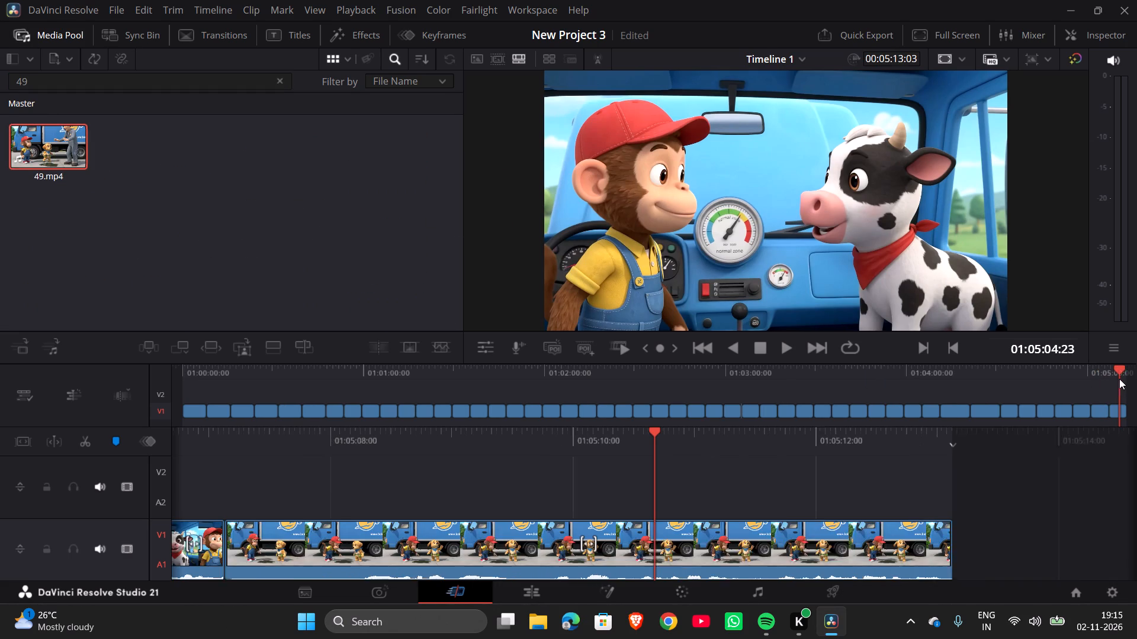
{"action": "left_click", "coordinate": [149, 88]}
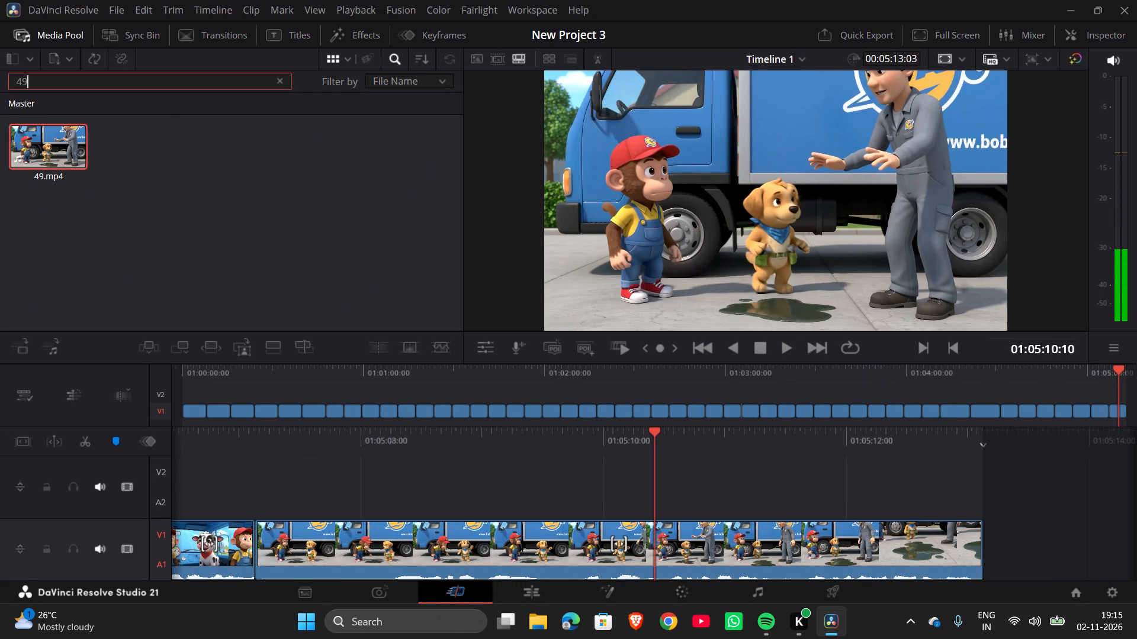
{"action": "key", "text": "BackSpace"}
{"action": "key", "text": "BackSpace"}
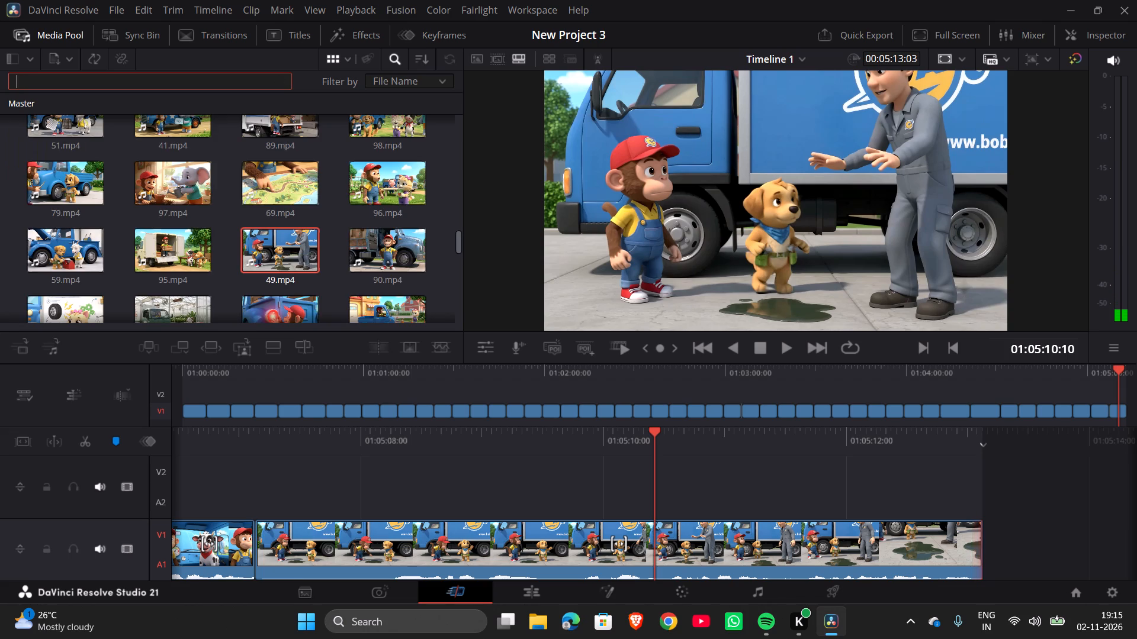
{"action": "key", "text": "5"}
{"action": "key", "text": "0"}
{"action": "left_click_drag", "start_coordinate": [57, 154], "coordinate": [869, 299]}
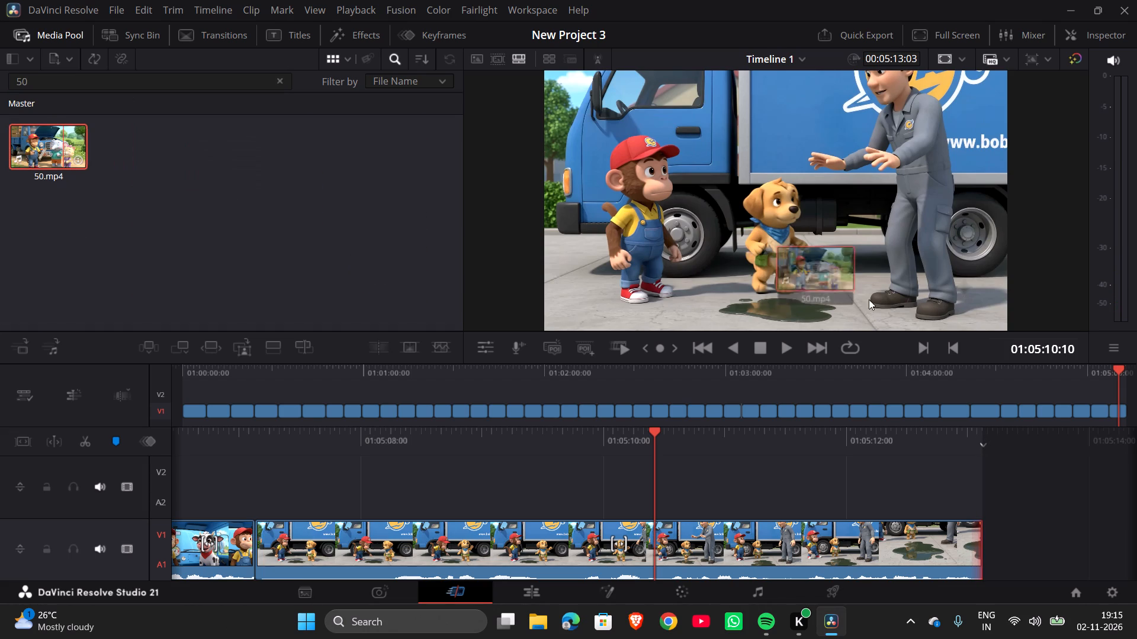
{"action": "left_click_drag", "start_coordinate": [869, 299], "coordinate": [982, 519]}
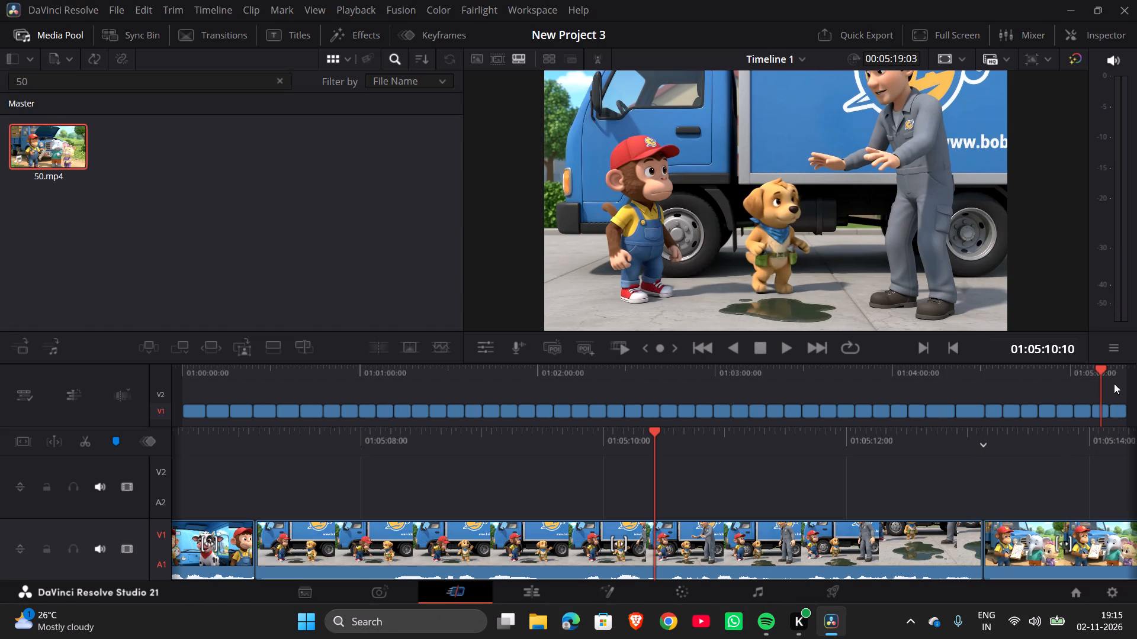
Bring the end of 50.mp4 into view, search the media pool for 51 and append 51.mp4 directly after it on track V1.
{"action": "left_click_drag", "start_coordinate": [1114, 382], "coordinate": [1132, 382]}
{"action": "left_click", "coordinate": [1125, 370]}
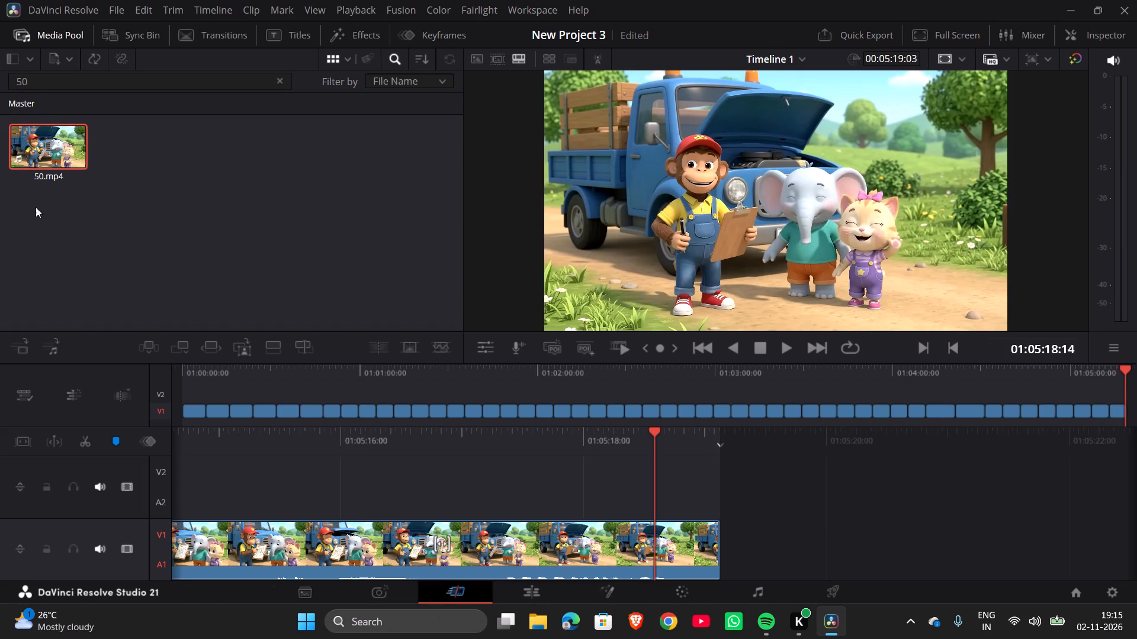
{"action": "left_click", "coordinate": [52, 80]}
{"action": "key", "text": "BackSpace"}
{"action": "key", "text": "1"}
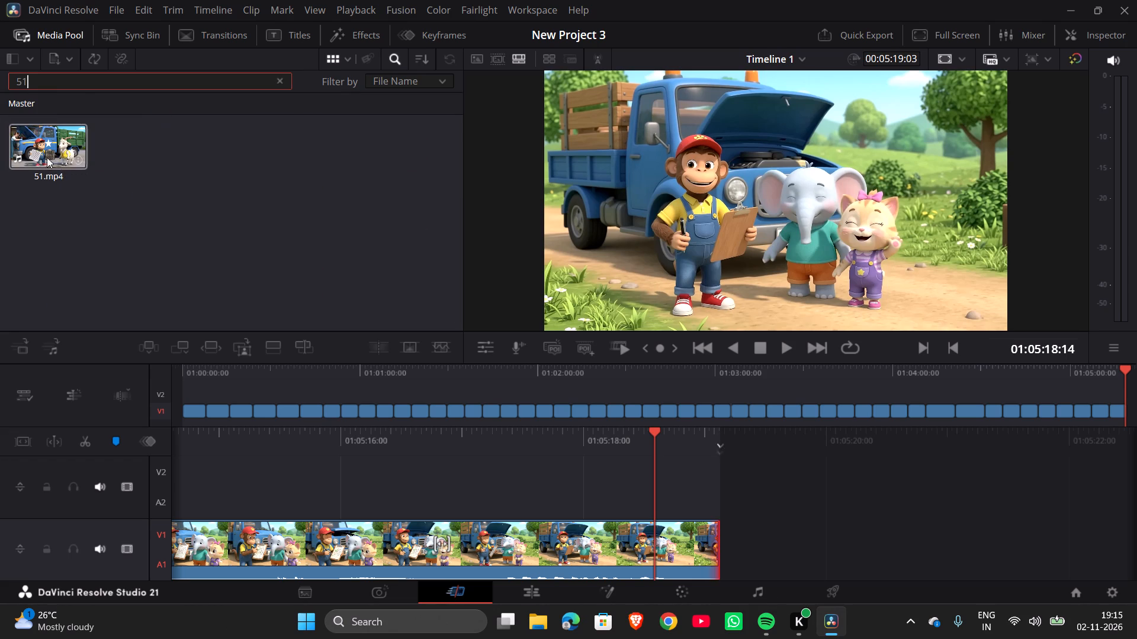
{"action": "left_click_drag", "start_coordinate": [41, 144], "coordinate": [57, 146]}
{"action": "left_click_drag", "start_coordinate": [68, 147], "coordinate": [107, 150]}
{"action": "left_click_drag", "start_coordinate": [518, 199], "coordinate": [682, 252]}
{"action": "left_click_drag", "start_coordinate": [715, 269], "coordinate": [702, 432]}
{"action": "left_click_drag", "start_coordinate": [51, 135], "coordinate": [703, 466]}
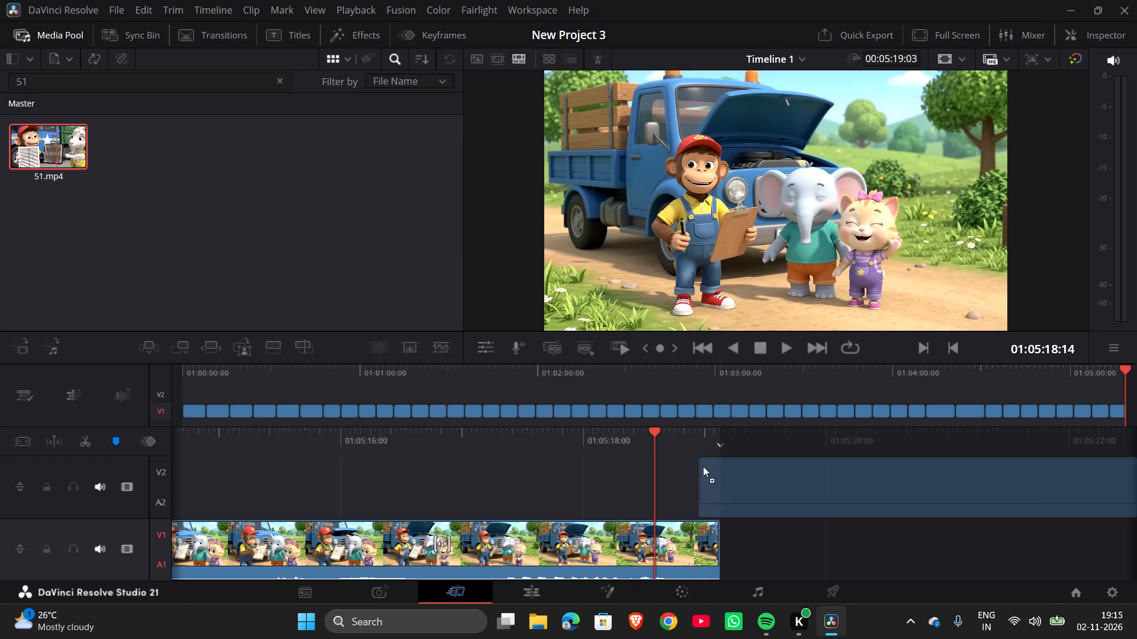
{"action": "left_click_drag", "start_coordinate": [703, 466], "coordinate": [722, 517]}
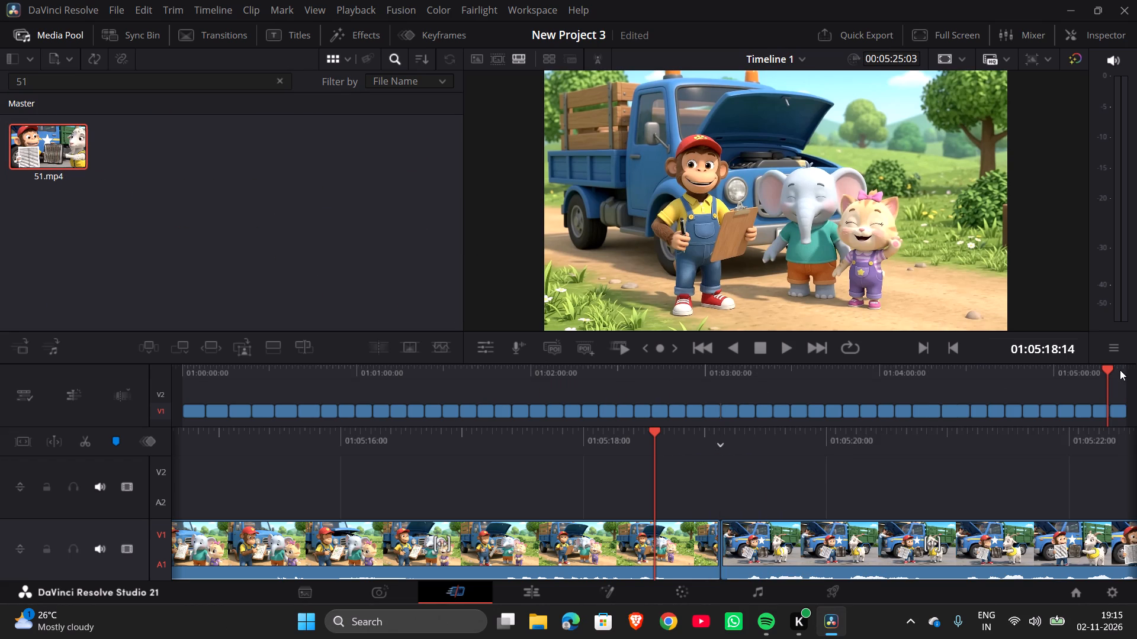
Bring the end of 51.mp4 into view, search the media pool for 52 and append 52.mp4 directly after it on track V1.
{"action": "left_click", "coordinate": [1120, 370]}
{"action": "key", "text": "BackSpace"}
{"action": "left_click", "coordinate": [91, 79]}
{"action": "key", "text": "BackSpace"}
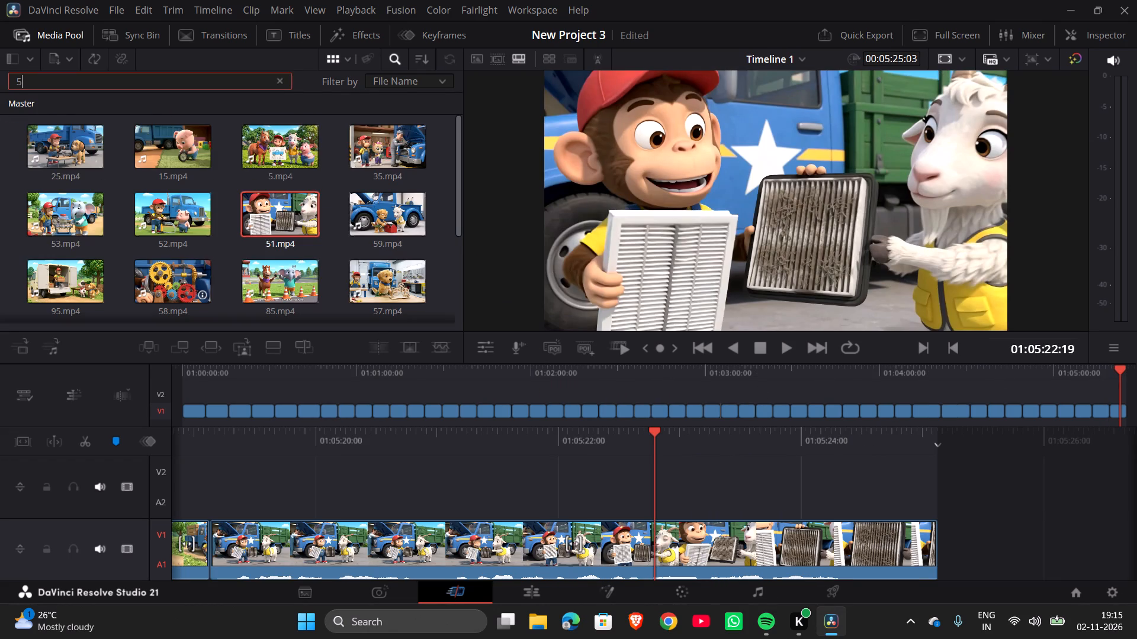
{"action": "key", "text": "2"}
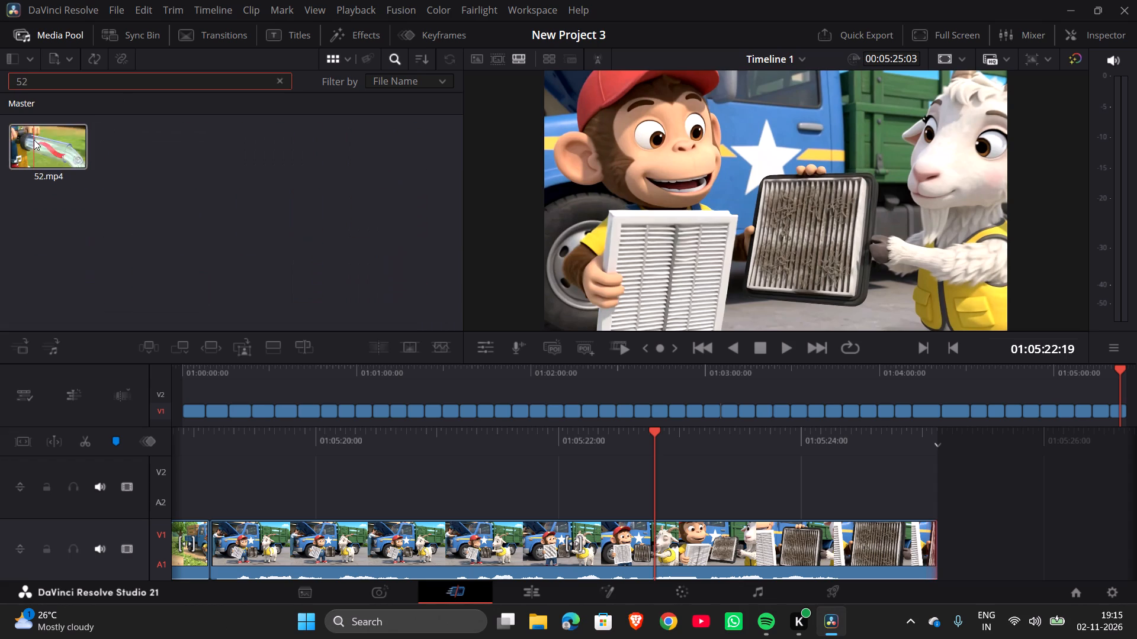
{"action": "left_click_drag", "start_coordinate": [34, 140], "coordinate": [944, 525]}
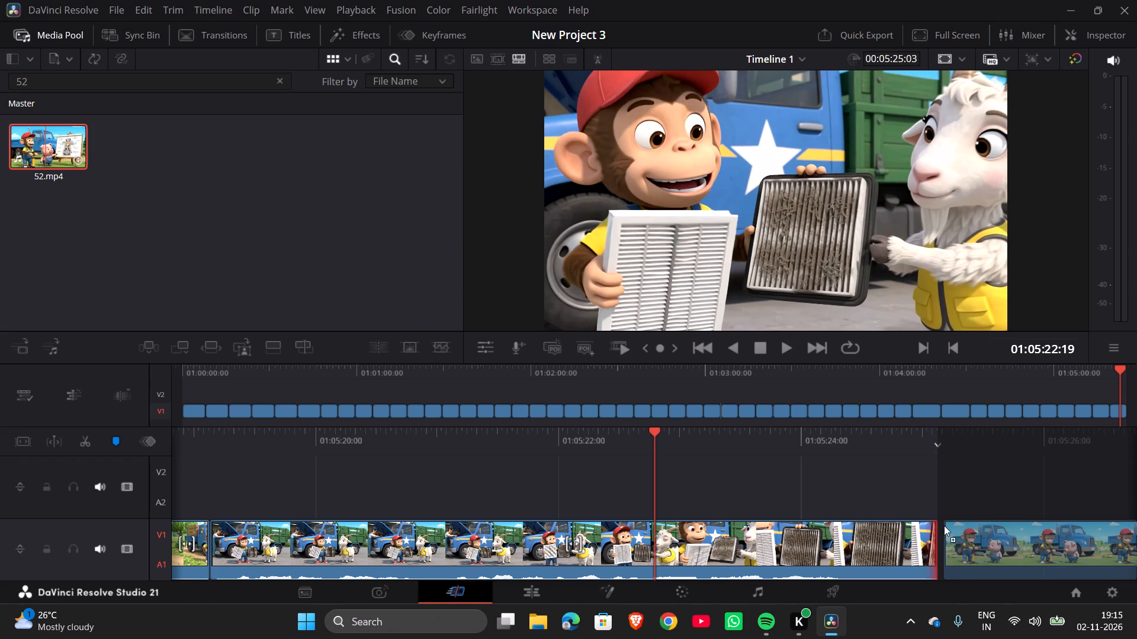
{"action": "left_click_drag", "start_coordinate": [944, 525], "coordinate": [937, 530]}
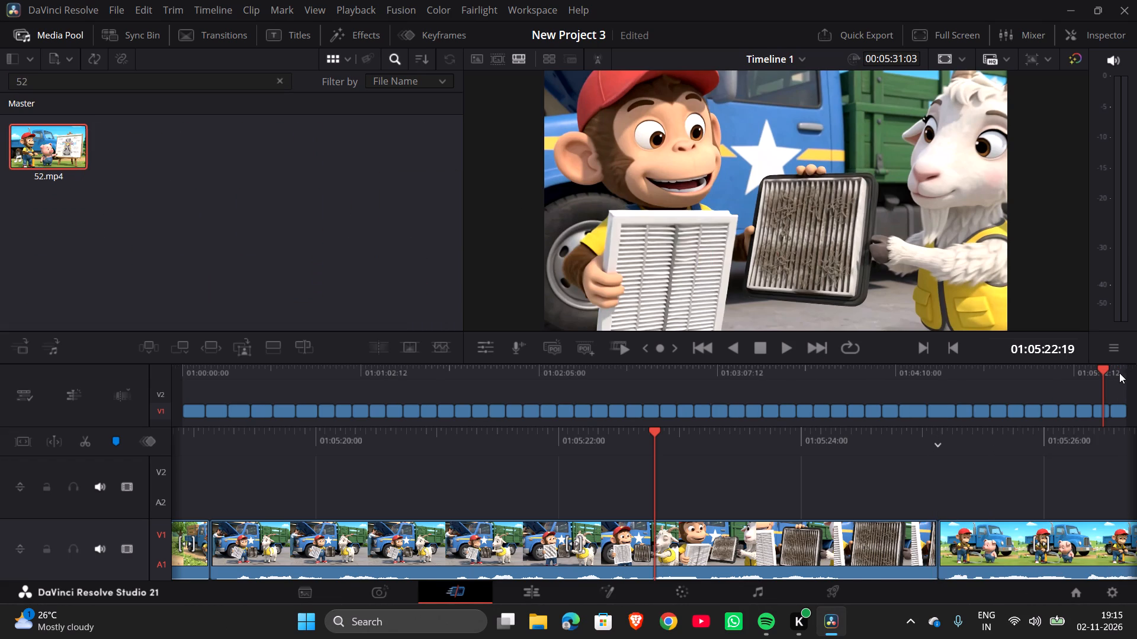
Bring the end of 52.mp4 into view, search the media pool for 53 and append 53.mp4 directly after it on track V1.
{"action": "left_click", "coordinate": [1119, 373]}
{"action": "left_click", "coordinate": [76, 79]}
{"action": "key", "text": "BackSpace"}
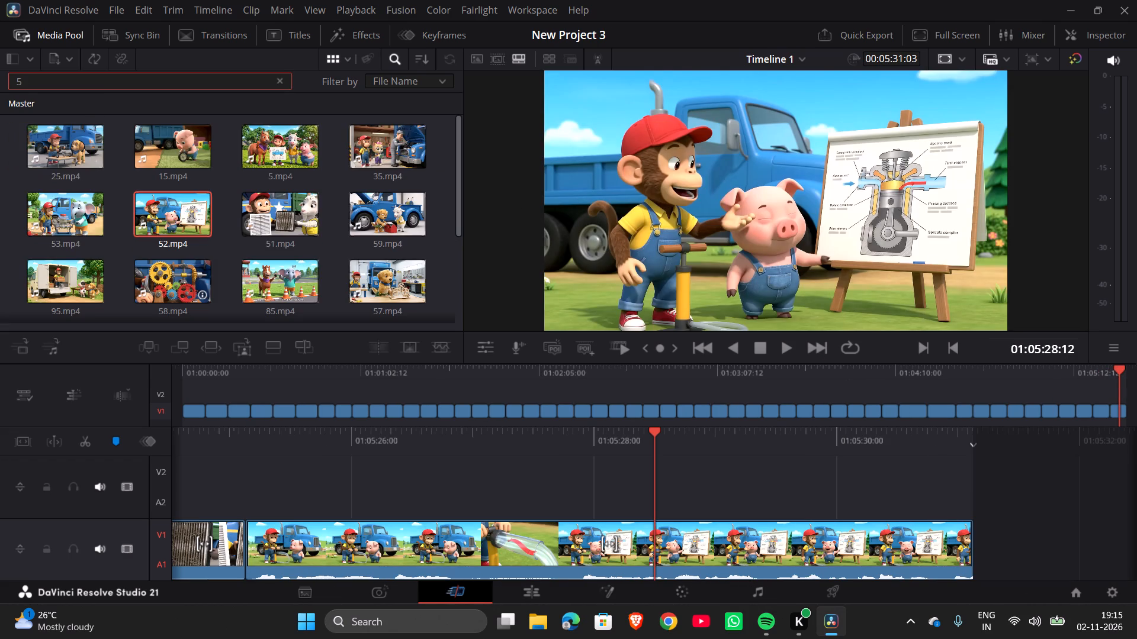
{"action": "key", "text": "3"}
{"action": "left_click_drag", "start_coordinate": [46, 147], "coordinate": [977, 519]}
Bring the end of 53.mp4 into view, search the media pool for 54 and append 54.mp4 directly after it on track V1.
{"action": "left_click", "coordinate": [1120, 370]}
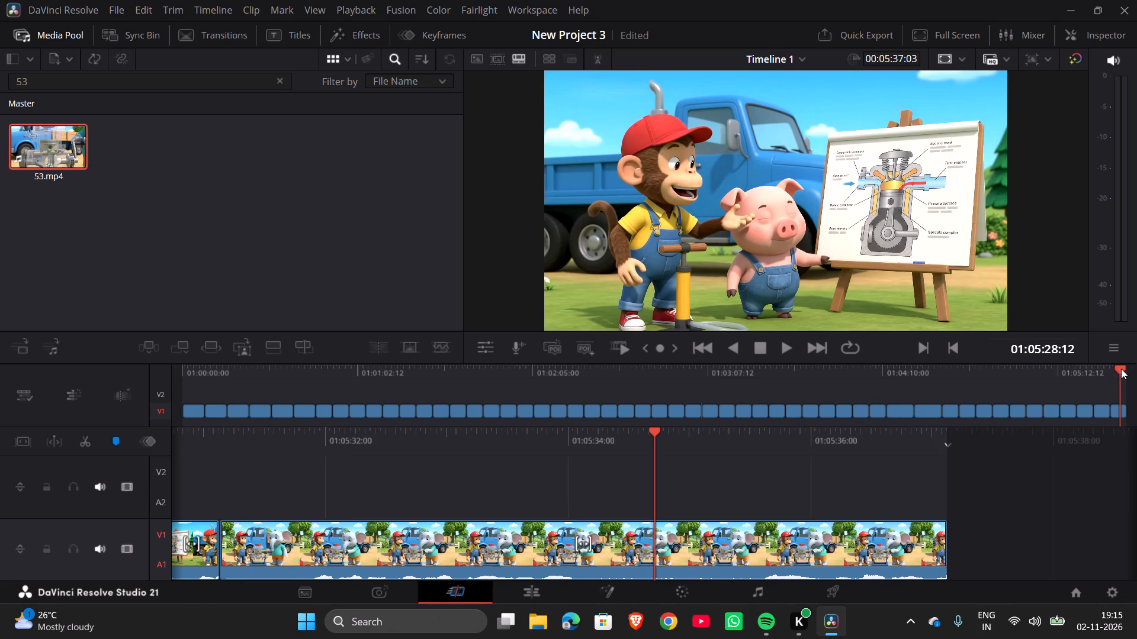
{"action": "left_click", "coordinate": [63, 83]}
{"action": "key", "text": "BackSpace"}
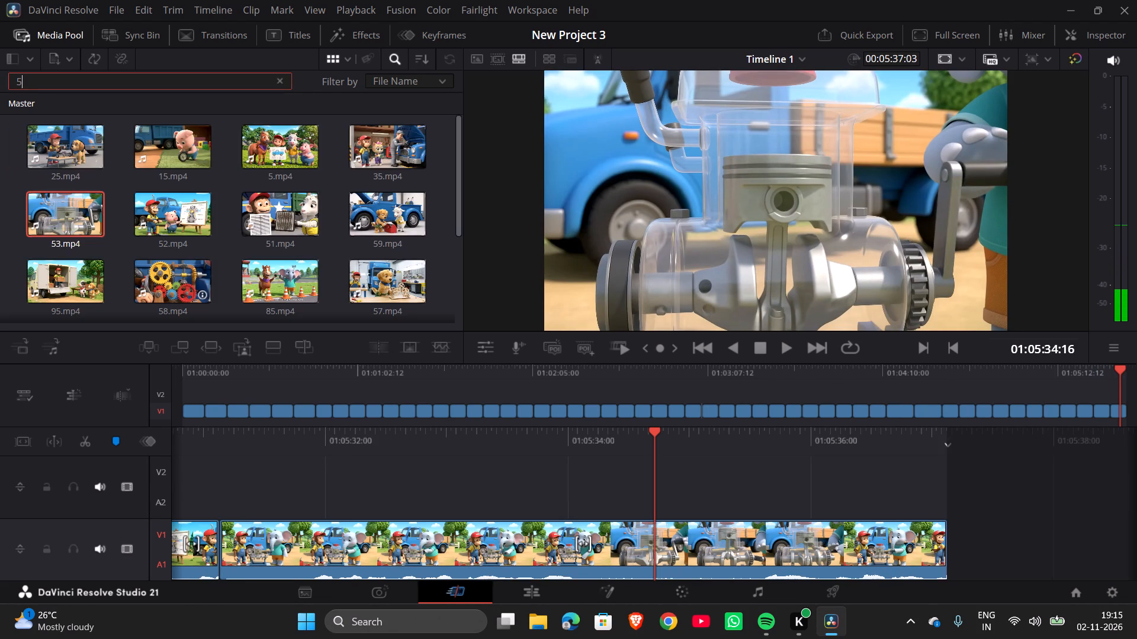
{"action": "key", "text": "4"}
{"action": "left_click_drag", "start_coordinate": [44, 157], "coordinate": [956, 525]}
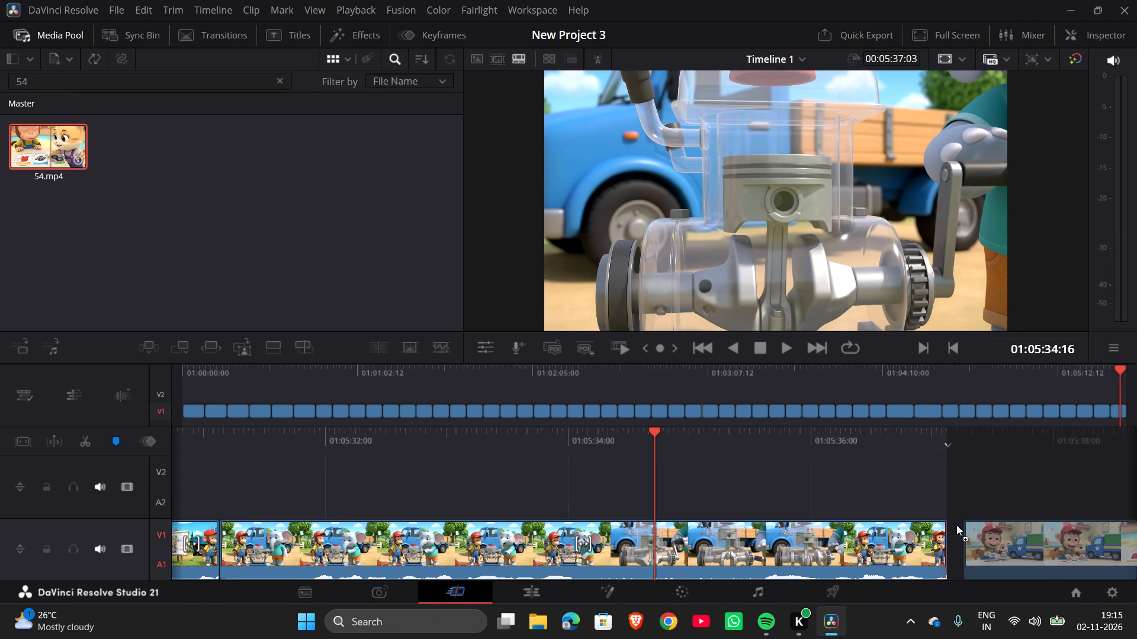
{"action": "left_click_drag", "start_coordinate": [956, 525], "coordinate": [953, 525]}
Bring the end of 54.mp4 into view, search the media pool for 55 and append 55.mp4 directly after it on track V1.
{"action": "left_click", "coordinate": [1118, 378]}
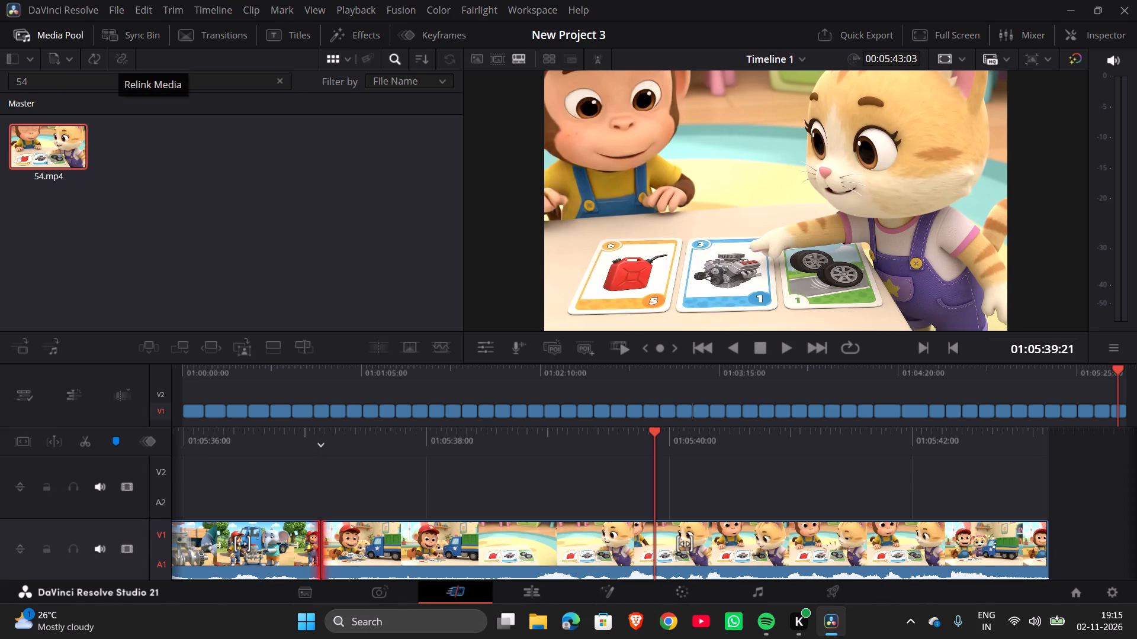
{"action": "key", "text": "BackSpace"}
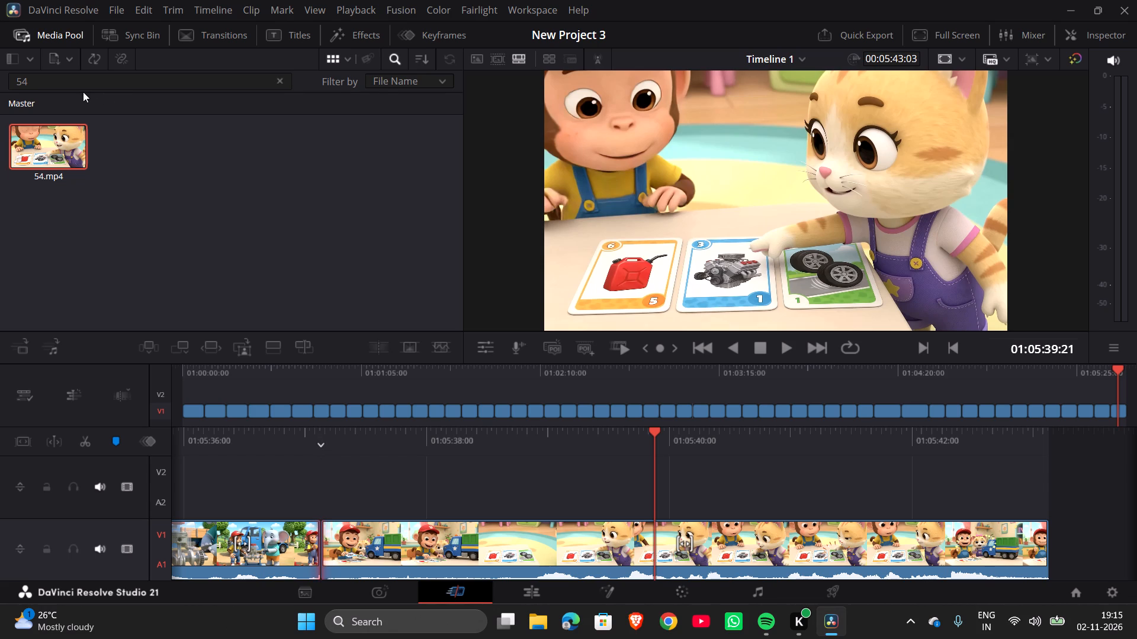
{"action": "left_click", "coordinate": [83, 88]}
{"action": "key", "text": "BackSpace"}
{"action": "key", "text": "5"}
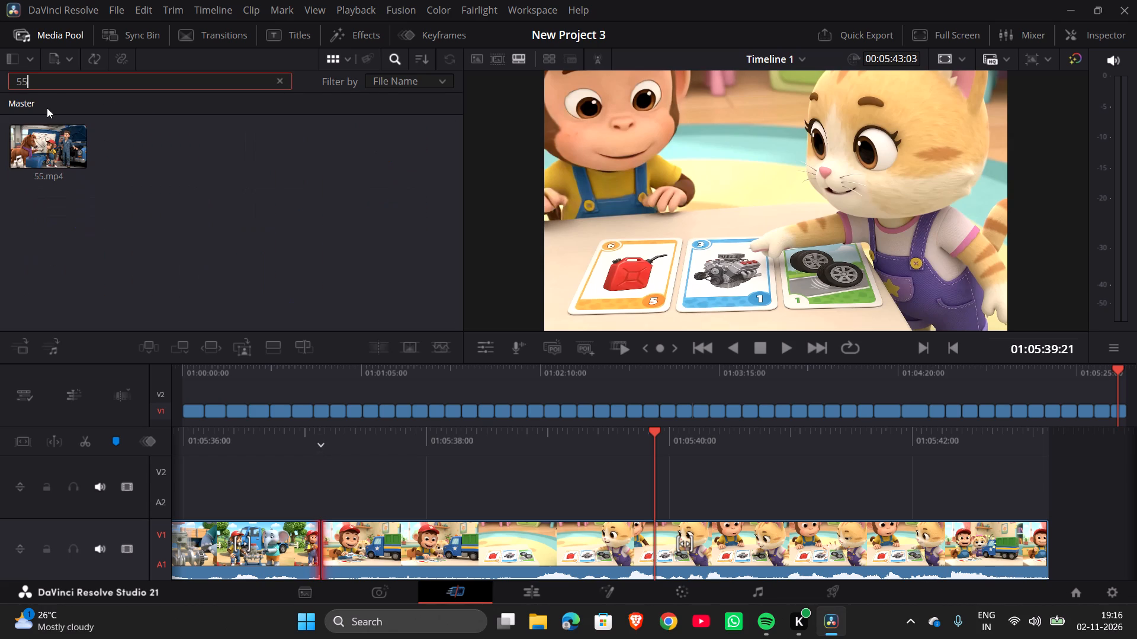
{"action": "left_click_drag", "start_coordinate": [46, 144], "coordinate": [1024, 544]}
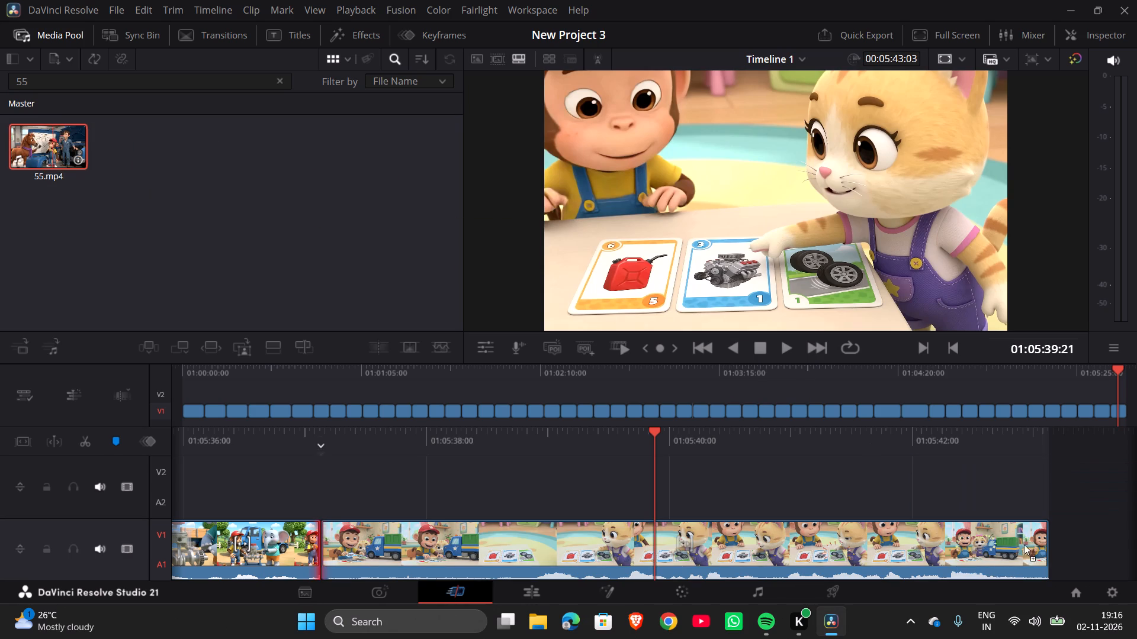
{"action": "left_click_drag", "start_coordinate": [1024, 544], "coordinate": [1052, 539]}
Go to the timeline's end at 01:05:49:03, search the media pool for 56 and place 56.mp4 there on track V1, directly after 55.mp4.
{"action": "left_click_drag", "start_coordinate": [1119, 372], "coordinate": [1136, 370]}
{"action": "left_click", "coordinate": [104, 78]}
{"action": "key", "text": "BackSpace"}
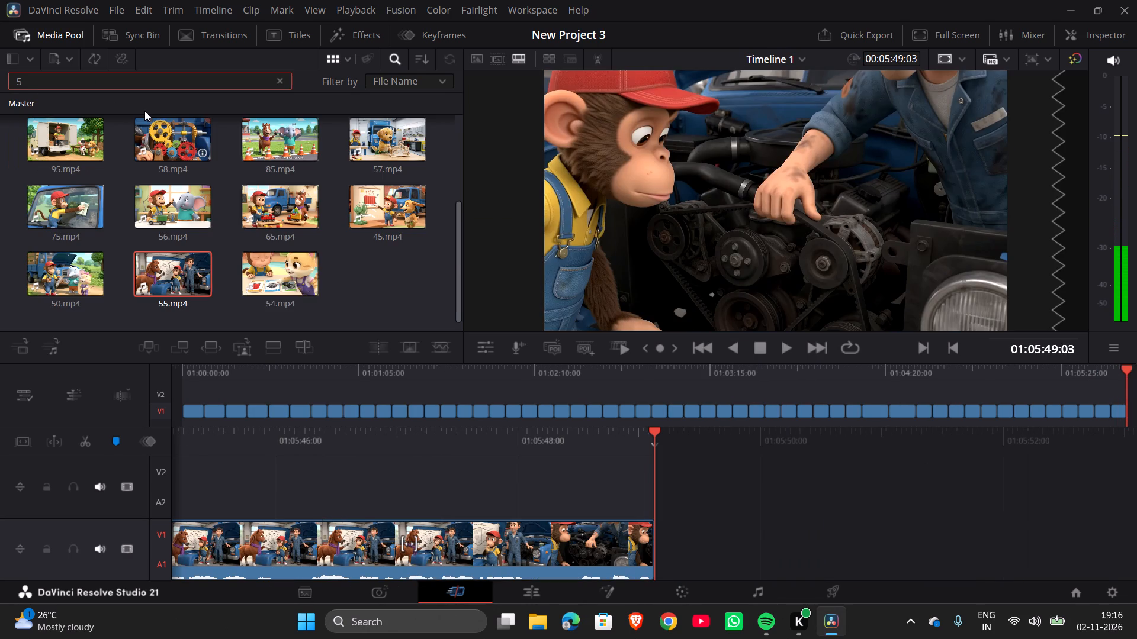
{"action": "key", "text": "6"}
{"action": "left_click_drag", "start_coordinate": [43, 144], "coordinate": [654, 517]}
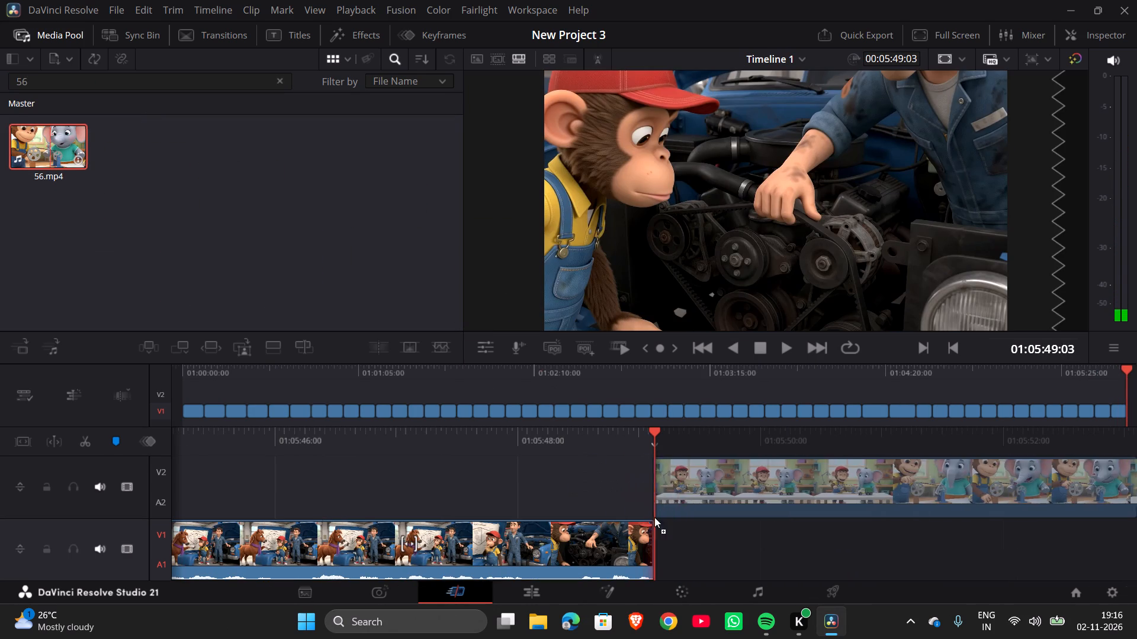
{"action": "left_click_drag", "start_coordinate": [654, 517], "coordinate": [657, 532]}
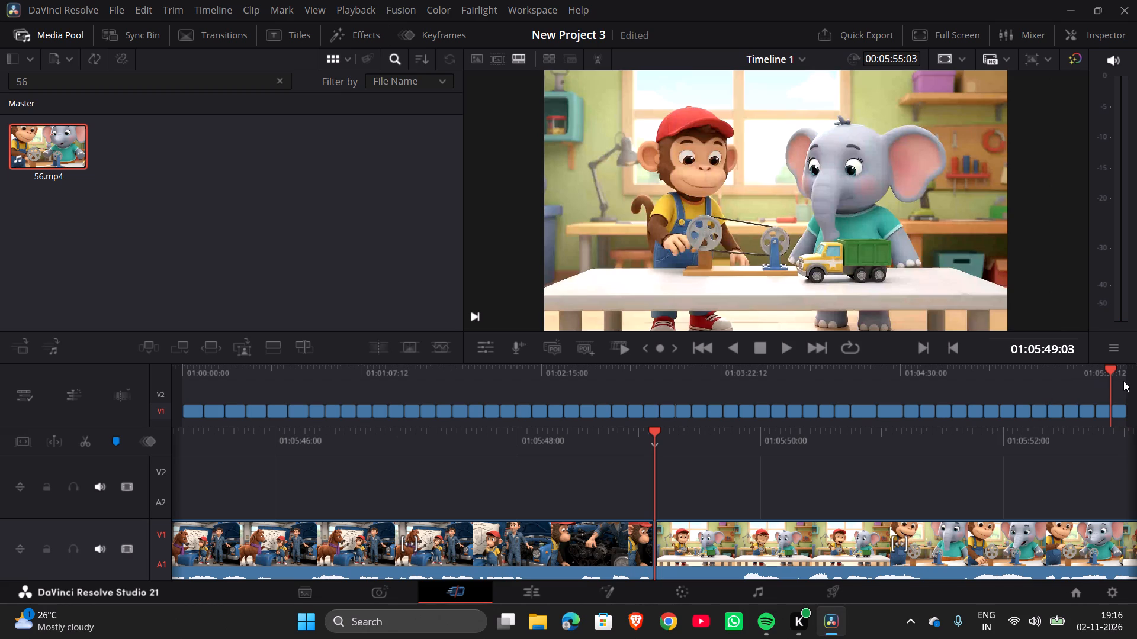
Search the media pool for 57 and append 57.mp4 directly after the end of 56.mp4 on track V1.
{"action": "left_click", "coordinate": [1125, 376]}
{"action": "left_click", "coordinate": [66, 76]}
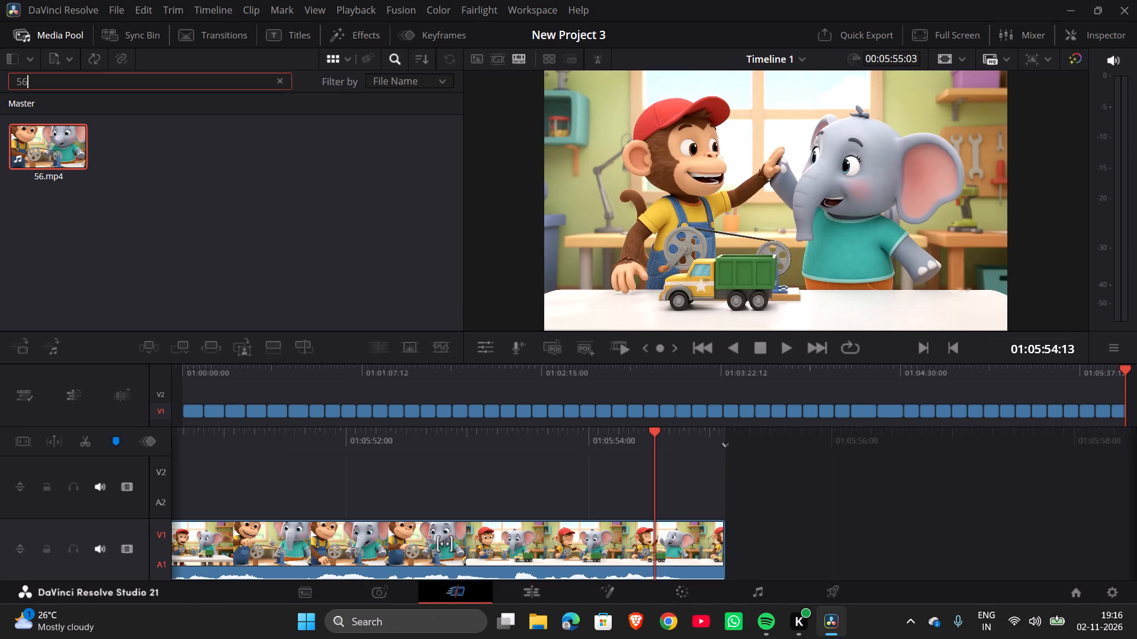
{"action": "key", "text": "BackSpace"}
{"action": "key", "text": "7"}
{"action": "left_click_drag", "start_coordinate": [10, 144], "coordinate": [683, 331]}
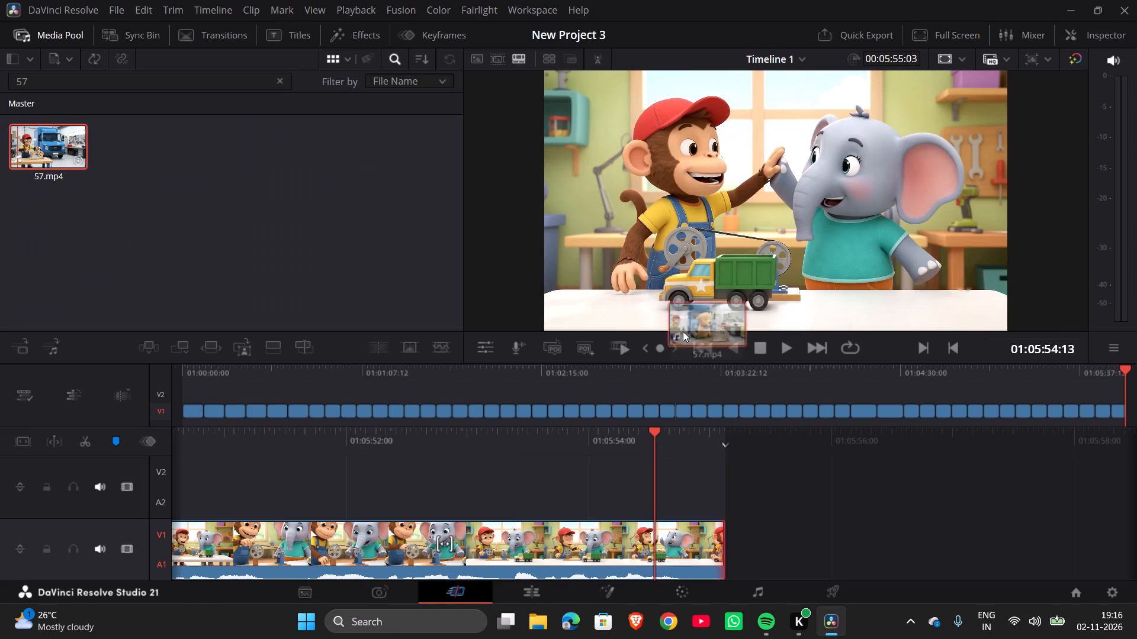
{"action": "left_click_drag", "start_coordinate": [683, 331], "coordinate": [725, 532]}
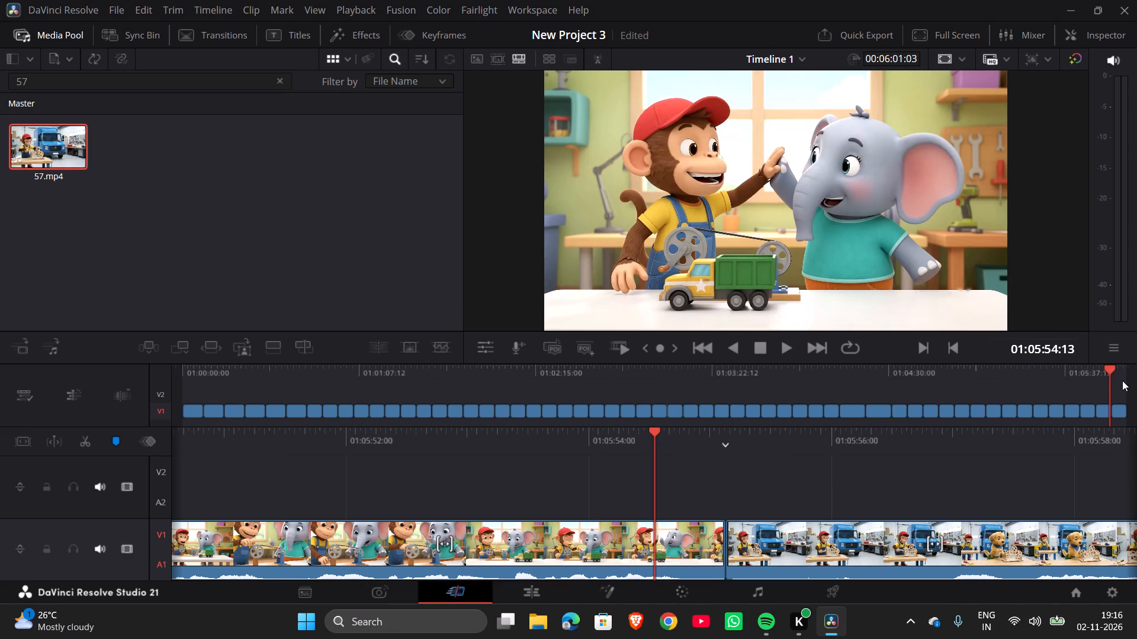
Search the media pool for 58 and append 58.mp4 directly after the end of 57.mp4 on track V1.
{"action": "left_click", "coordinate": [1122, 380]}
{"action": "left_click", "coordinate": [1125, 366]}
{"action": "left_click", "coordinate": [1125, 369]}
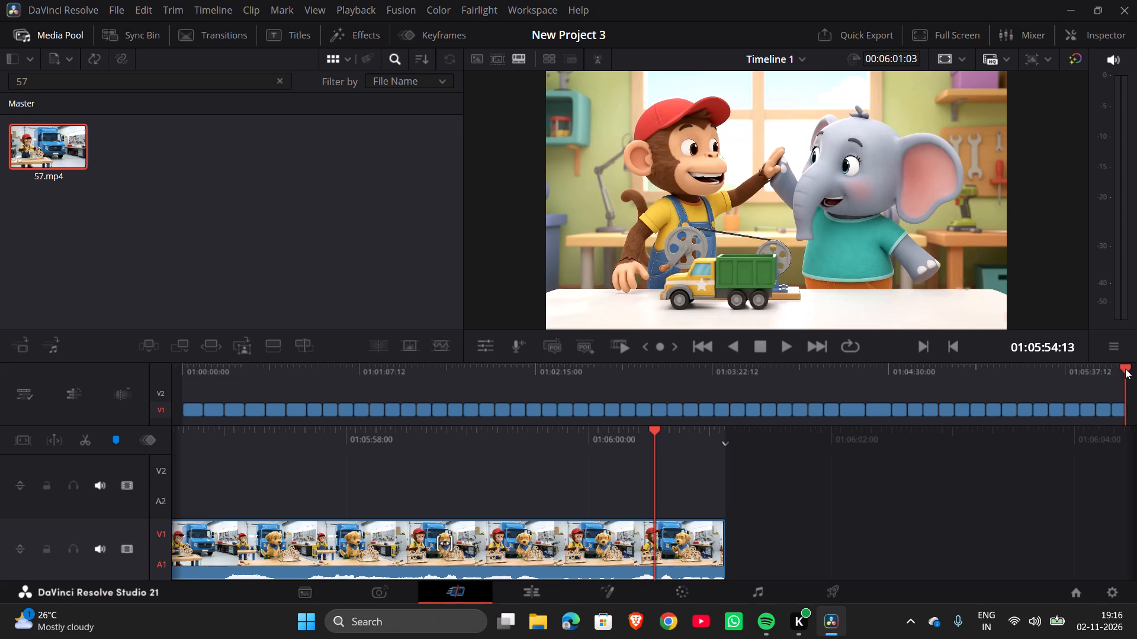
{"action": "left_click_drag", "start_coordinate": [1112, 363], "coordinate": [1112, 357]}
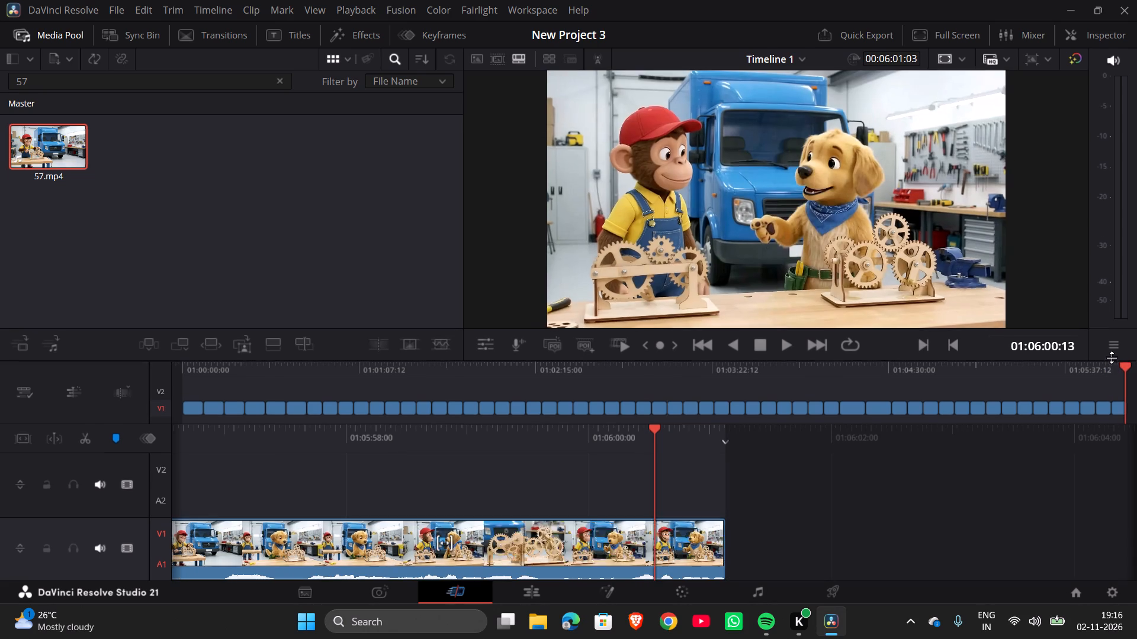
{"action": "left_click_drag", "start_coordinate": [1112, 357], "coordinate": [1126, 414]}
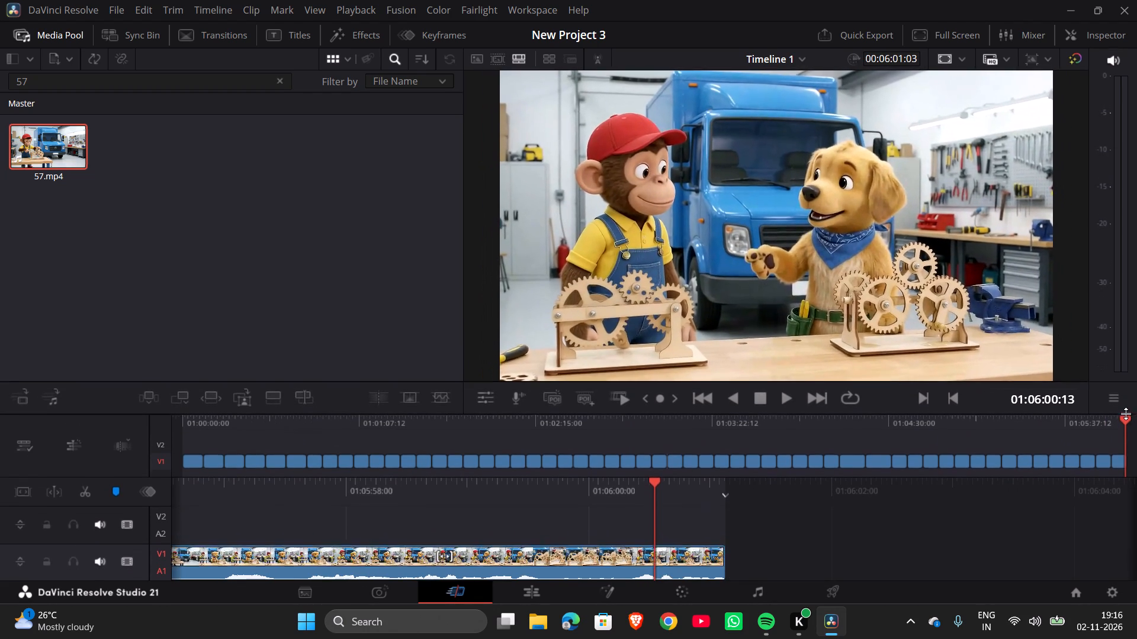
{"action": "left_click_drag", "start_coordinate": [1126, 414], "coordinate": [1126, 379]}
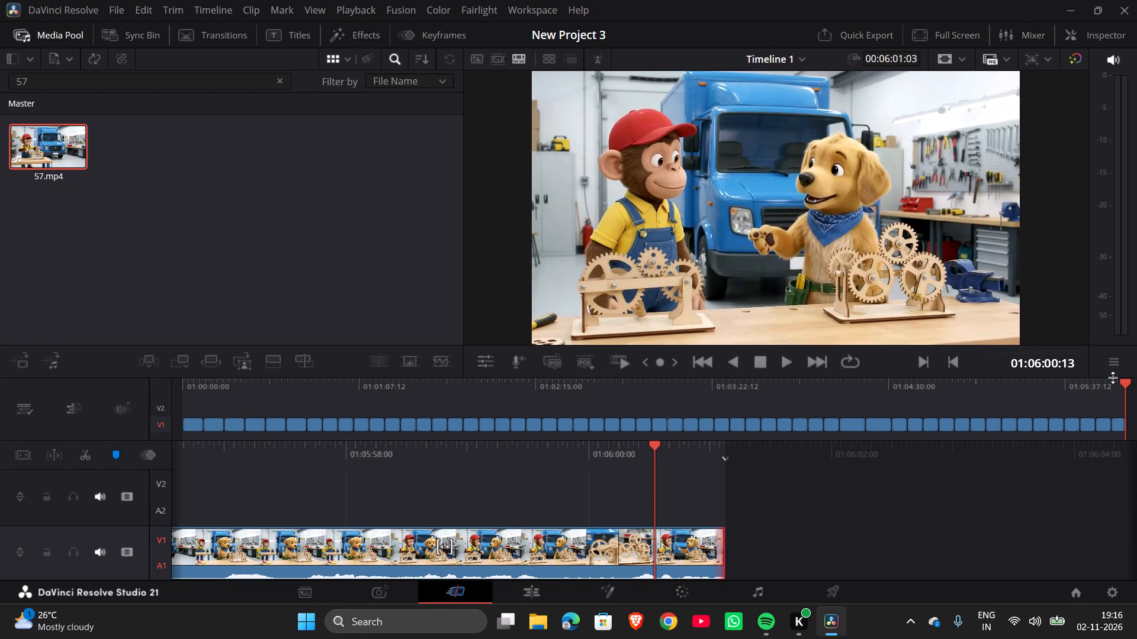
{"action": "left_click_drag", "start_coordinate": [1113, 377], "coordinate": [1113, 366]}
{"action": "left_click", "coordinate": [56, 78]}
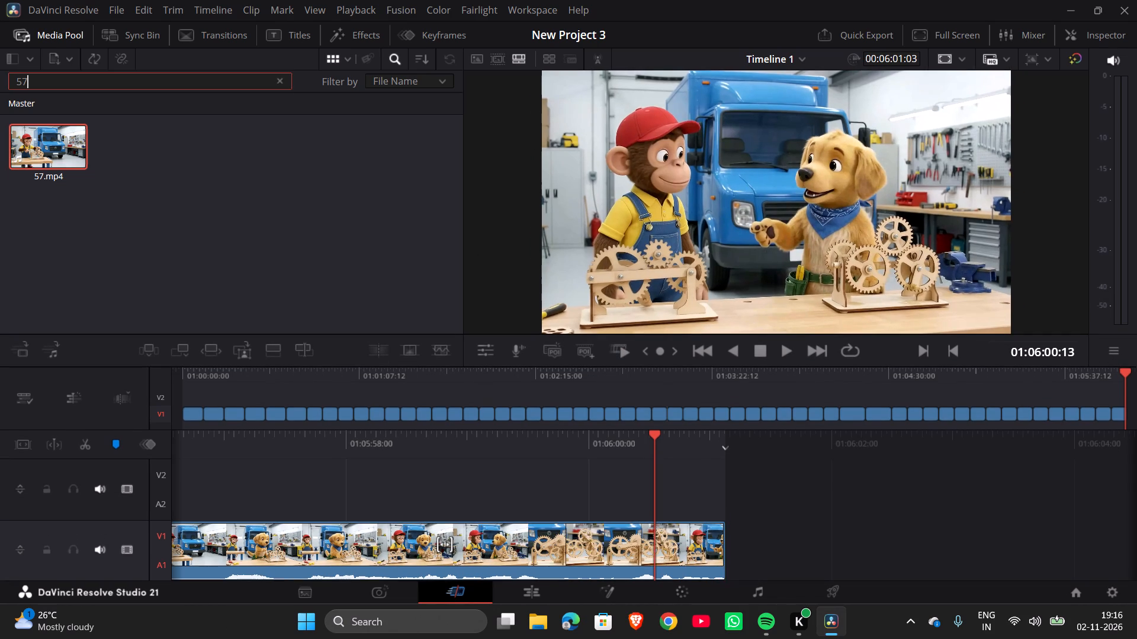
{"action": "key", "text": "BackSpace"}
{"action": "key", "text": "8"}
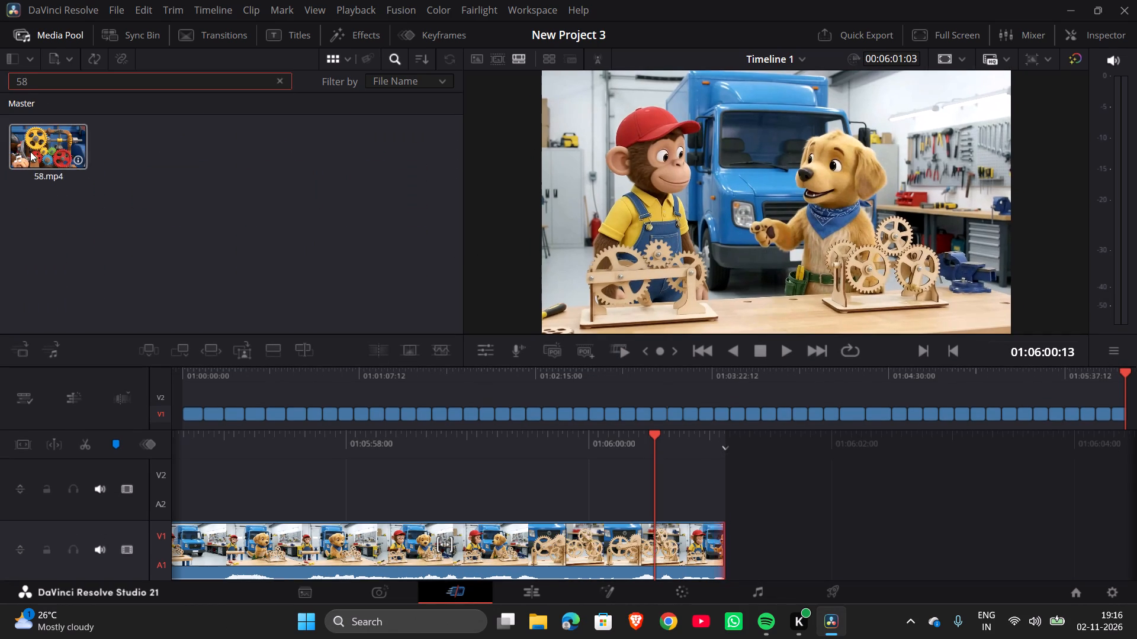
{"action": "left_click_drag", "start_coordinate": [30, 151], "coordinate": [725, 551]}
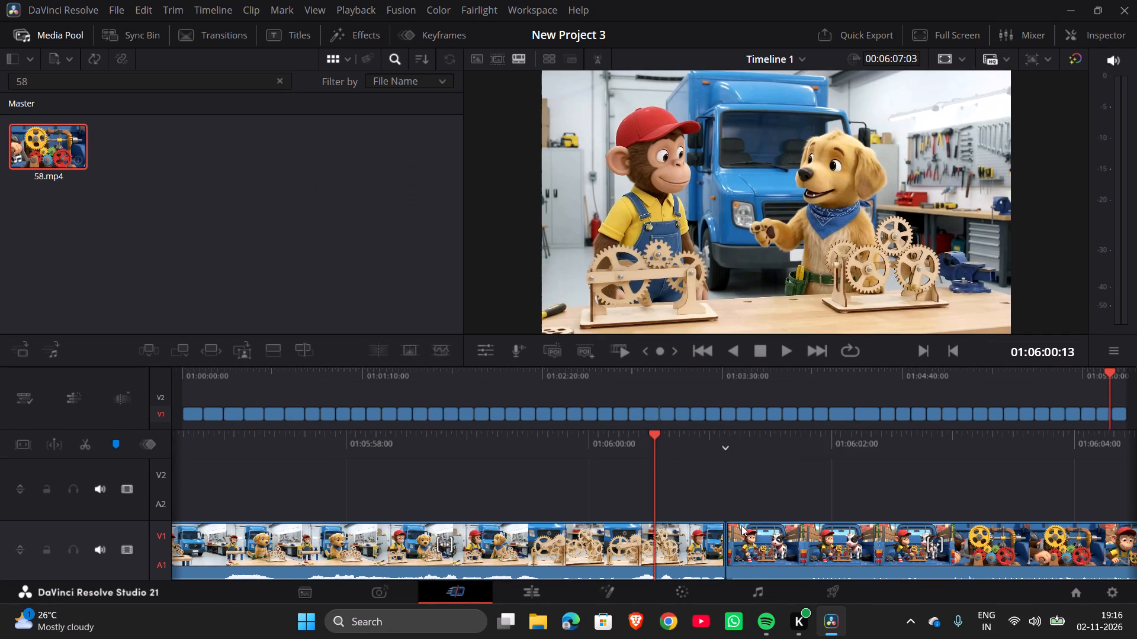
Go to the timeline's end at 01:06:07:03, search the media pool for 59 and place 59.mp4 there on track V1, directly after 58.mp4.
{"action": "left_click_drag", "start_coordinate": [1114, 375], "coordinate": [1136, 376]}
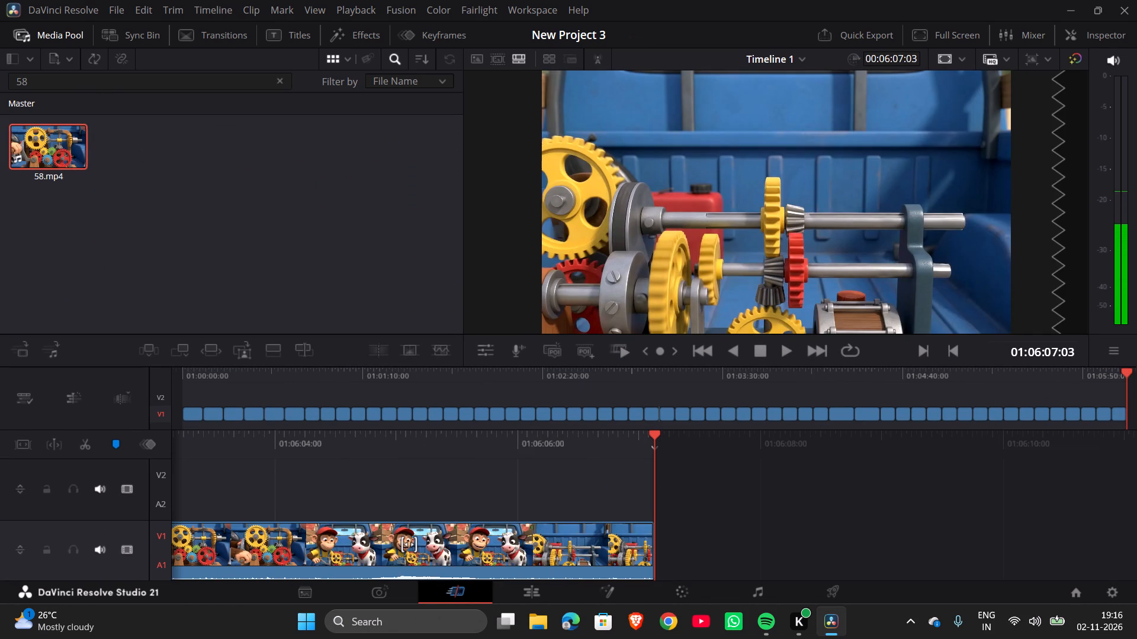
{"action": "left_click", "coordinate": [85, 79]}
{"action": "key", "text": "BackSpace"}
{"action": "key", "text": "9"}
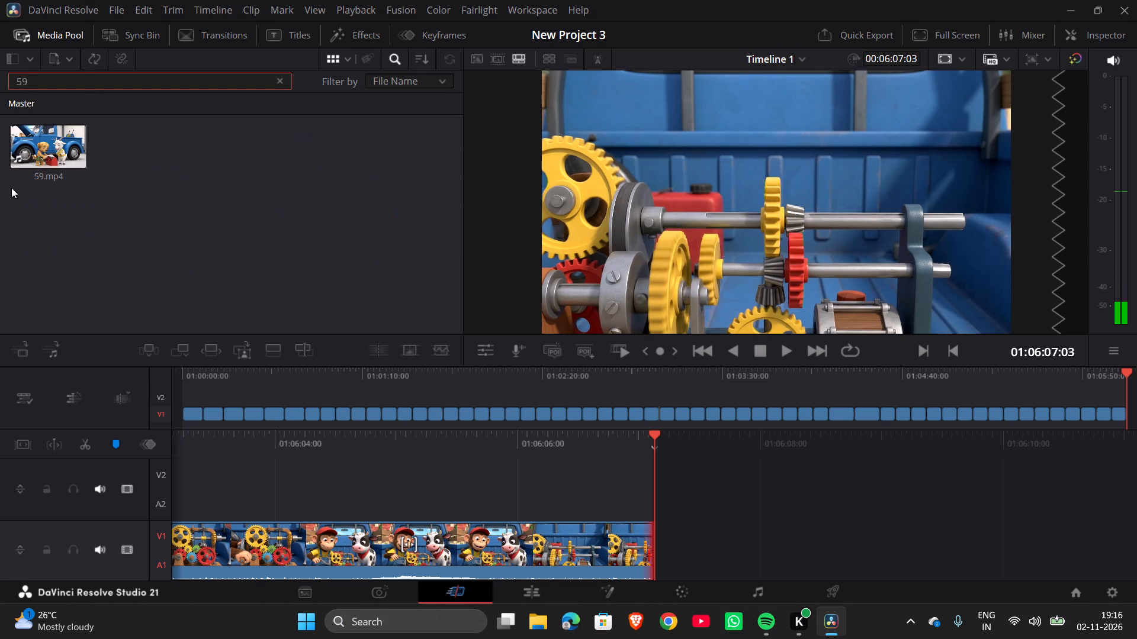
{"action": "left_click_drag", "start_coordinate": [37, 154], "coordinate": [656, 539]}
{"action": "left_click", "coordinate": [656, 539]}
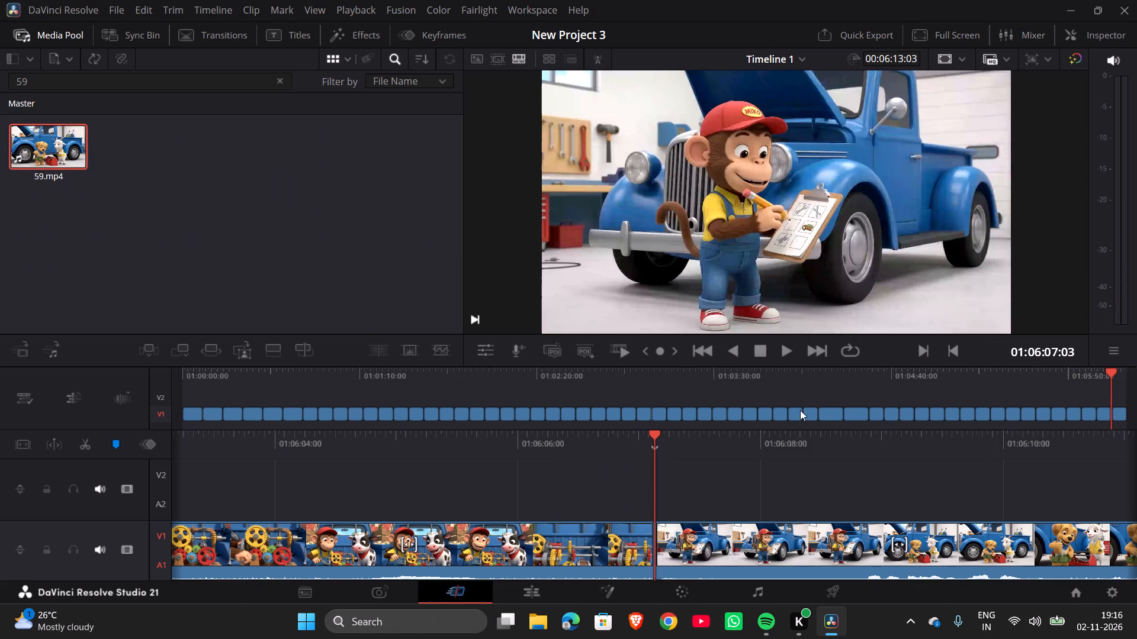
Go to the timeline's end at 01:06:13:03, search the media pool for 60 and place 60.mp4 there on track V1, directly after 59.mp4.
{"action": "left_click_drag", "start_coordinate": [1112, 380], "coordinate": [1136, 385]}
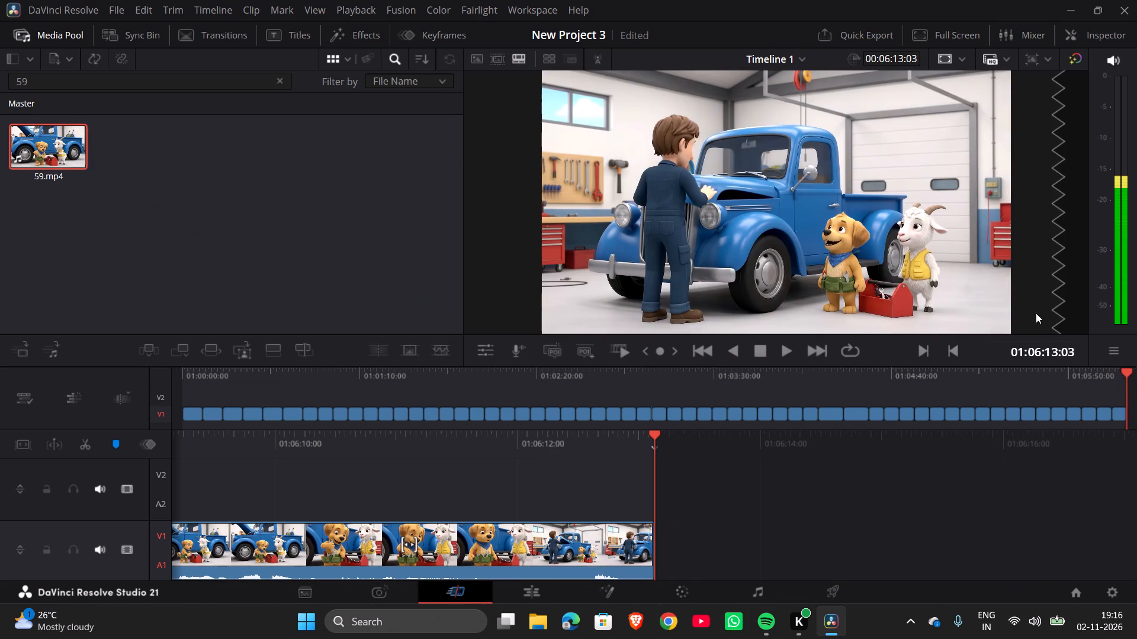
{"action": "left_click", "coordinate": [153, 86]}
{"action": "key", "text": "BackSpace"}
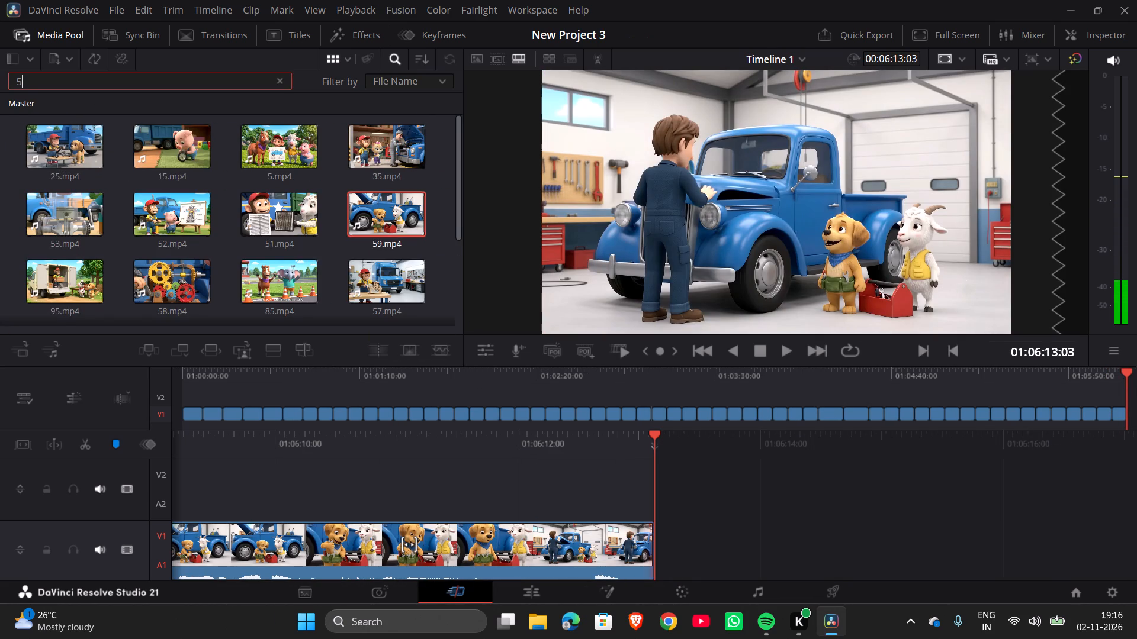
{"action": "key", "text": "BackSpace"}
{"action": "type", "text": "60"}
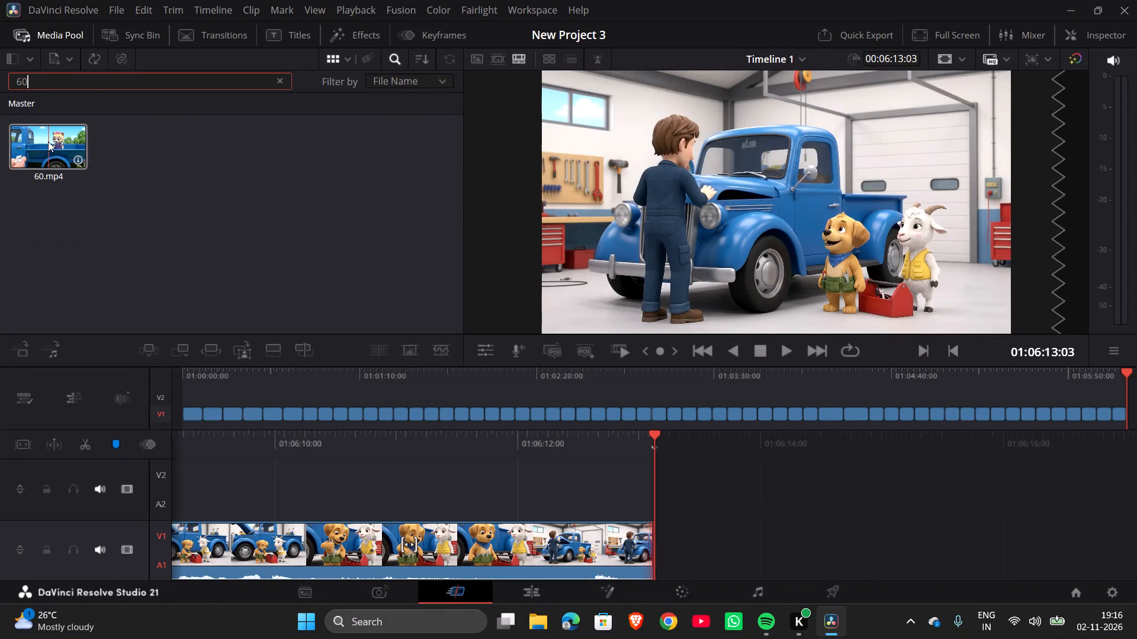
{"action": "left_click_drag", "start_coordinate": [48, 141], "coordinate": [654, 549]}
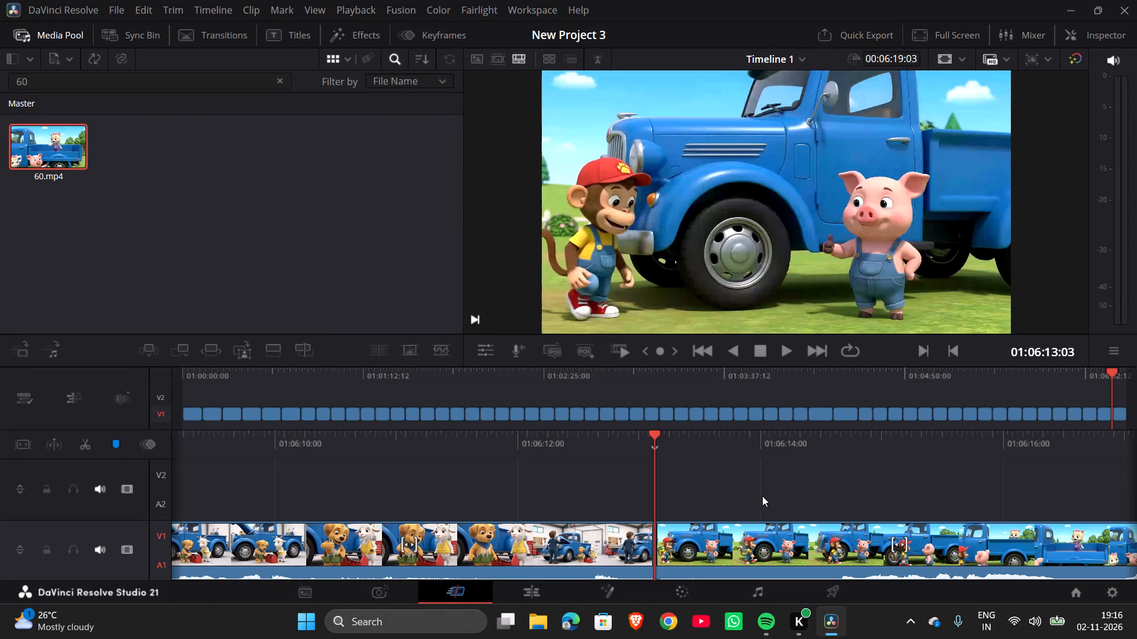
Go to the timeline's end at 01:06:19:03, search the media pool for 61 and place 61.mp4 there on track V1, directly after 60.mp4.
{"action": "left_click_drag", "start_coordinate": [1109, 377], "coordinate": [1136, 379]}
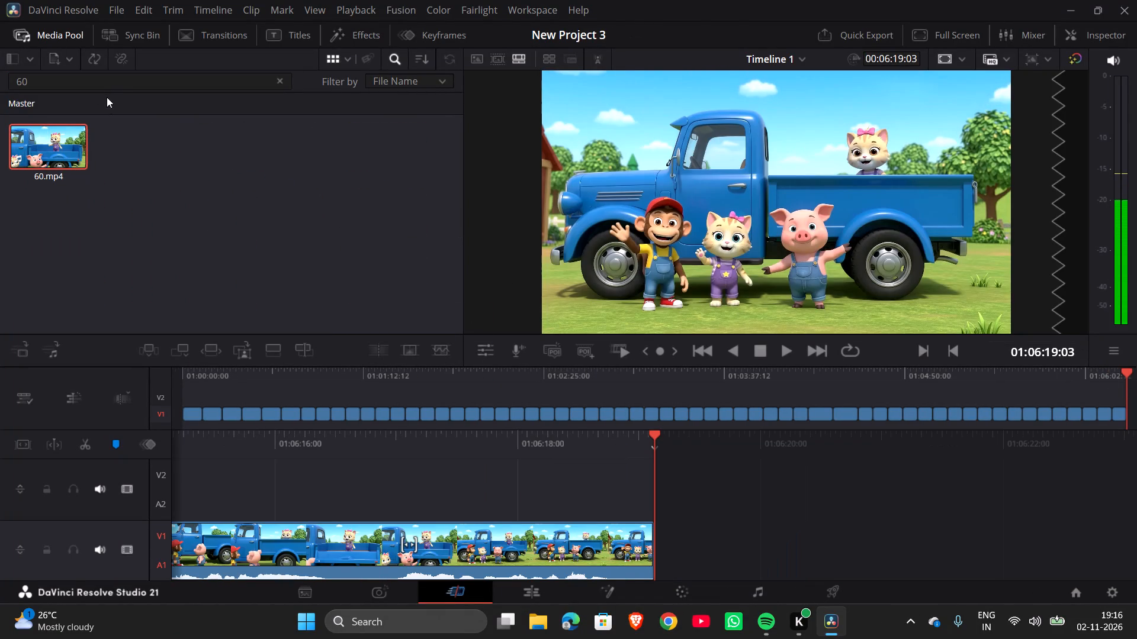
{"action": "left_click", "coordinate": [97, 85]}
{"action": "key", "text": "BackSpace"}
{"action": "key", "text": "1"}
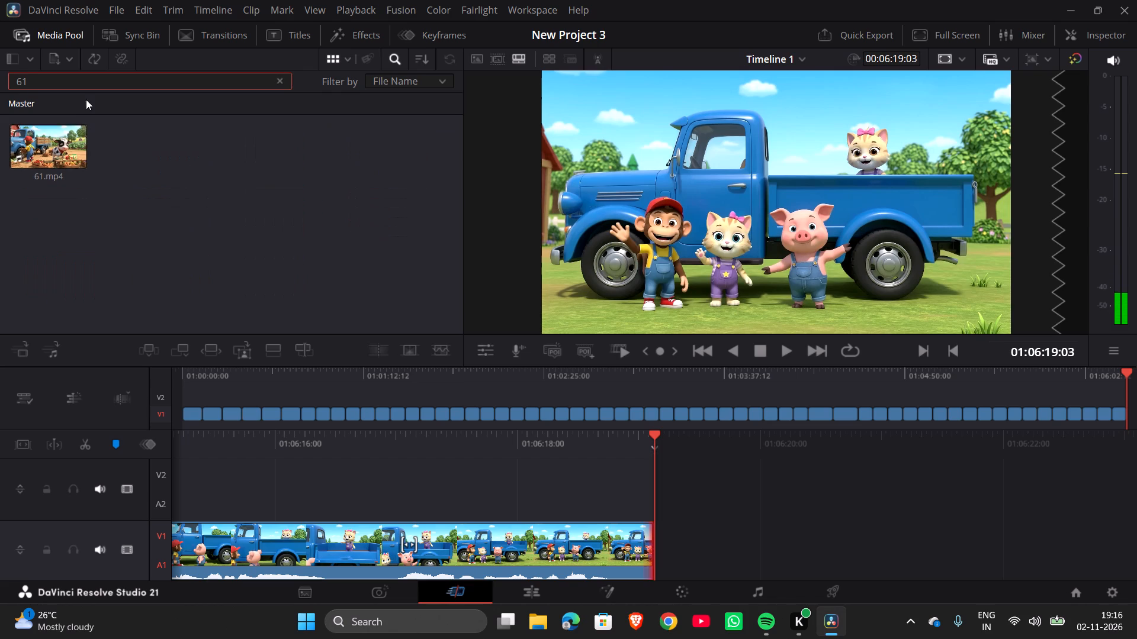
{"action": "left_click", "coordinate": [50, 157]}
{"action": "left_click_drag", "start_coordinate": [47, 155], "coordinate": [539, 331]}
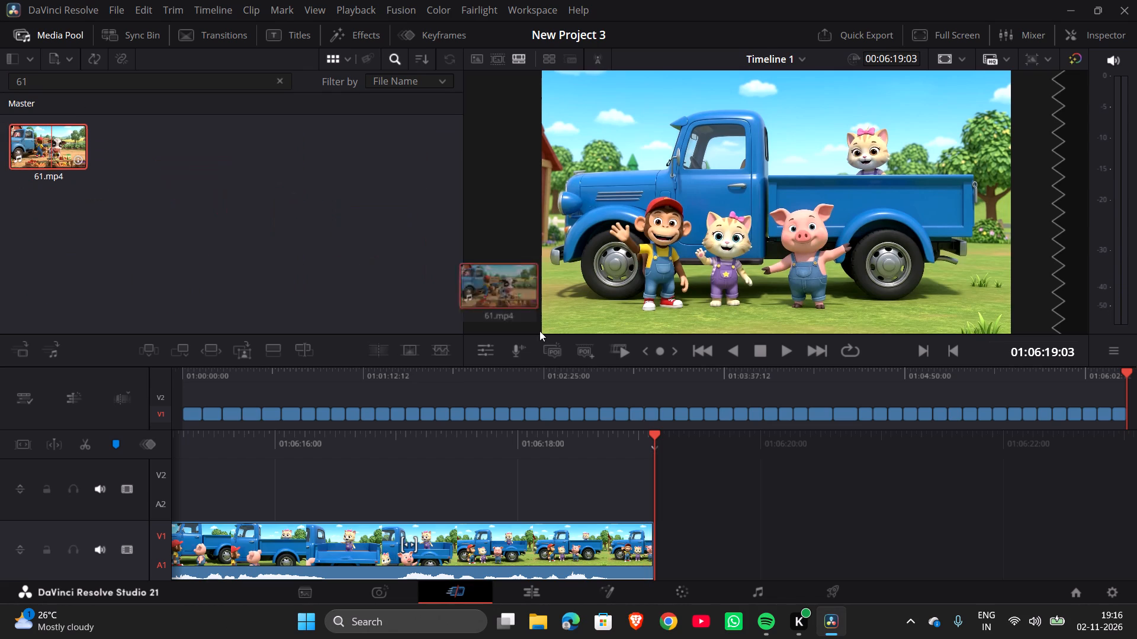
{"action": "left_click_drag", "start_coordinate": [539, 331], "coordinate": [658, 489]}
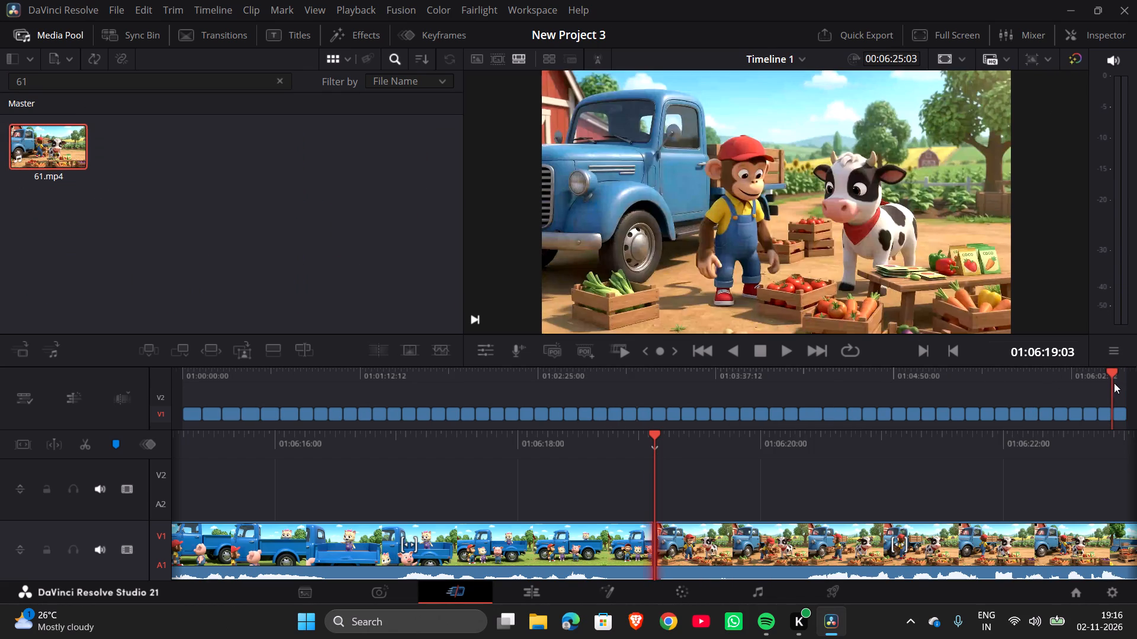
Go to the timeline's end at 01:06:25:03, search the media pool for 62 and place 62.mp4 there on track V1, directly after 61.mp4.
{"action": "left_click_drag", "start_coordinate": [1112, 383], "coordinate": [1128, 383]}
{"action": "left_click", "coordinate": [68, 78]}
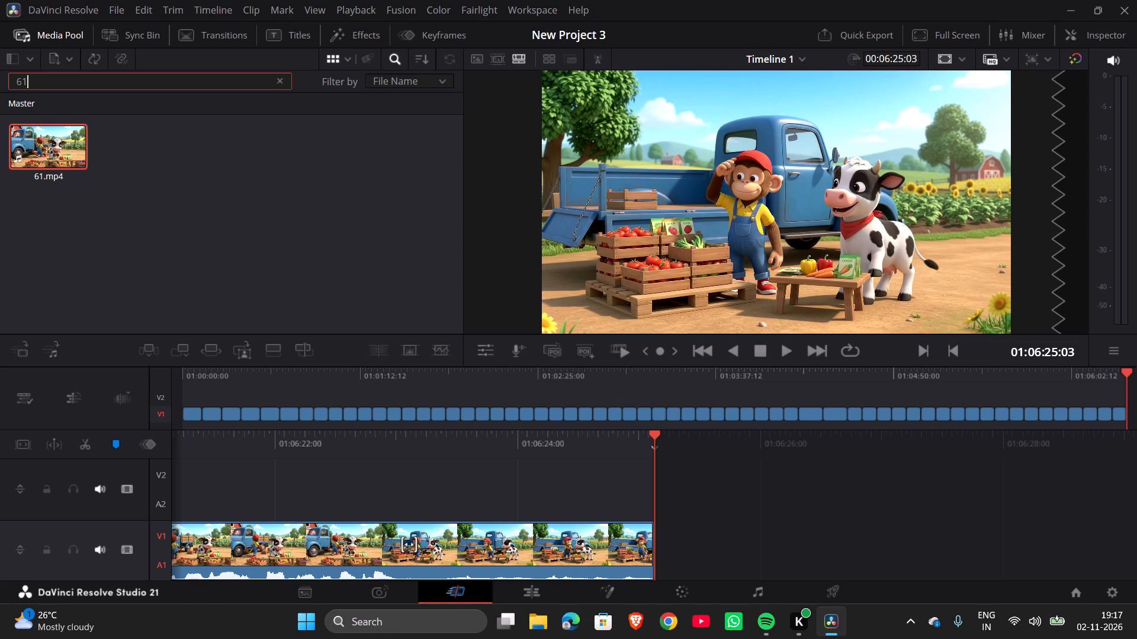
{"action": "key", "text": "BackSpace"}
{"action": "key", "text": "2"}
{"action": "left_click_drag", "start_coordinate": [40, 156], "coordinate": [659, 360]}
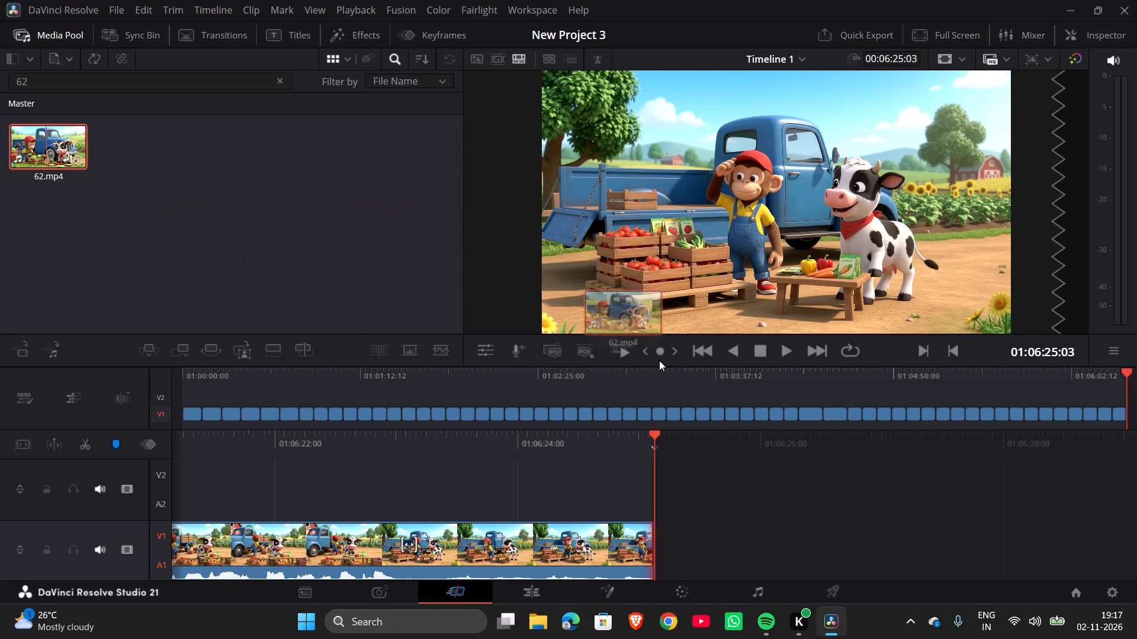
{"action": "left_click_drag", "start_coordinate": [659, 360], "coordinate": [657, 515]}
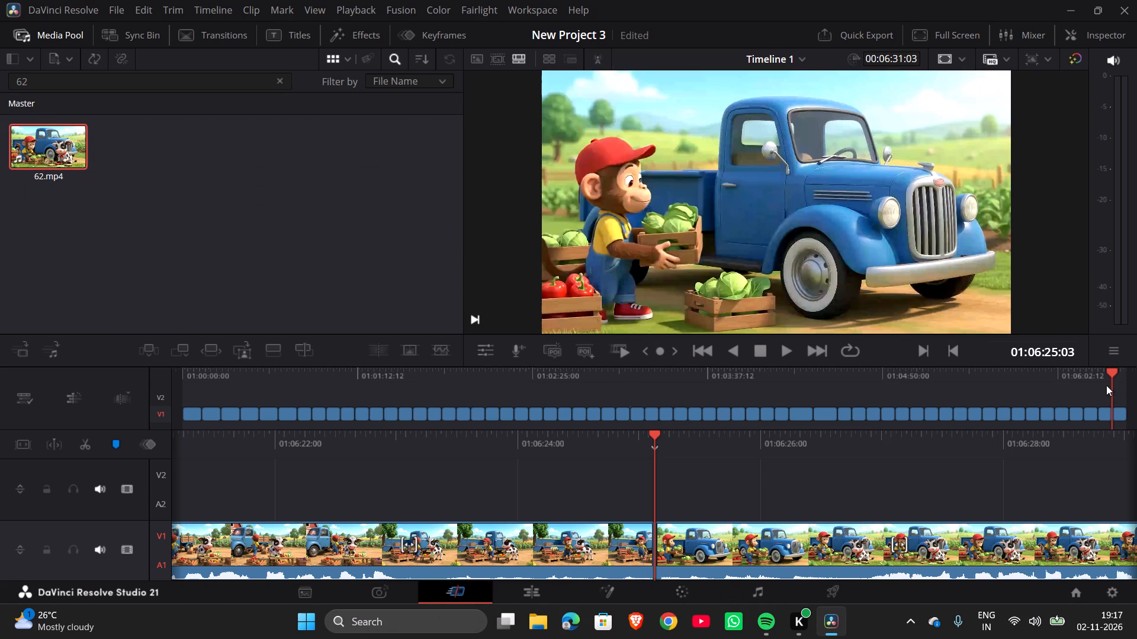
Go to the timeline's end at 01:06:31:03, search the media pool for 63 and place 63.mp4 there on track V1, directly after 62.mp4.
{"action": "left_click_drag", "start_coordinate": [1107, 386], "coordinate": [1136, 387]}
{"action": "left_click", "coordinate": [91, 86]}
{"action": "key", "text": "BackSpace"}
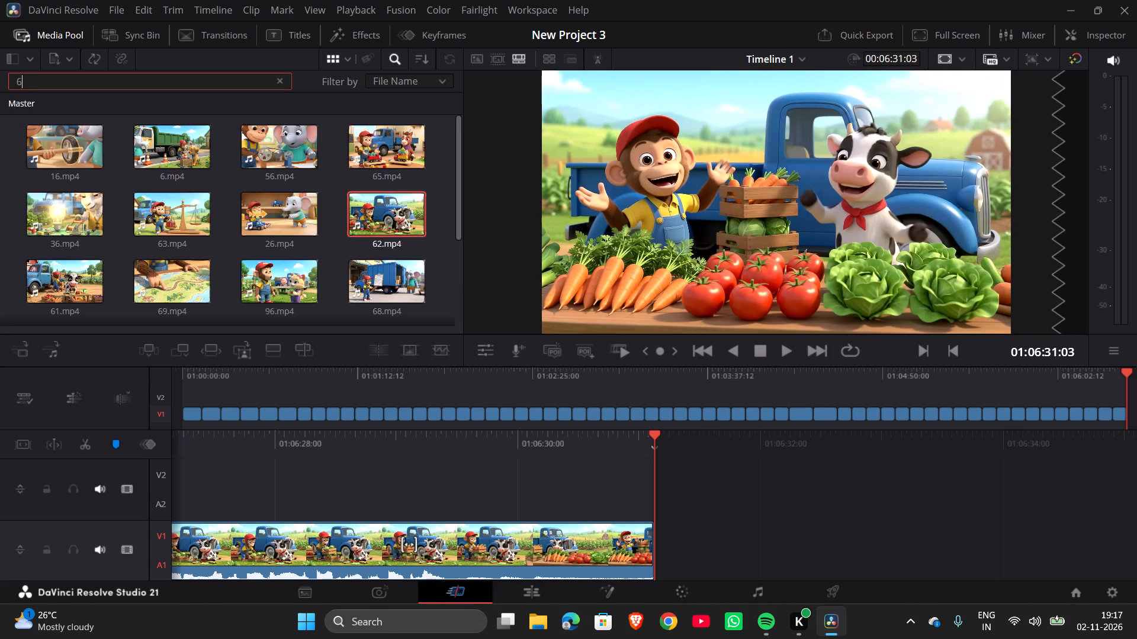
{"action": "key", "text": "3"}
{"action": "left_click_drag", "start_coordinate": [50, 153], "coordinate": [659, 501]}
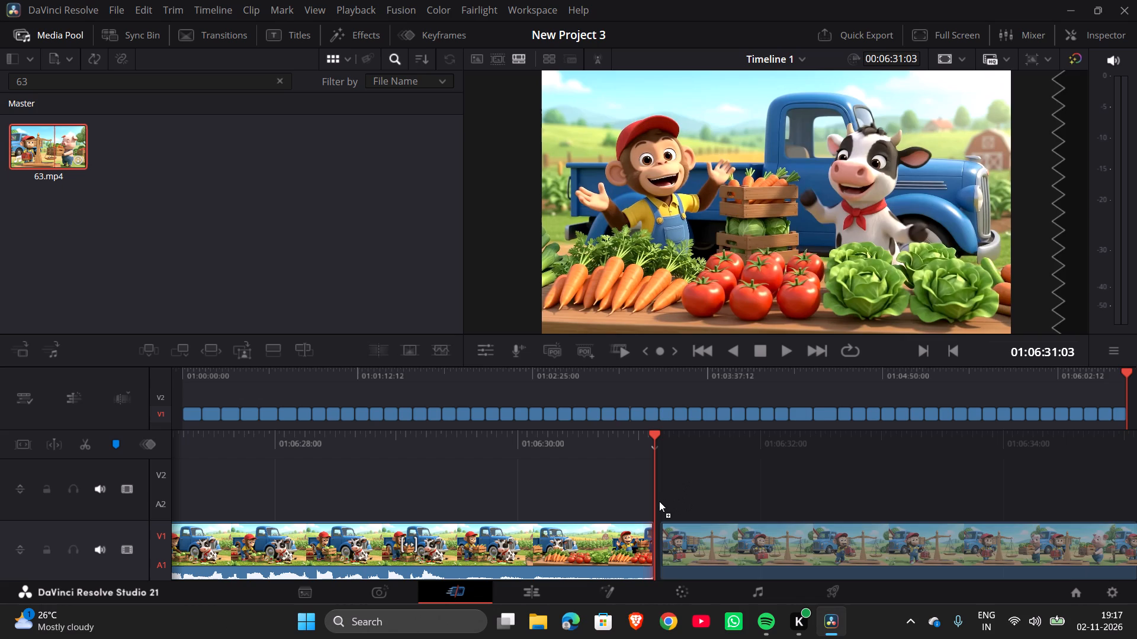
{"action": "left_click_drag", "start_coordinate": [659, 501], "coordinate": [658, 501]}
Go to the timeline's end at 01:06:37:03, search the media pool for 64 and place 64.mp4 there on track V1, directly after 63.mp4.
{"action": "left_click_drag", "start_coordinate": [1117, 376], "coordinate": [1136, 380]}
{"action": "left_click", "coordinate": [70, 80]}
{"action": "key", "text": "BackSpace"}
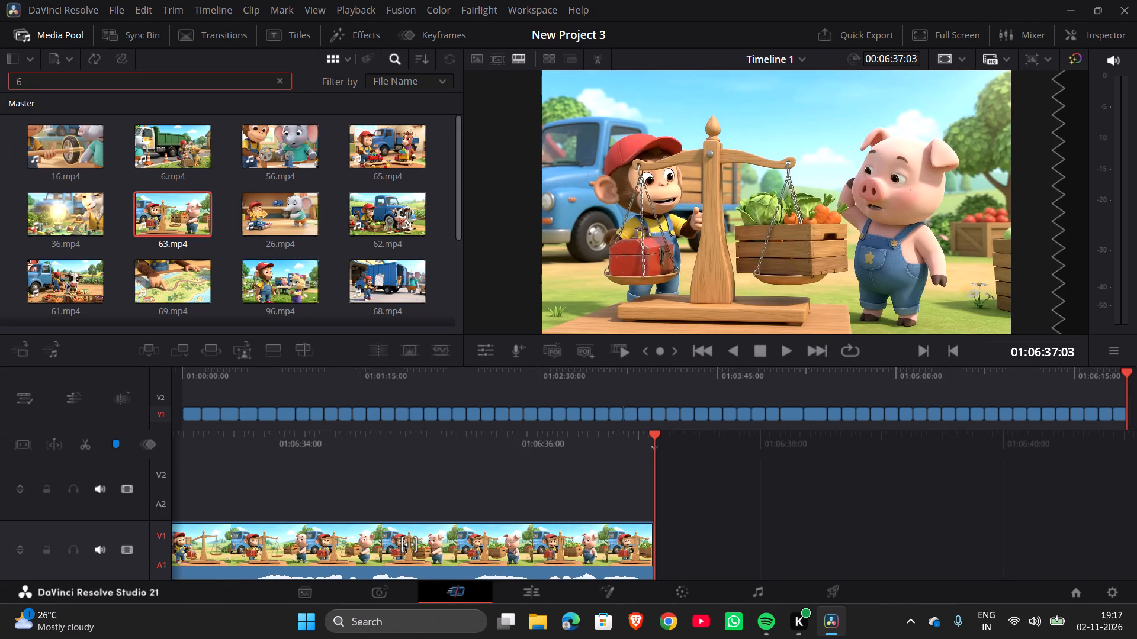
{"action": "key", "text": "4"}
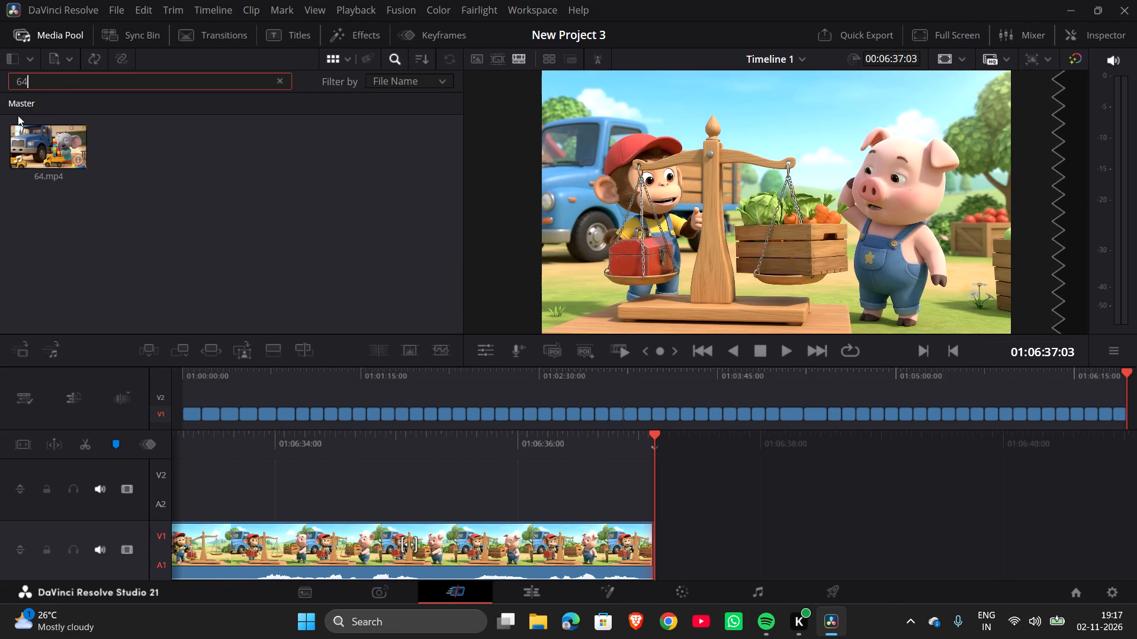
{"action": "left_click_drag", "start_coordinate": [24, 156], "coordinate": [290, 237]}
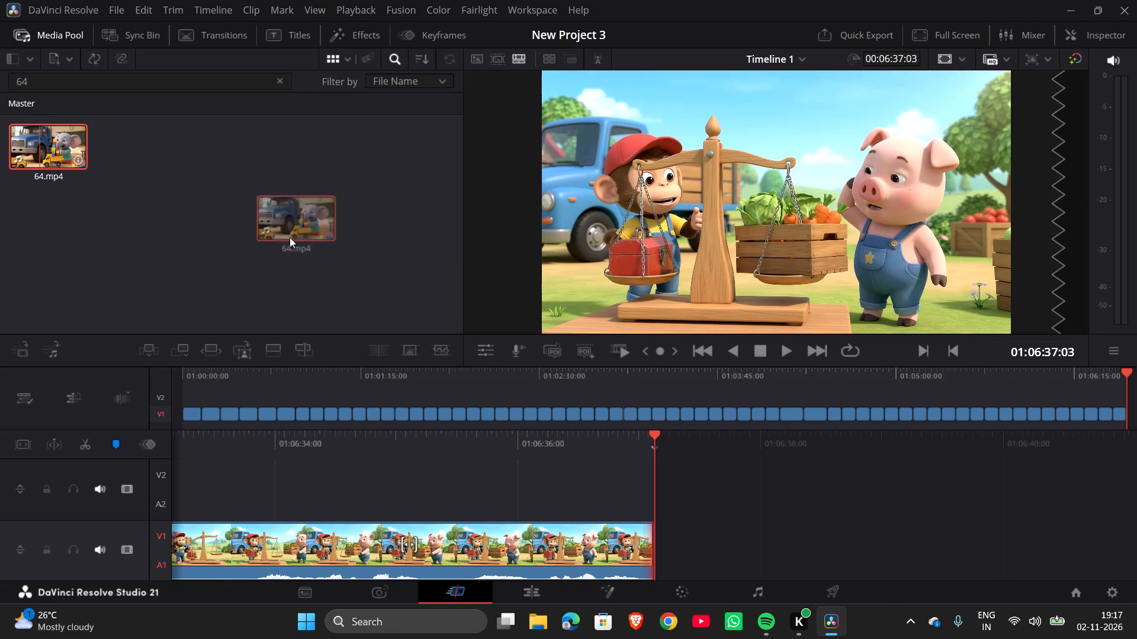
{"action": "left_click_drag", "start_coordinate": [290, 237], "coordinate": [655, 521]}
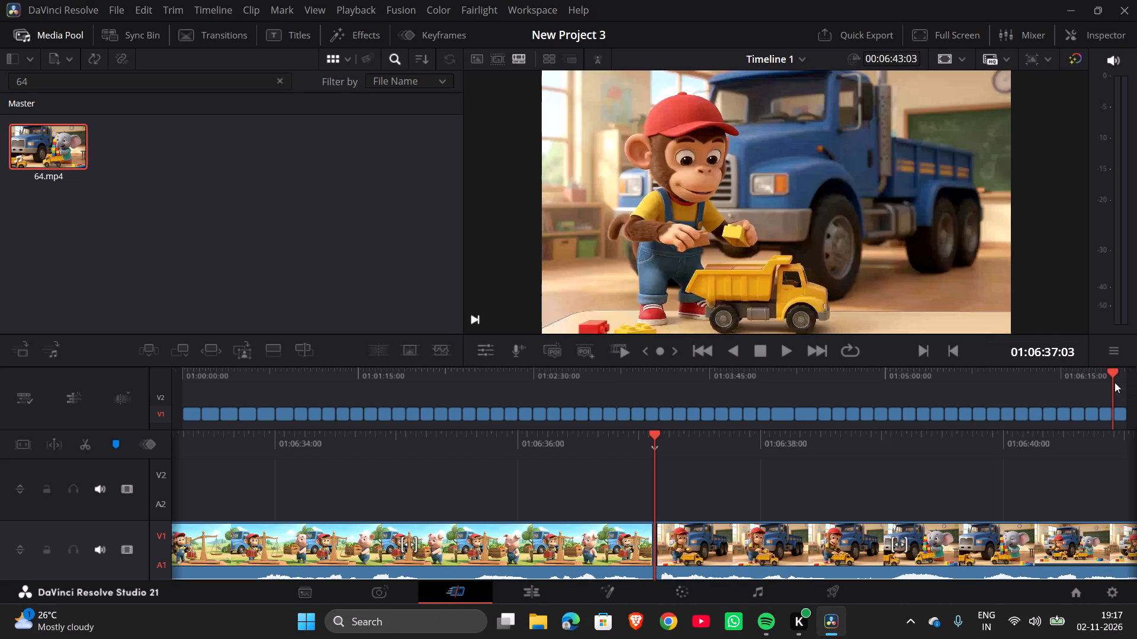
Go to the timeline's end at 01:06:43:03, search the media pool for 65 and place 65.mp4 there on track V1, directly after 64.mp4.
{"action": "left_click_drag", "start_coordinate": [1113, 380], "coordinate": [1132, 386]}
{"action": "left_click", "coordinate": [46, 82]}
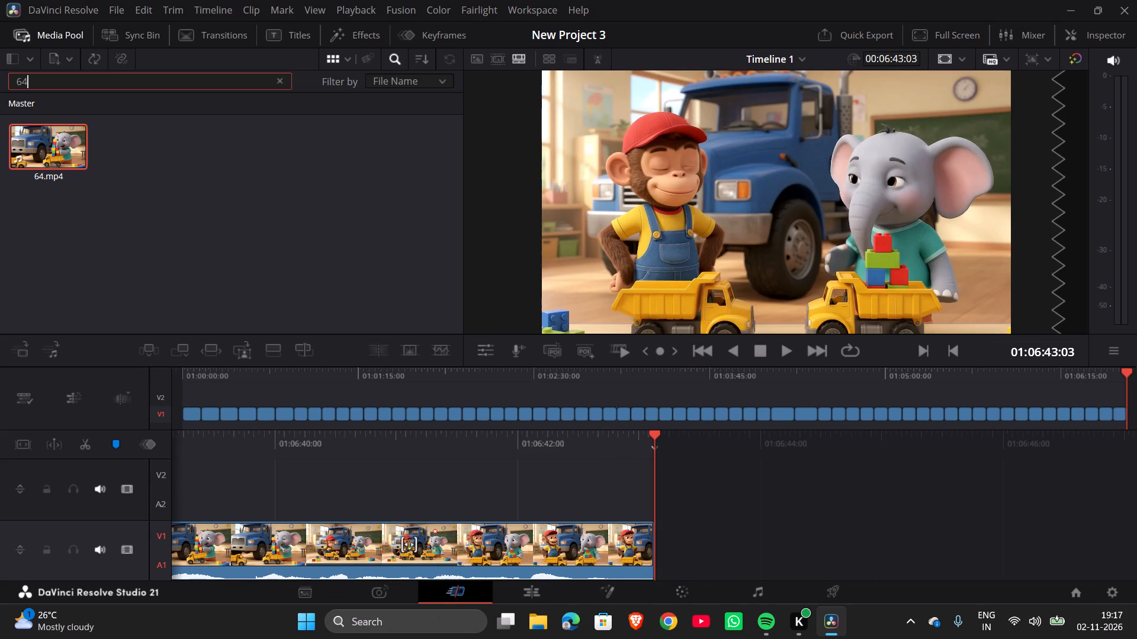
{"action": "key", "text": "BackSpace"}
{"action": "key", "text": "5"}
{"action": "left_click_drag", "start_coordinate": [38, 160], "coordinate": [625, 472]}
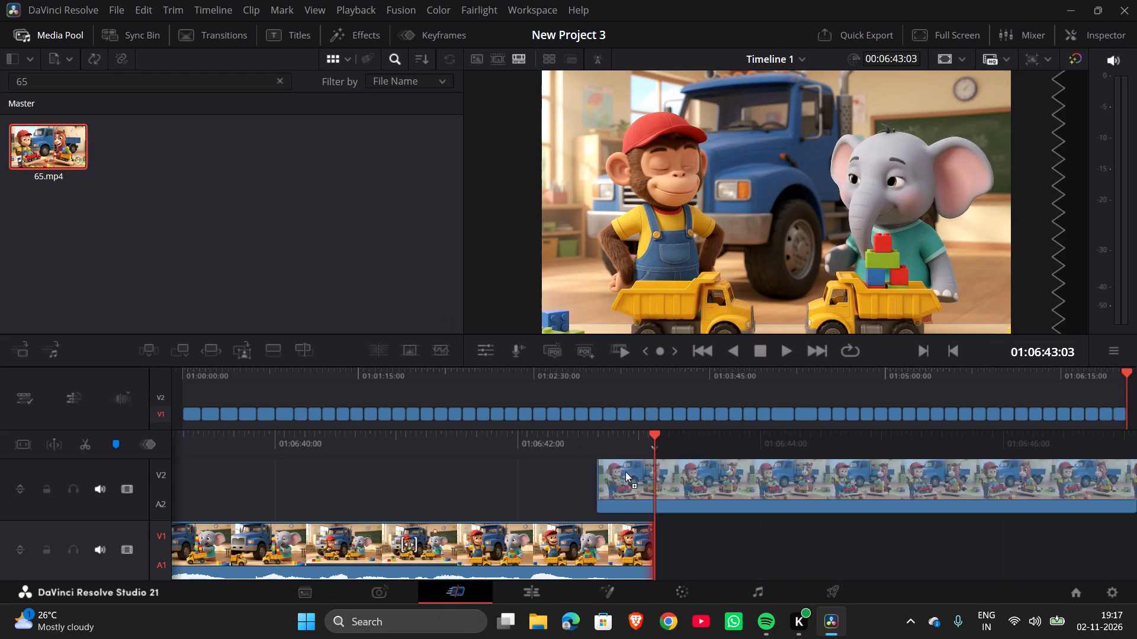
{"action": "left_click_drag", "start_coordinate": [625, 472], "coordinate": [659, 495]}
Go to the timeline's end at 01:06:49:03, search the media pool for 66 and place 66.mp4 there on track V1, directly after 65.mp4.
{"action": "left_click_drag", "start_coordinate": [1114, 385], "coordinate": [1132, 389]}
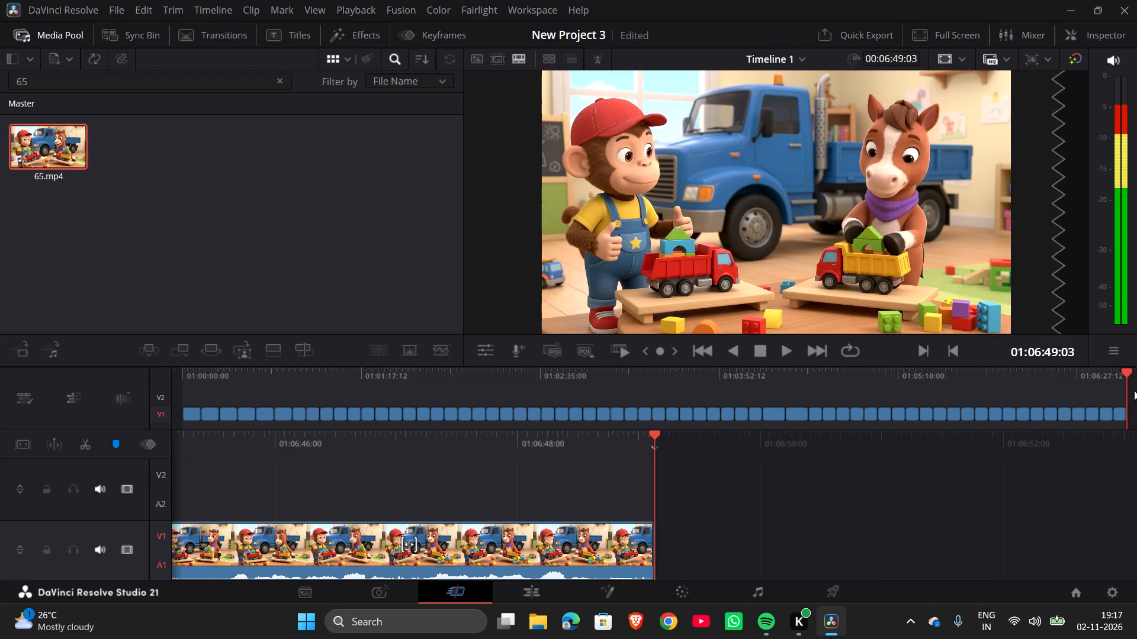
{"action": "left_click", "coordinate": [78, 83]}
{"action": "key", "text": "BackSpace"}
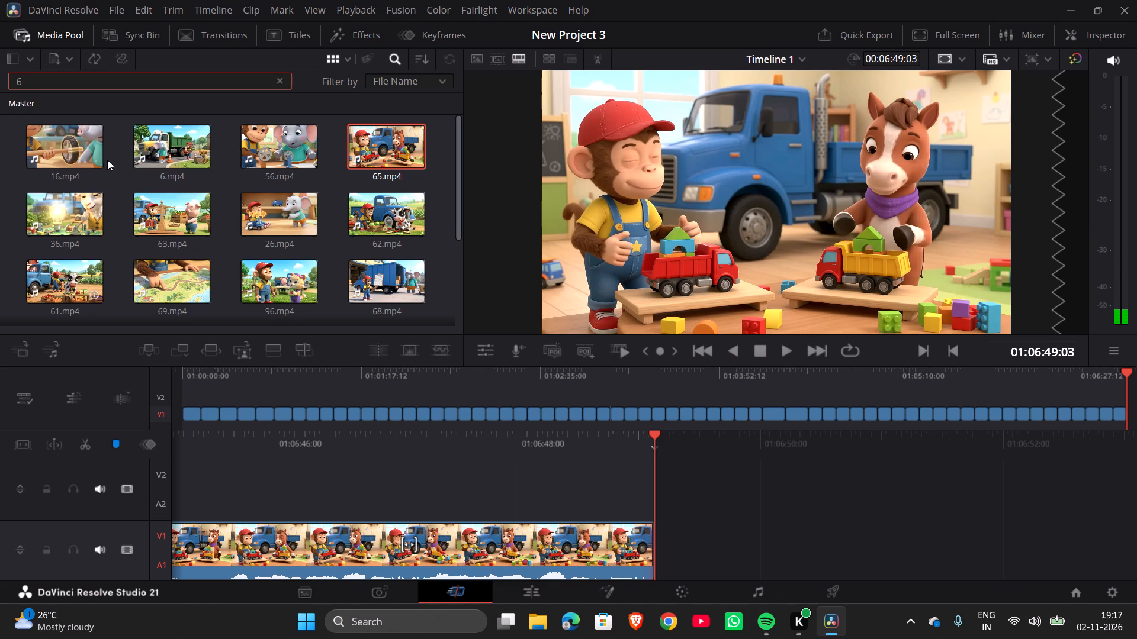
{"action": "key", "text": "6"}
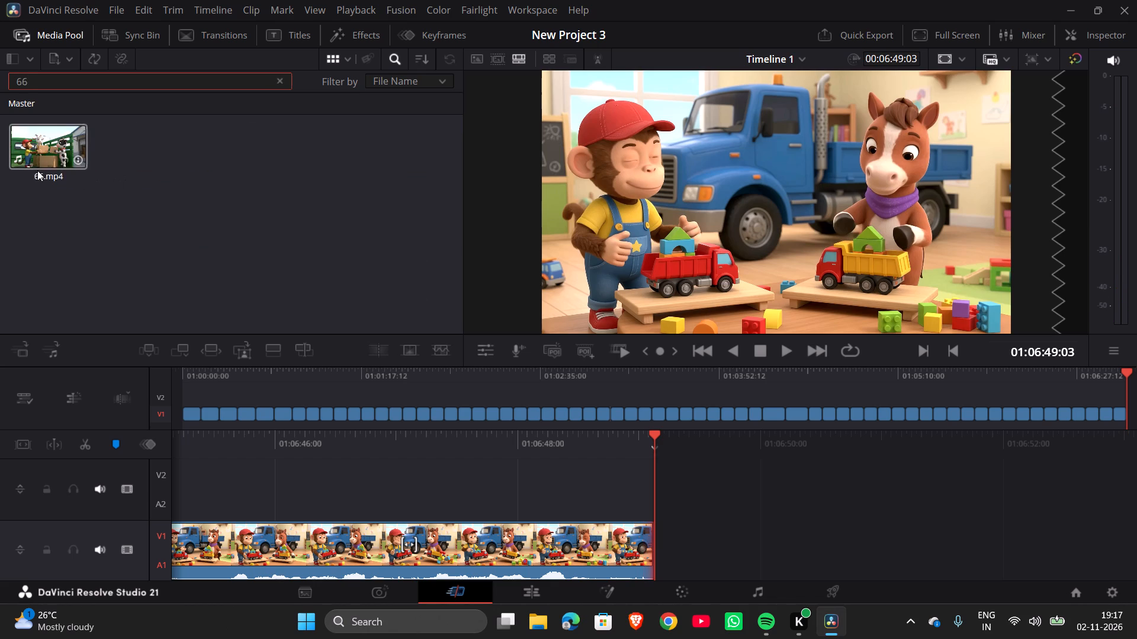
{"action": "left_click_drag", "start_coordinate": [49, 143], "coordinate": [689, 467]}
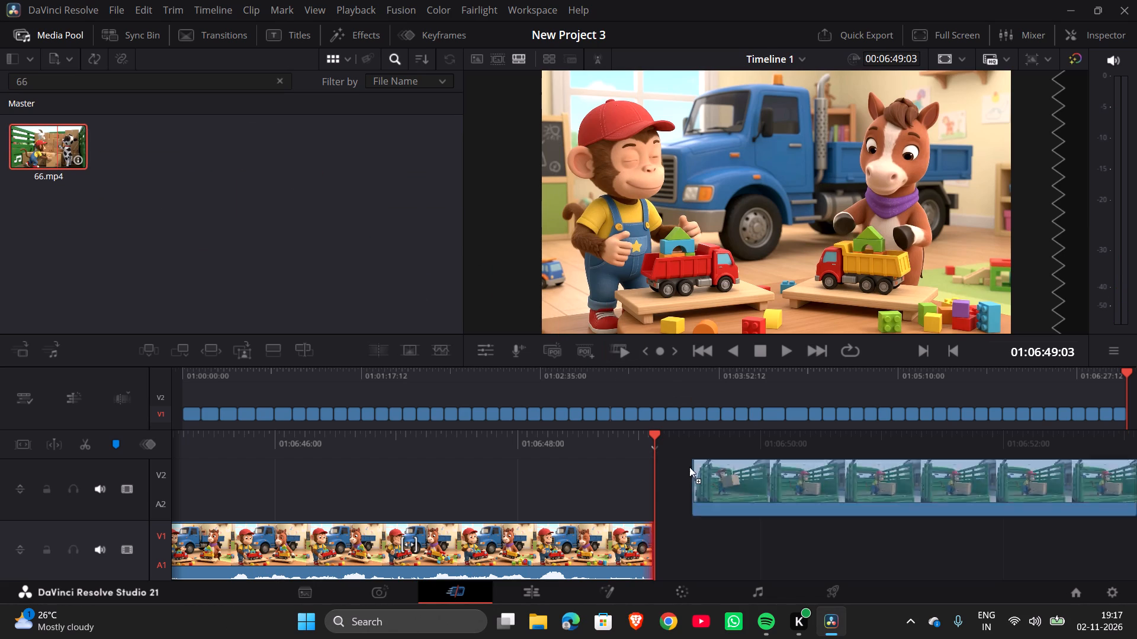
{"action": "left_click_drag", "start_coordinate": [689, 467], "coordinate": [650, 494]}
{"action": "left_click_drag", "start_coordinate": [827, 480], "coordinate": [839, 540]}
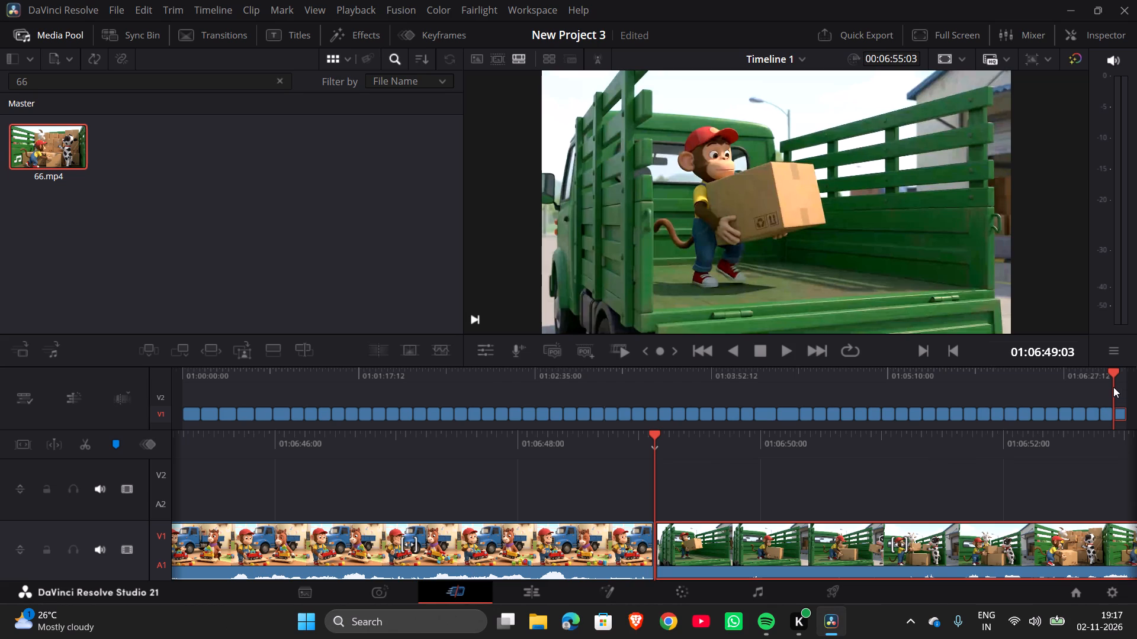
Go to the timeline's end at 01:06:55:03, search the media pool for 67 and place 67.mp4 there on track V1, directly after 66.mp4.
{"action": "left_click_drag", "start_coordinate": [1113, 387], "coordinate": [1136, 390]}
{"action": "left_click", "coordinate": [53, 79]}
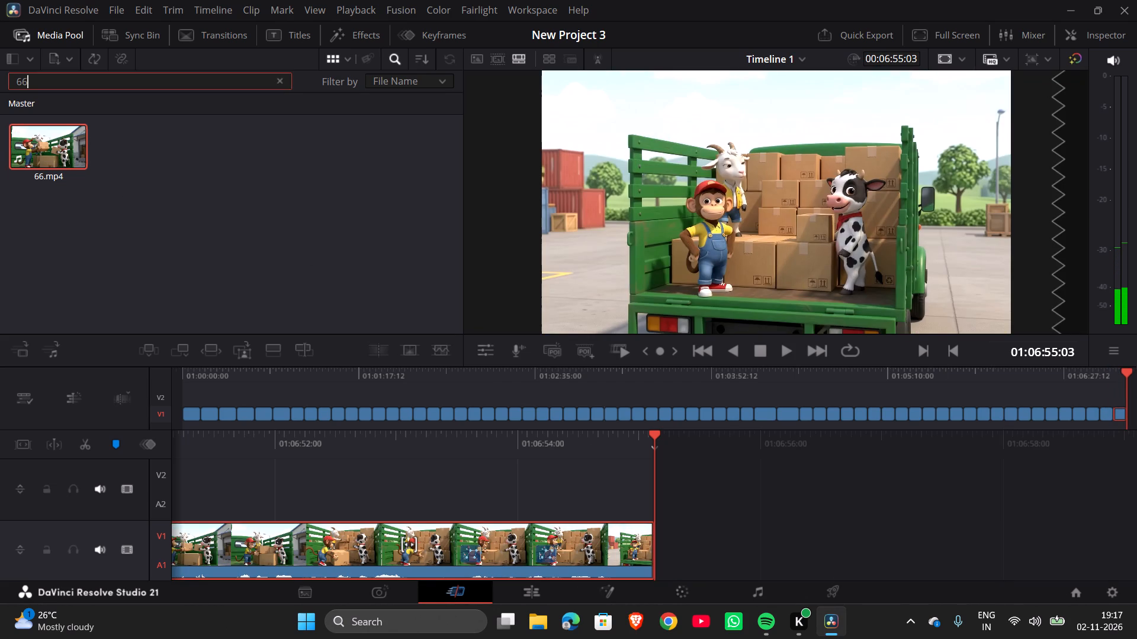
{"action": "key", "text": "BackSpace"}
{"action": "key", "text": "7"}
{"action": "left_click_drag", "start_coordinate": [31, 135], "coordinate": [648, 505]}
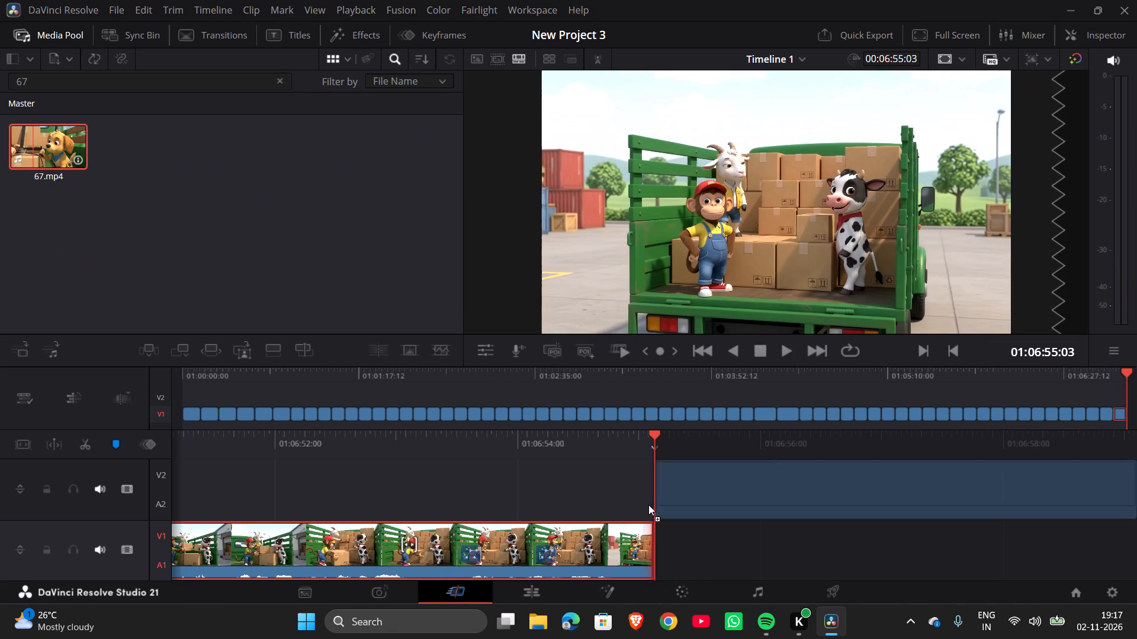
{"action": "left_click_drag", "start_coordinate": [648, 505], "coordinate": [657, 542]}
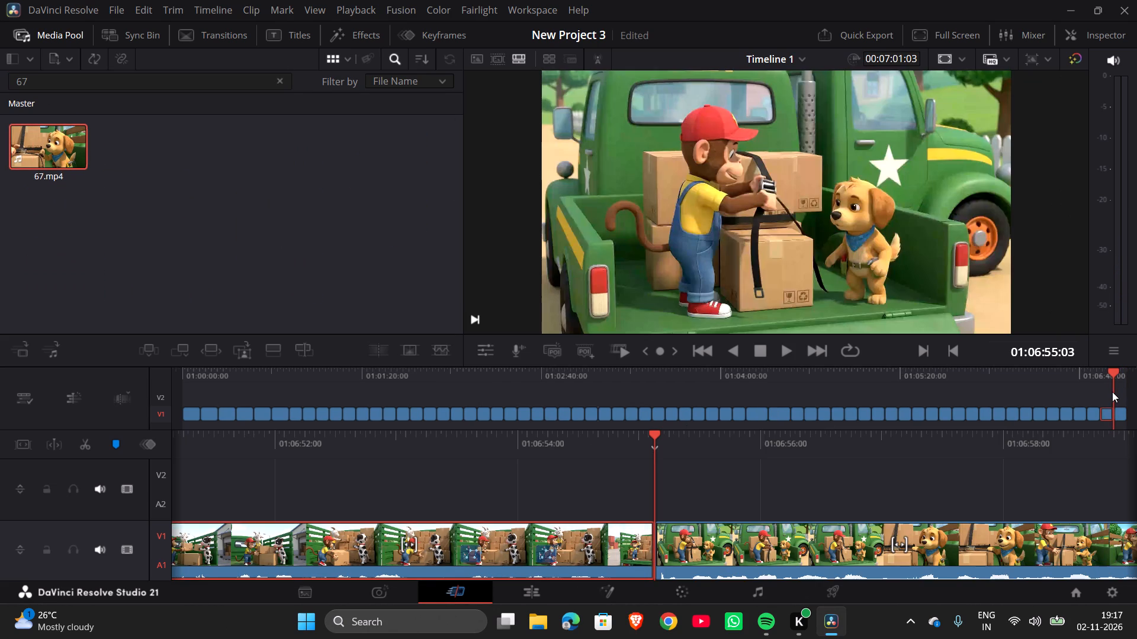
Go to the timeline's end at 01:07:01:03, search the media pool for 68 and place 68.mp4 there on track V1, directly after 67.mp4.
{"action": "left_click_drag", "start_coordinate": [1110, 392], "coordinate": [1136, 399]}
{"action": "left_click", "coordinate": [45, 82]}
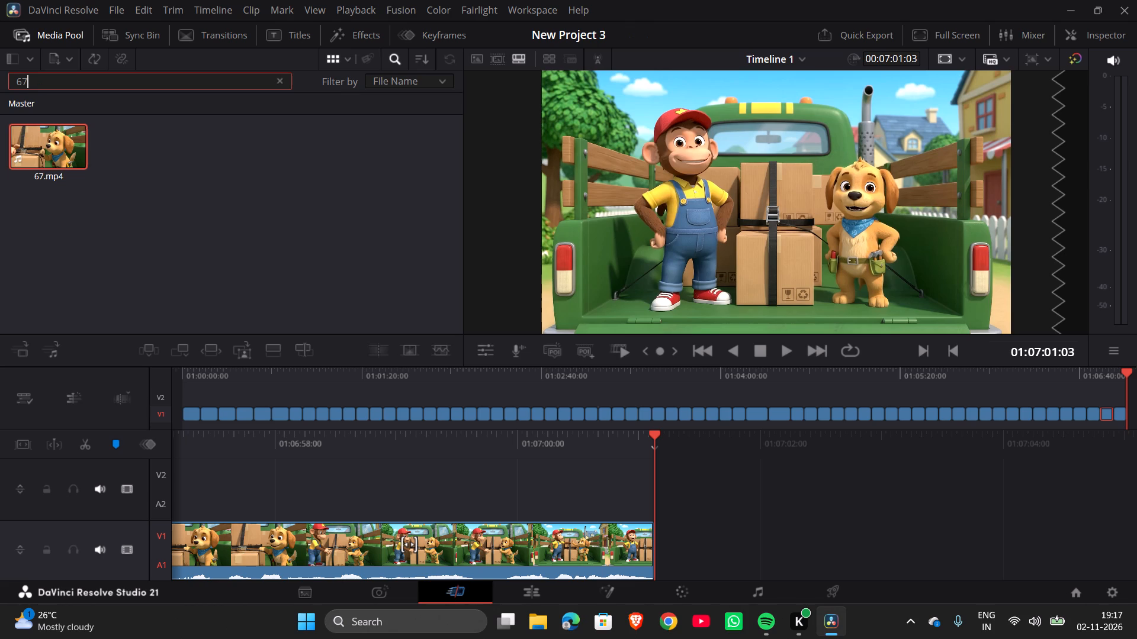
{"action": "key", "text": "BackSpace"}
{"action": "key", "text": "8"}
{"action": "left_click_drag", "start_coordinate": [28, 133], "coordinate": [668, 488]}
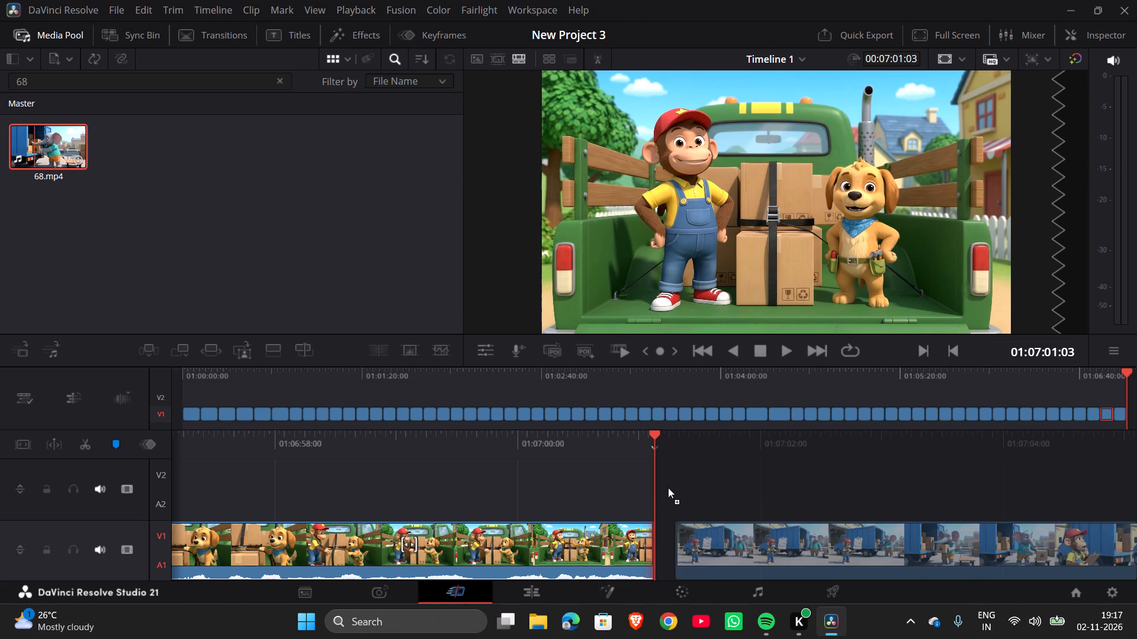
{"action": "left_click_drag", "start_coordinate": [668, 488], "coordinate": [657, 496]}
Go to the timeline's end at 01:07:07:03, search the media pool for 69 and place 69.mp4 there on track V1, directly after 68.mp4.
{"action": "left_click_drag", "start_coordinate": [1110, 386], "coordinate": [1136, 395]}
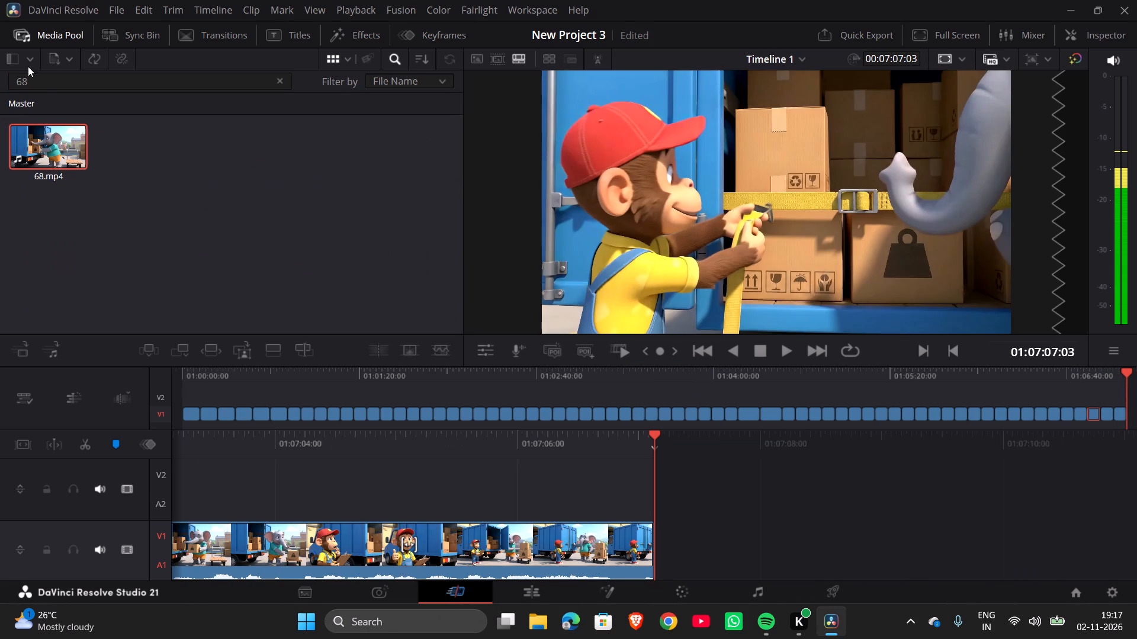
{"action": "left_click", "coordinate": [59, 83]}
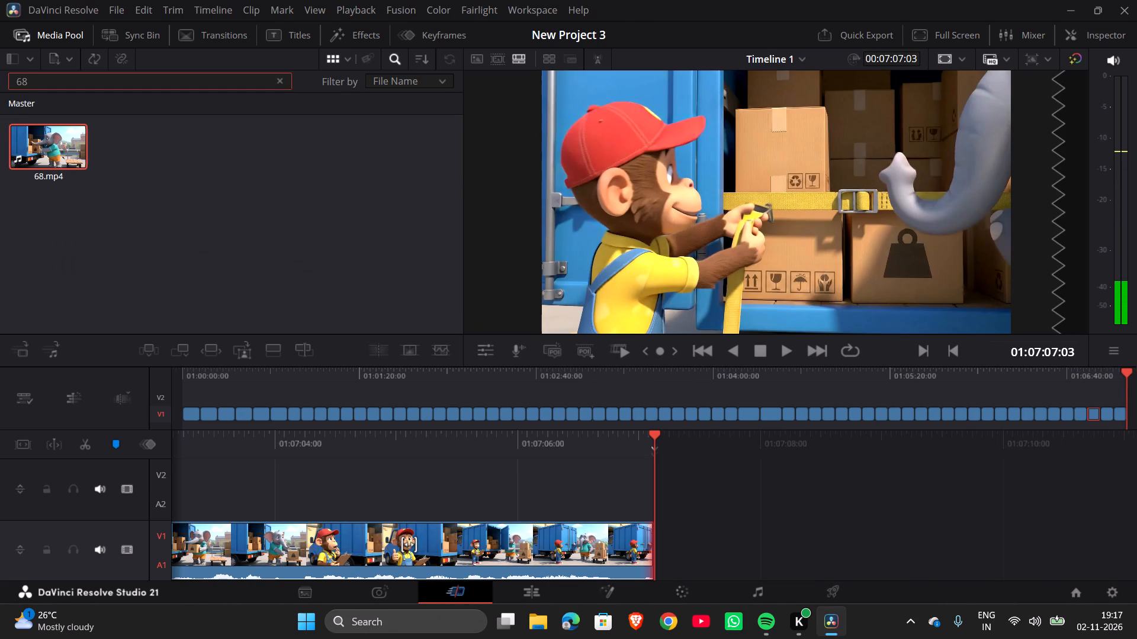
{"action": "key", "text": "BackSpace"}
{"action": "key", "text": "9"}
{"action": "left_click_drag", "start_coordinate": [8, 128], "coordinate": [327, 233]}
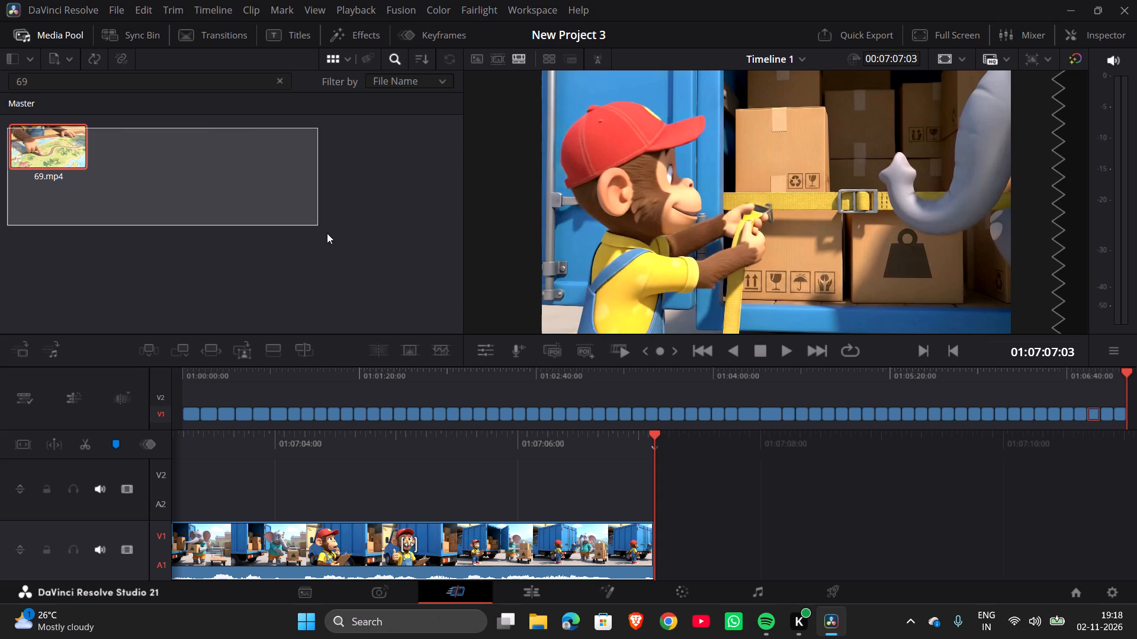
{"action": "left_click_drag", "start_coordinate": [327, 233], "coordinate": [285, 221]}
{"action": "left_click", "coordinate": [284, 221]}
{"action": "left_click", "coordinate": [44, 144]}
{"action": "left_click_drag", "start_coordinate": [79, 158], "coordinate": [702, 486]}
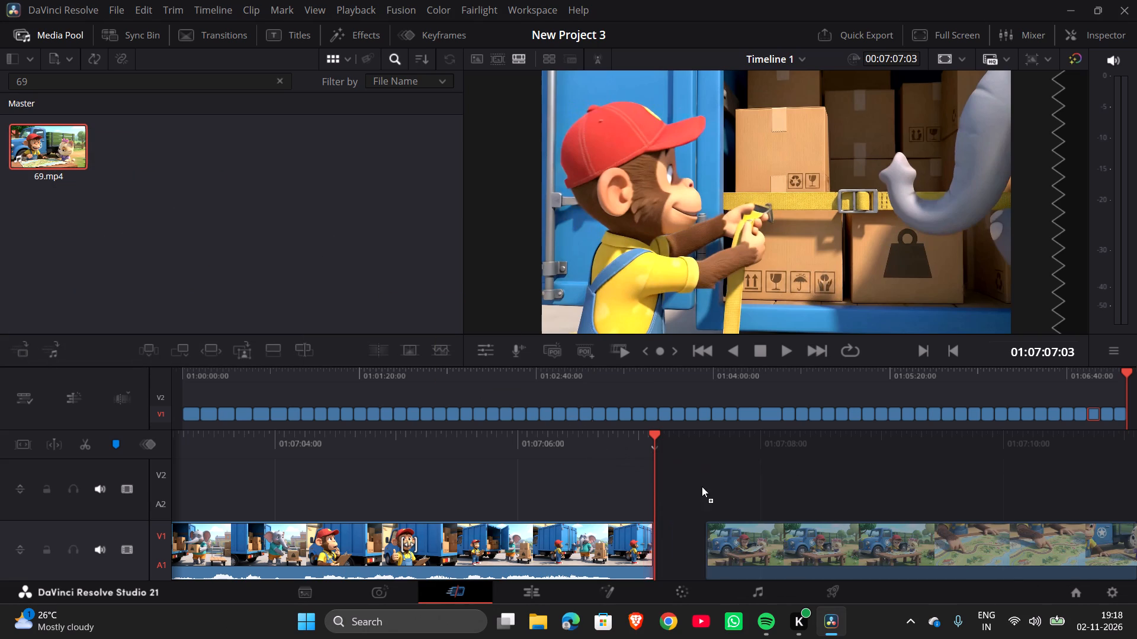
{"action": "left_click_drag", "start_coordinate": [702, 486], "coordinate": [655, 494]}
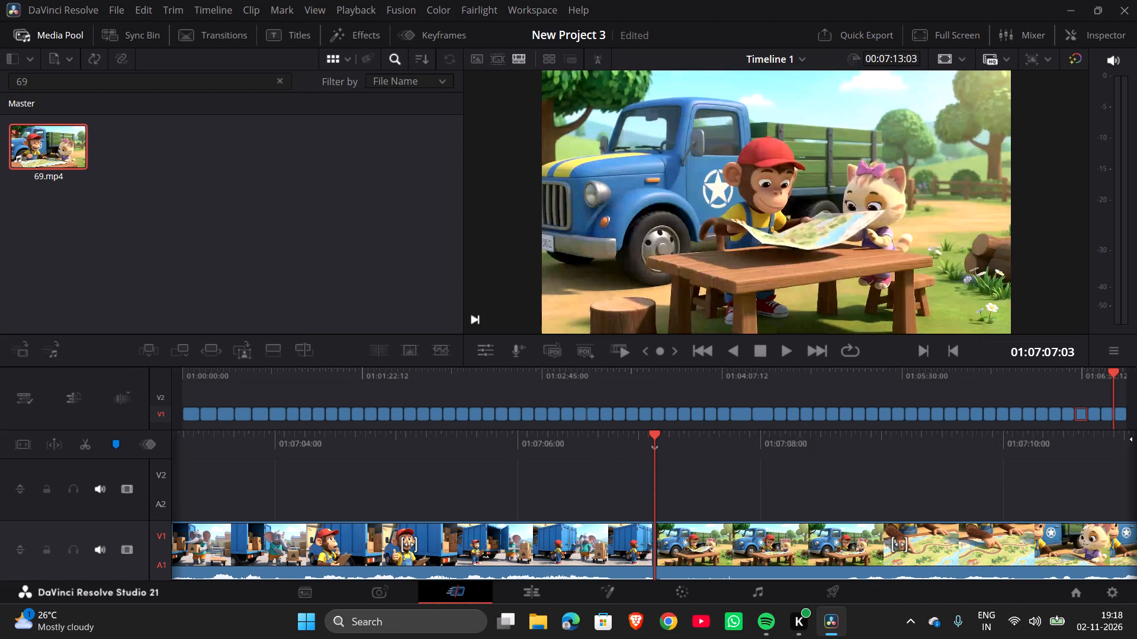
Go to the timeline's end at 01:07:13:03, search the media pool for 70 and place 70.mp4 there on track V1, directly after 69.mp4.
{"action": "left_click_drag", "start_coordinate": [1105, 388], "coordinate": [1127, 389]}
{"action": "left_click_drag", "start_coordinate": [1116, 380], "coordinate": [1132, 380]}
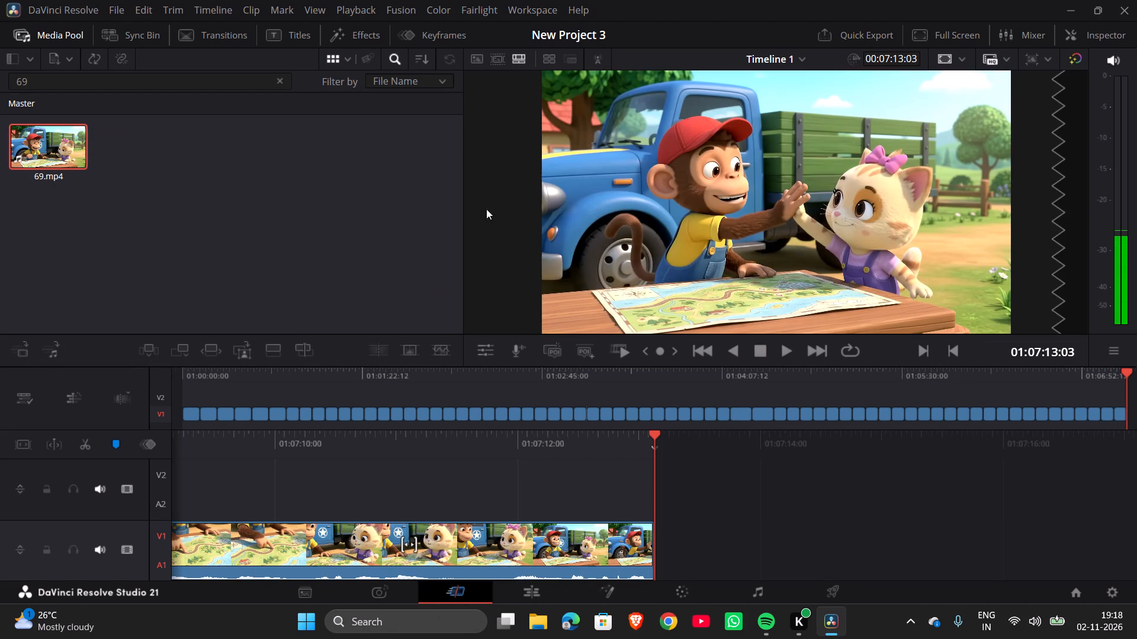
{"action": "left_click", "coordinate": [137, 75]}
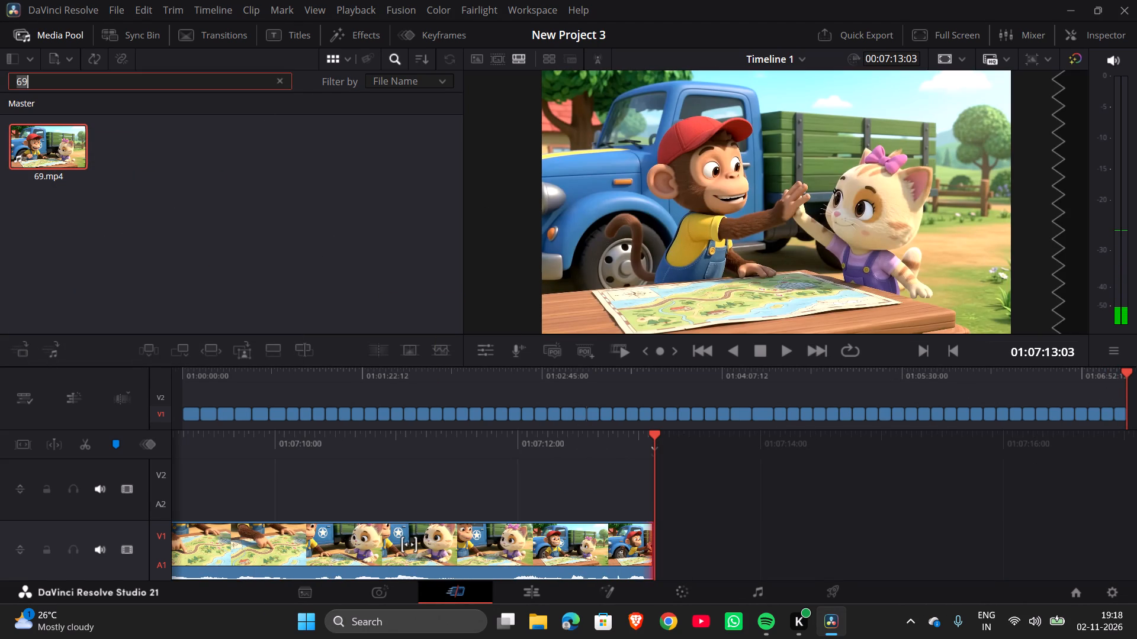
{"action": "key", "text": "7"}
{"action": "key", "text": "0"}
{"action": "left_click", "coordinate": [69, 146]}
{"action": "left_click_drag", "start_coordinate": [40, 141], "coordinate": [146, 166]}
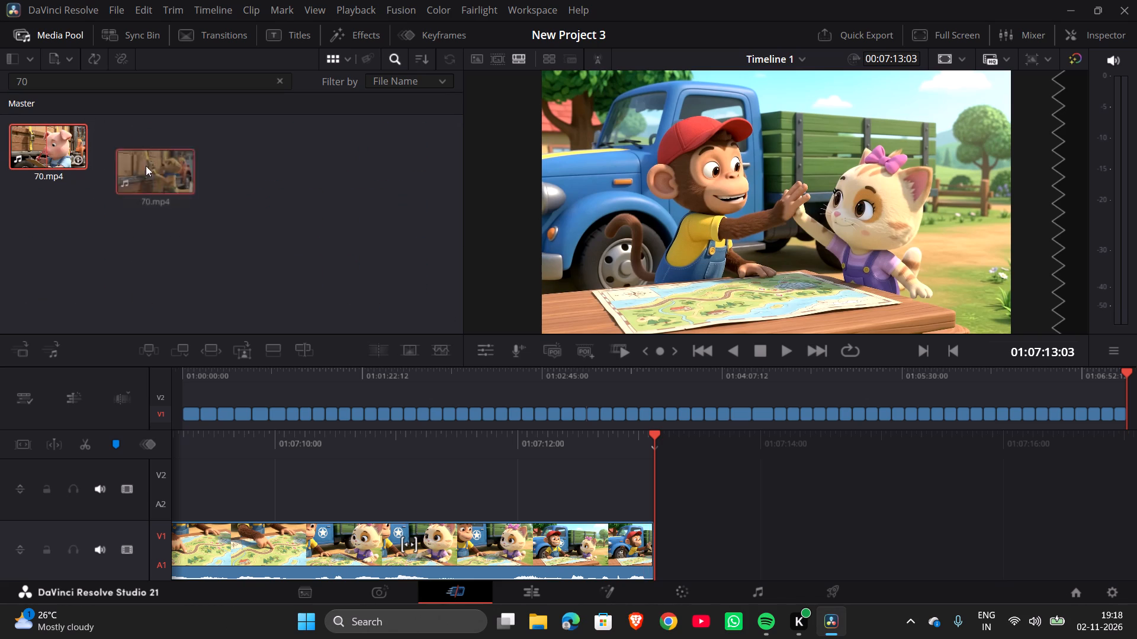
{"action": "left_click_drag", "start_coordinate": [146, 166], "coordinate": [652, 528]}
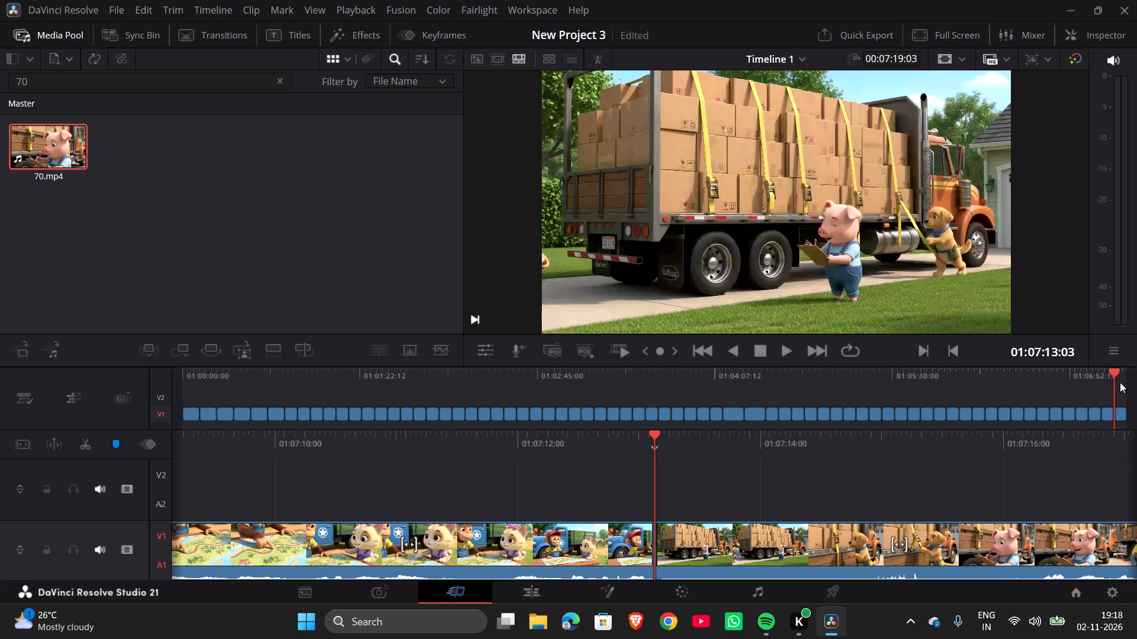
Go to the timeline's end at 01:07:19:03, search the media pool for 71 and place 71.mp4 there on track V1, directly after 70.mp4.
{"action": "left_click_drag", "start_coordinate": [1116, 383], "coordinate": [1136, 385]}
{"action": "left_click", "coordinate": [40, 85]}
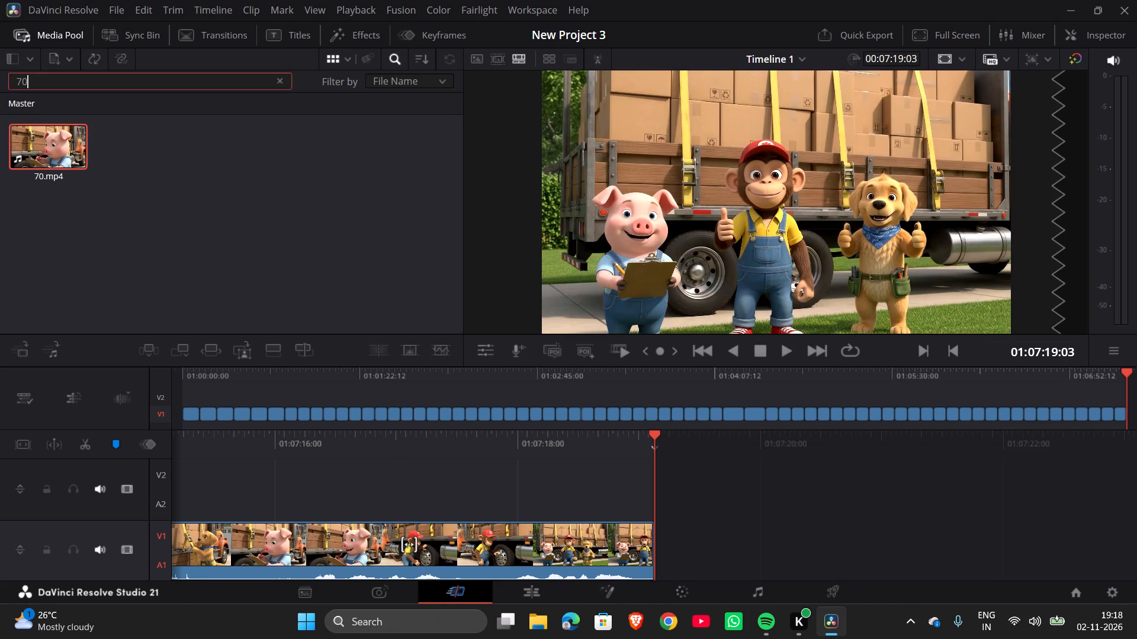
{"action": "key", "text": "BackSpace"}
{"action": "key", "text": "1"}
{"action": "left_click_drag", "start_coordinate": [17, 130], "coordinate": [654, 520]}
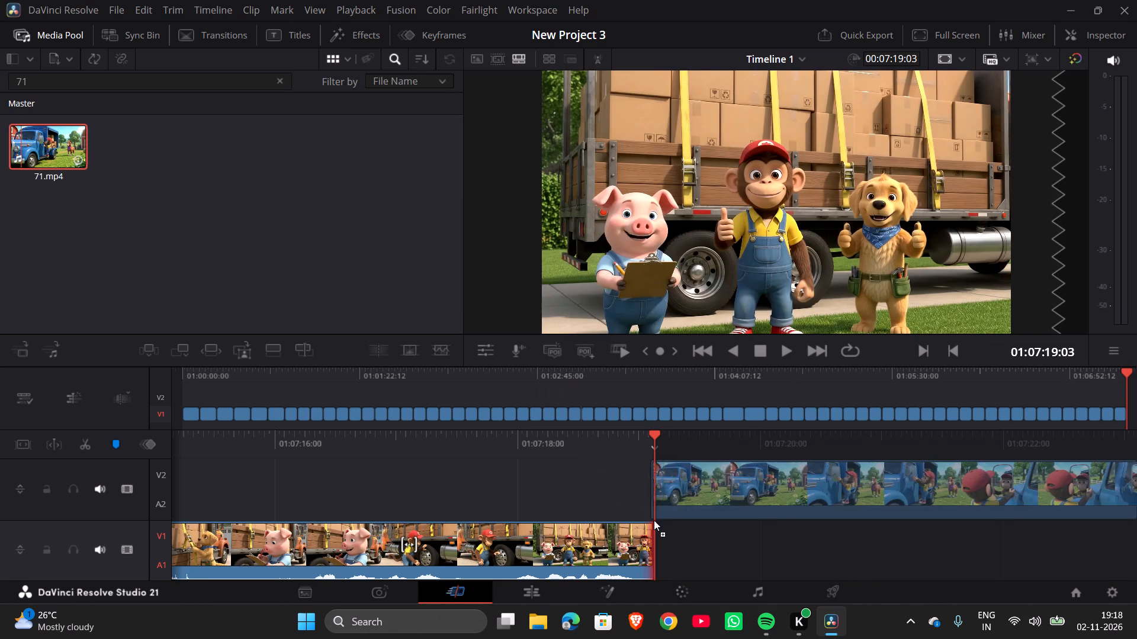
{"action": "left_click_drag", "start_coordinate": [654, 520], "coordinate": [656, 534]}
Go to the timeline's end at 01:07:25:03, search the media pool for 72 and place 72.mp4 there on track V1, directly after 71.mp4.
{"action": "left_click_drag", "start_coordinate": [1109, 383], "coordinate": [1110, 385]}
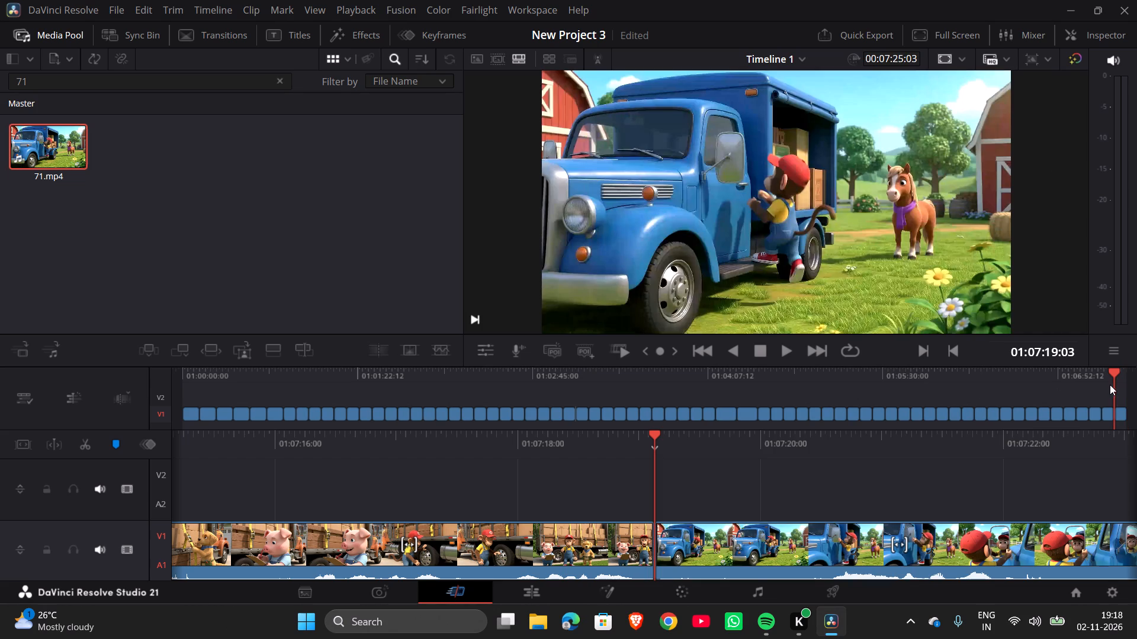
{"action": "left_click_drag", "start_coordinate": [1110, 385], "coordinate": [1136, 384]}
{"action": "left_click", "coordinate": [49, 86]}
{"action": "key", "text": "BackSpace"}
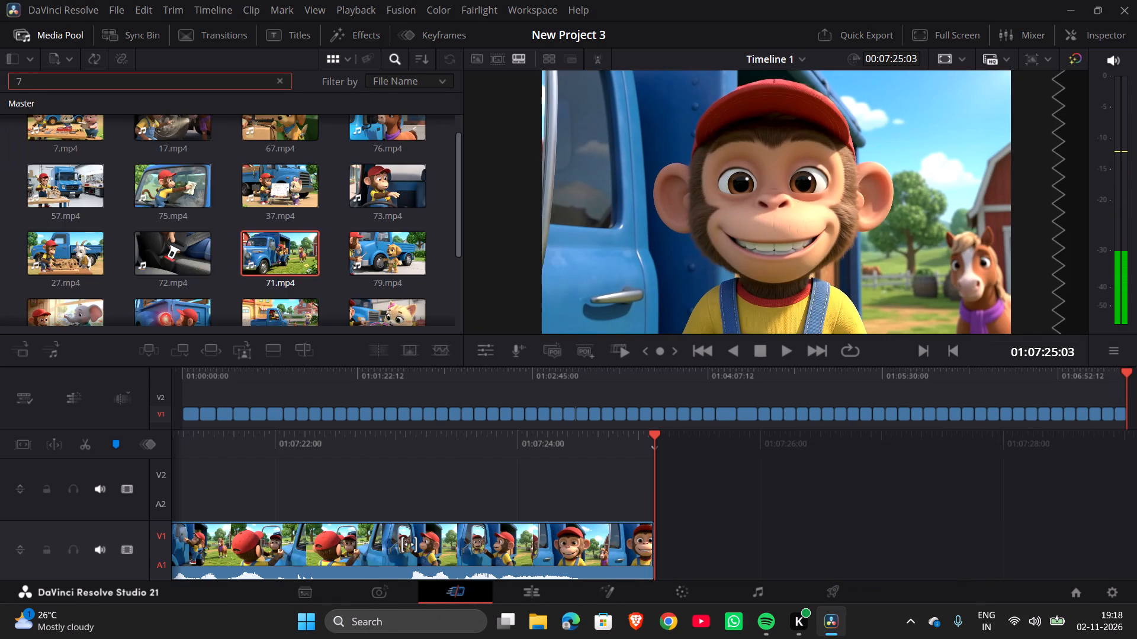
{"action": "key", "text": "2"}
{"action": "left_click_drag", "start_coordinate": [38, 138], "coordinate": [658, 520]}
Go to the timeline's end at 01:07:31:03, search the media pool for 73 and place 73.mp4 there on track V1, directly after 72.mp4.
{"action": "left_click_drag", "start_coordinate": [1112, 395], "coordinate": [1136, 394]}
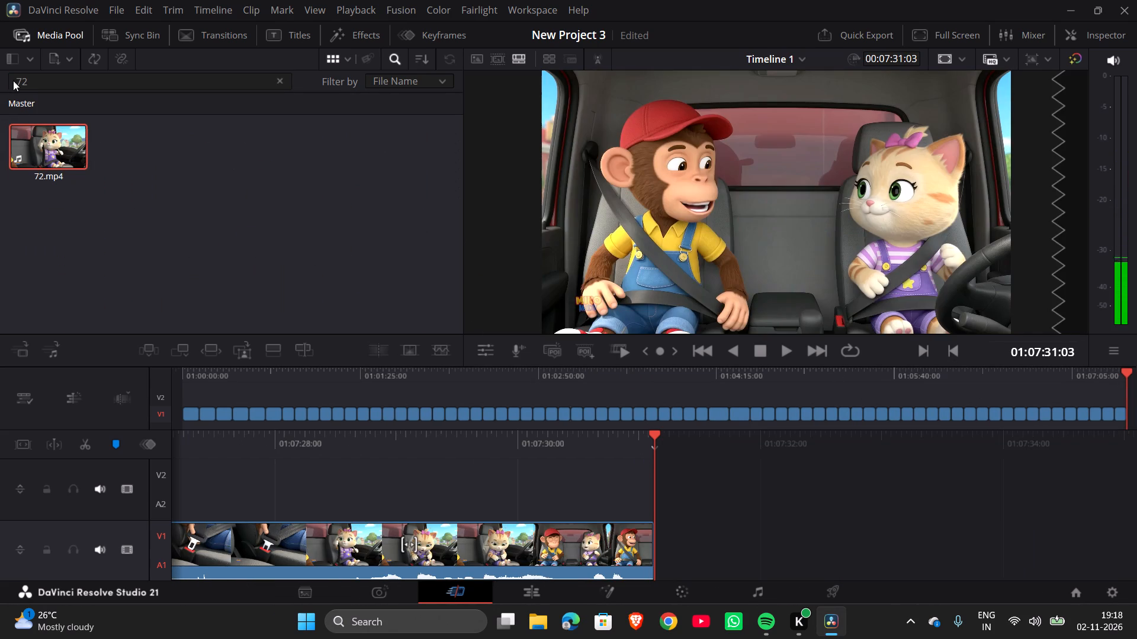
{"action": "left_click", "coordinate": [37, 78]}
{"action": "key", "text": "BackSpace"}
{"action": "key", "text": "3"}
{"action": "left_click_drag", "start_coordinate": [44, 152], "coordinate": [657, 515]}
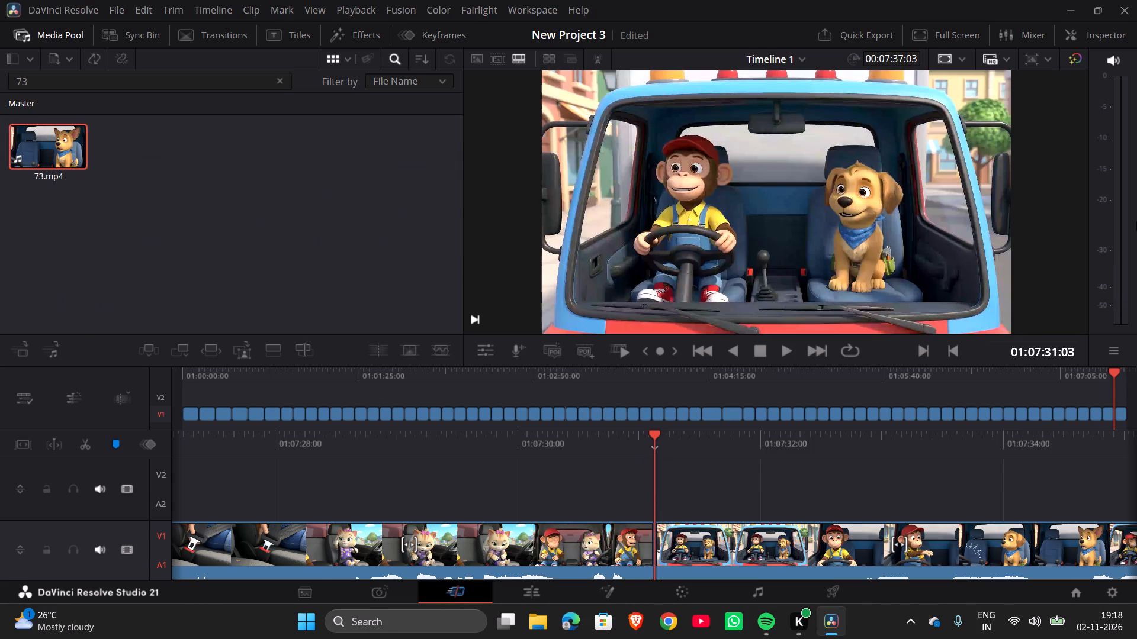
Go to the timeline's end at 01:07:37:03, search the media pool for 74 and place 74.mp4 there on track V1, directly after 73.mp4.
{"action": "left_click_drag", "start_coordinate": [1113, 389], "coordinate": [1136, 392]}
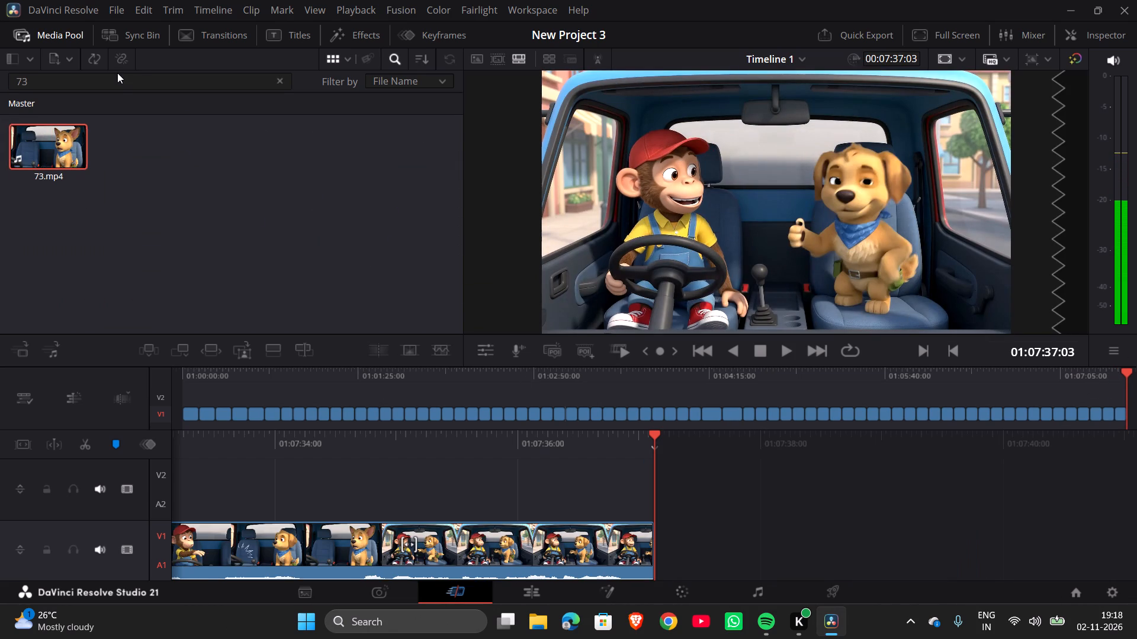
{"action": "left_click", "coordinate": [117, 73]}
{"action": "left_click", "coordinate": [123, 87]}
{"action": "key", "text": "BackSpace"}
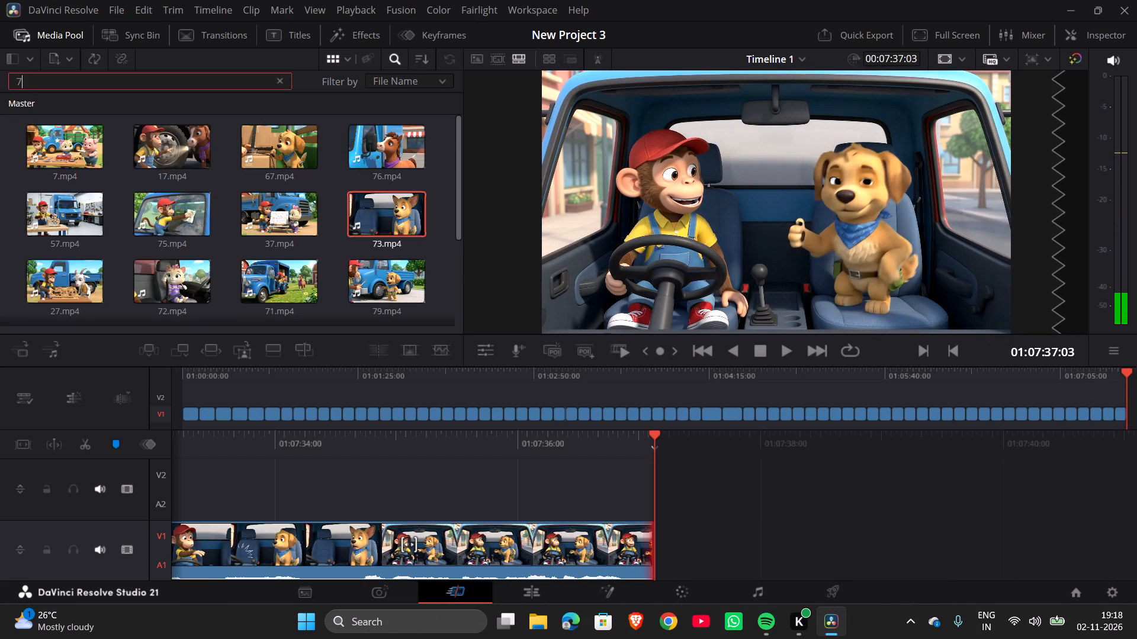
{"action": "key", "text": "4"}
{"action": "left_click_drag", "start_coordinate": [28, 150], "coordinate": [653, 514]}
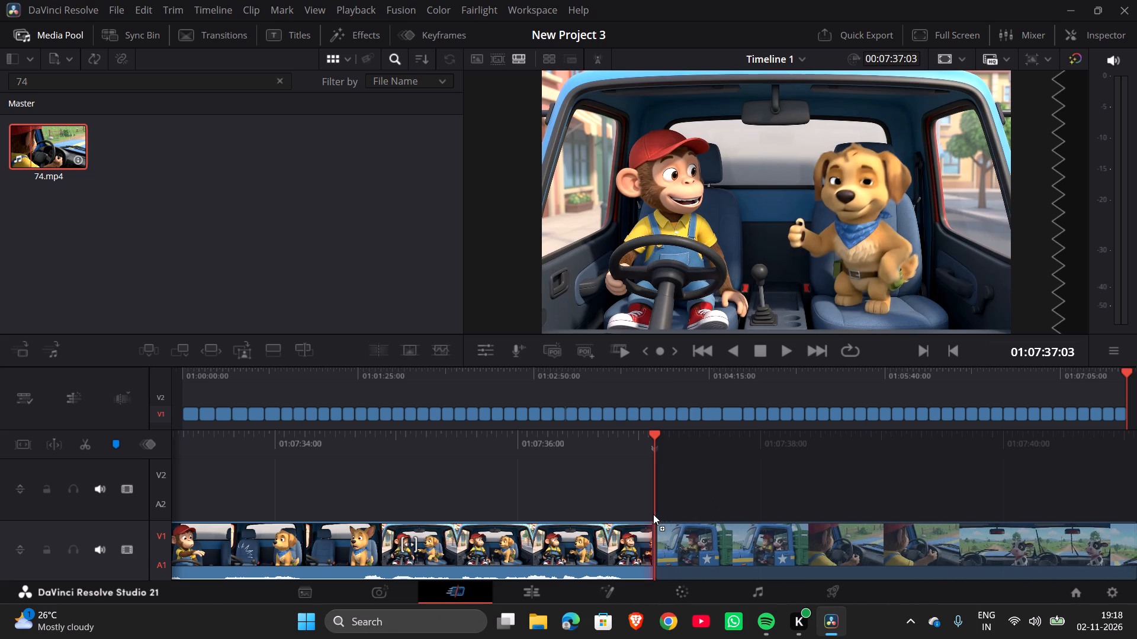
{"action": "left_click_drag", "start_coordinate": [653, 514], "coordinate": [657, 526]}
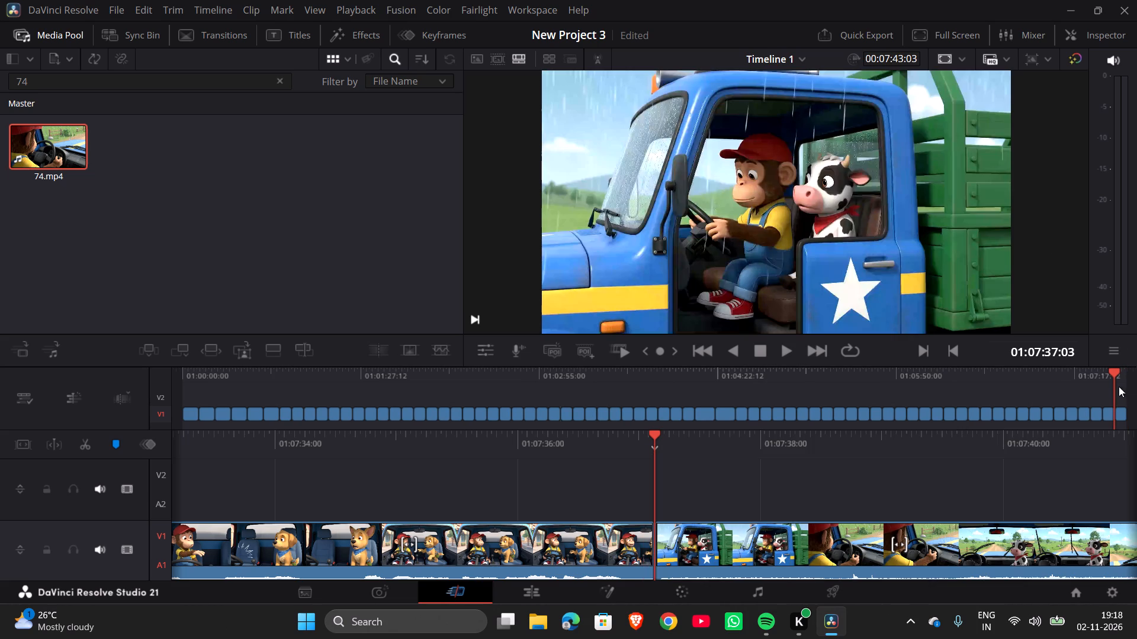
Go to the timeline's end at 01:07:43:03, search the media pool for 75 and place 75.mp4 there on track V1, directly after 74.mp4.
{"action": "left_click_drag", "start_coordinate": [1113, 386], "coordinate": [1136, 387]}
{"action": "left_click", "coordinate": [117, 88]}
{"action": "key", "text": "BackSpace"}
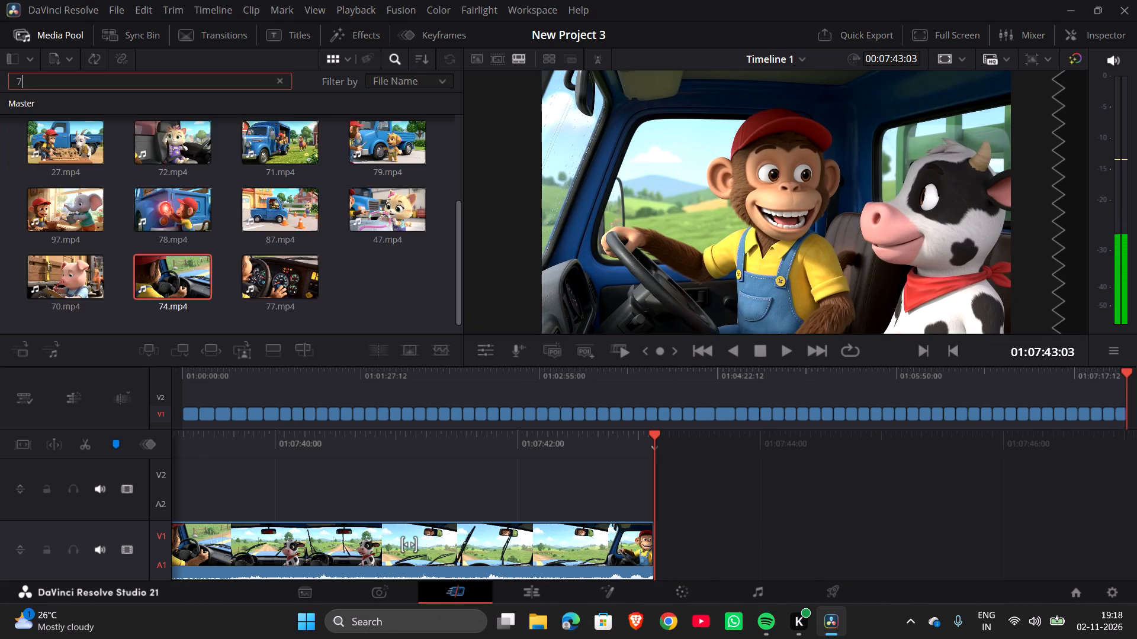
{"action": "key", "text": "5"}
{"action": "left_click_drag", "start_coordinate": [59, 140], "coordinate": [642, 492]}
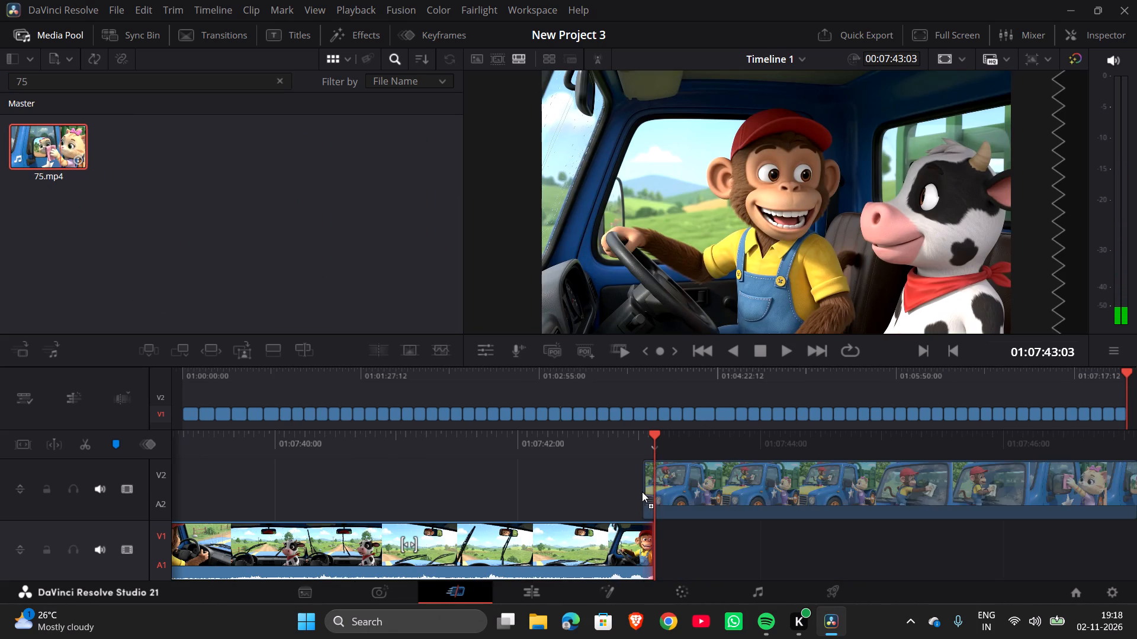
{"action": "left_click_drag", "start_coordinate": [642, 492], "coordinate": [659, 517]}
Go to the timeline's end at 01:07:49:03, search the media pool for 76 and place 76.mp4 there on track V1, directly after 75.mp4.
{"action": "left_click_drag", "start_coordinate": [1111, 394], "coordinate": [1136, 398]}
{"action": "left_click", "coordinate": [66, 83]}
{"action": "key", "text": "BackSpace"}
{"action": "key", "text": "6"}
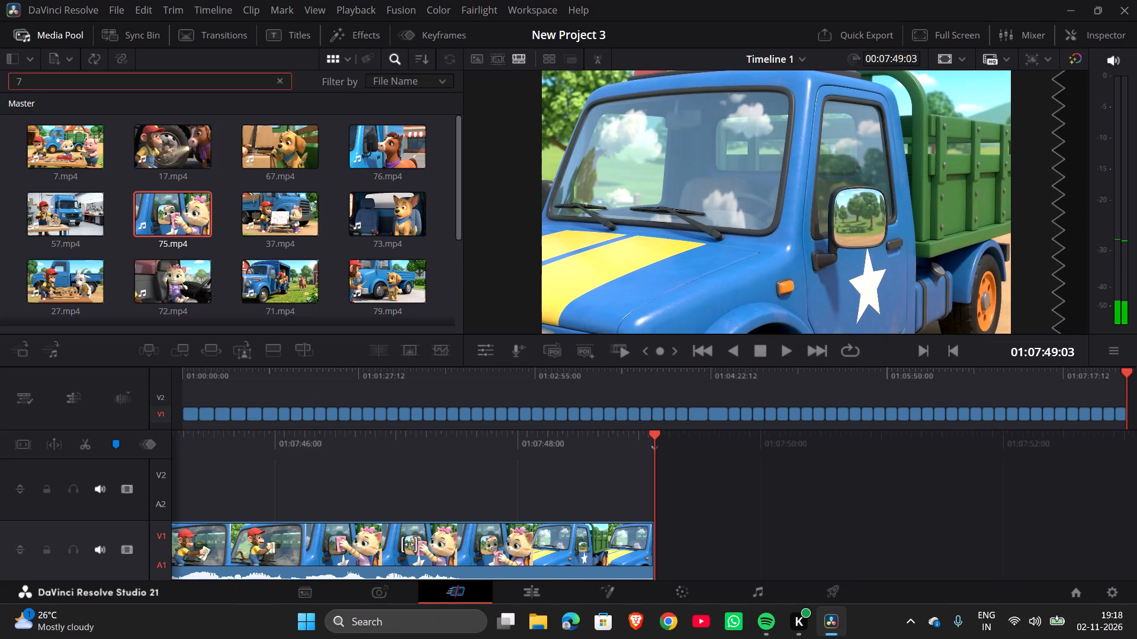
{"action": "left_click_drag", "start_coordinate": [74, 150], "coordinate": [659, 508]}
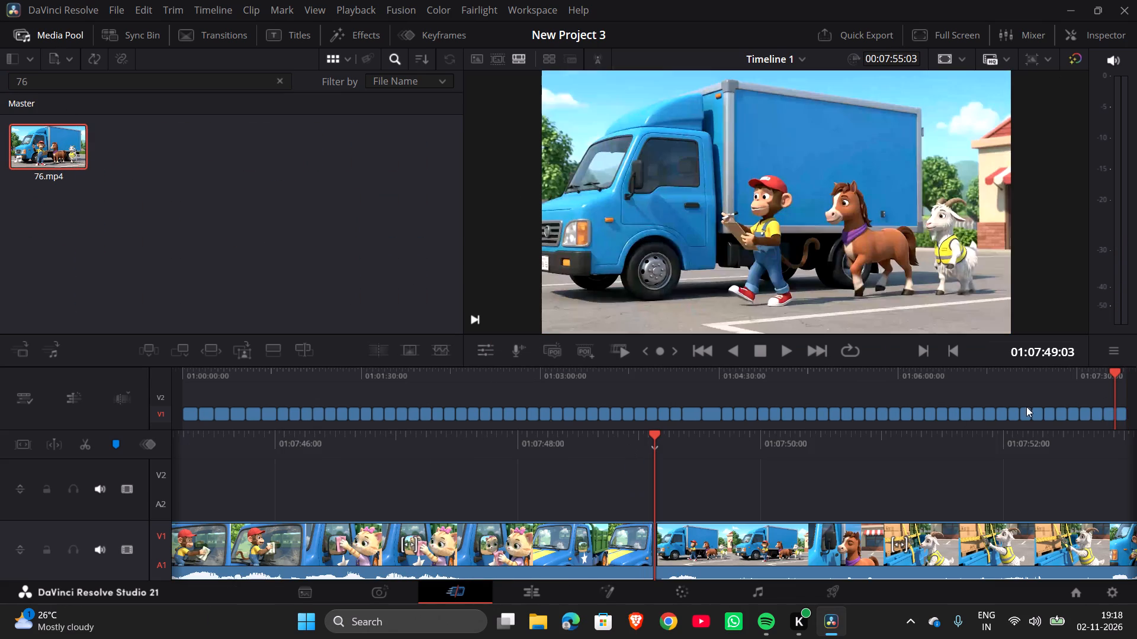
Go to the timeline's end at 01:07:55:03, search the media pool for 77 and place 77.mp4 there on track V1, directly after 76.mp4.
{"action": "left_click_drag", "start_coordinate": [1113, 393], "coordinate": [1132, 398]}
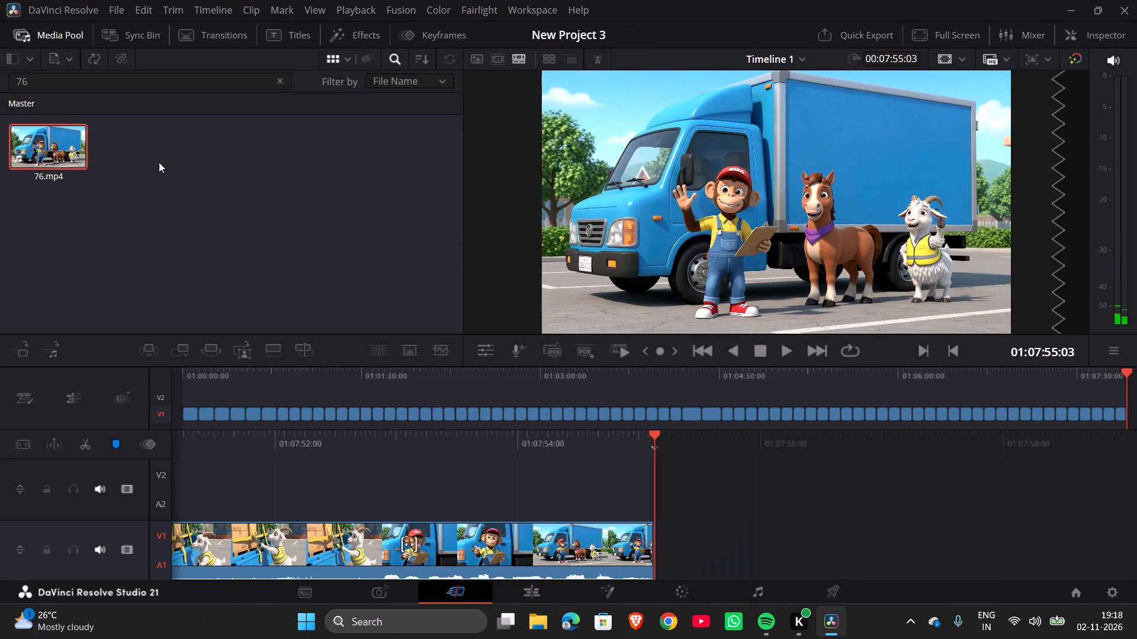
{"action": "left_click", "coordinate": [46, 78]}
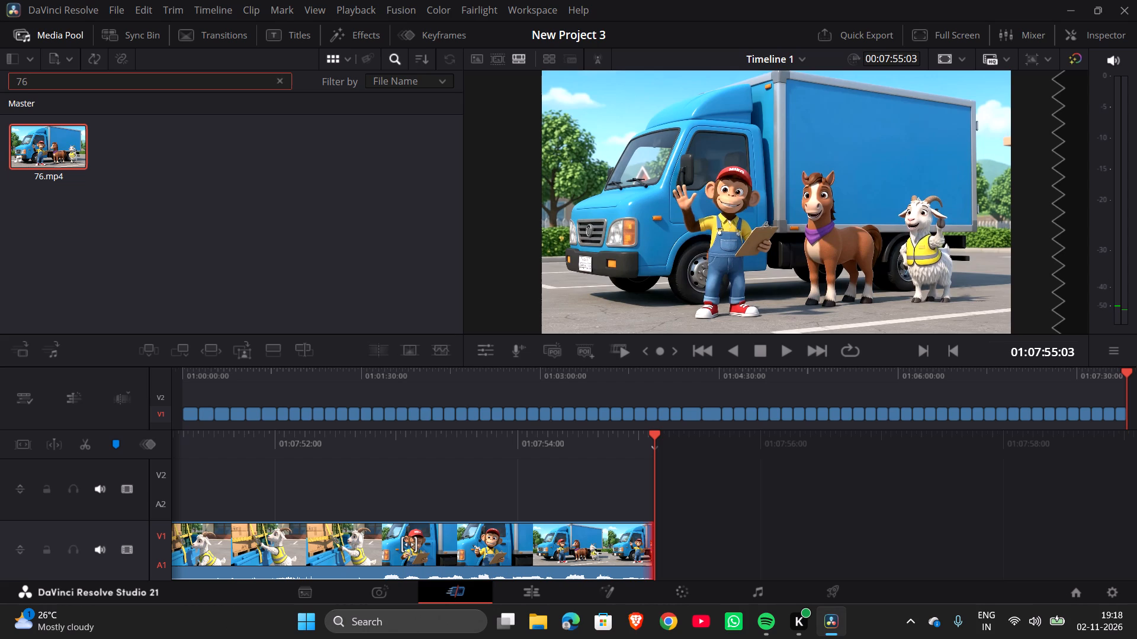
{"action": "key", "text": "BackSpace"}
{"action": "key", "text": "7"}
{"action": "left_click_drag", "start_coordinate": [28, 153], "coordinate": [657, 527]}
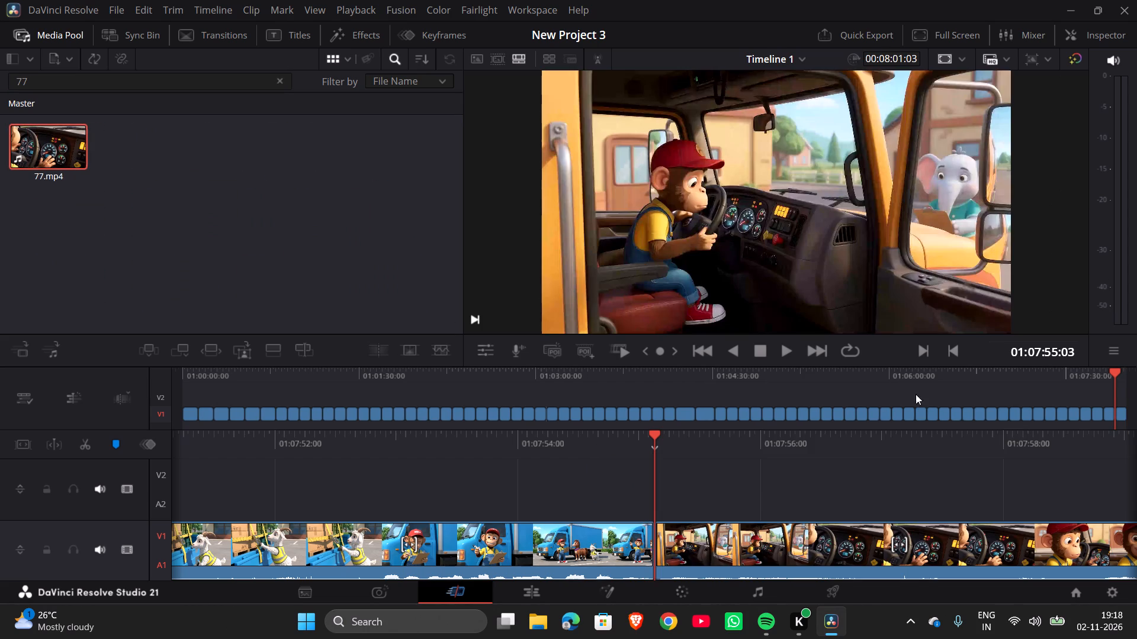
Go to the timeline's end at 01:08:01:03, search the media pool for 78 and place 78.mp4 there on track V1, directly after 77.mp4.
{"action": "left_click_drag", "start_coordinate": [1107, 392], "coordinate": [1124, 393]}
{"action": "left_click_drag", "start_coordinate": [1122, 381], "coordinate": [1127, 381]}
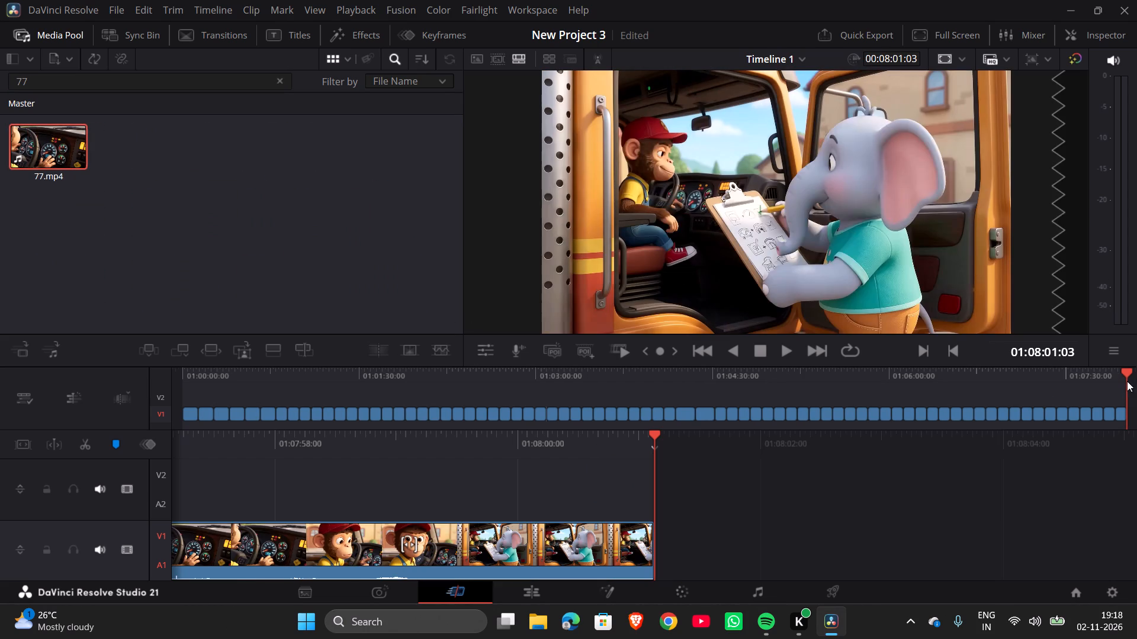
{"action": "left_click", "coordinate": [34, 84]}
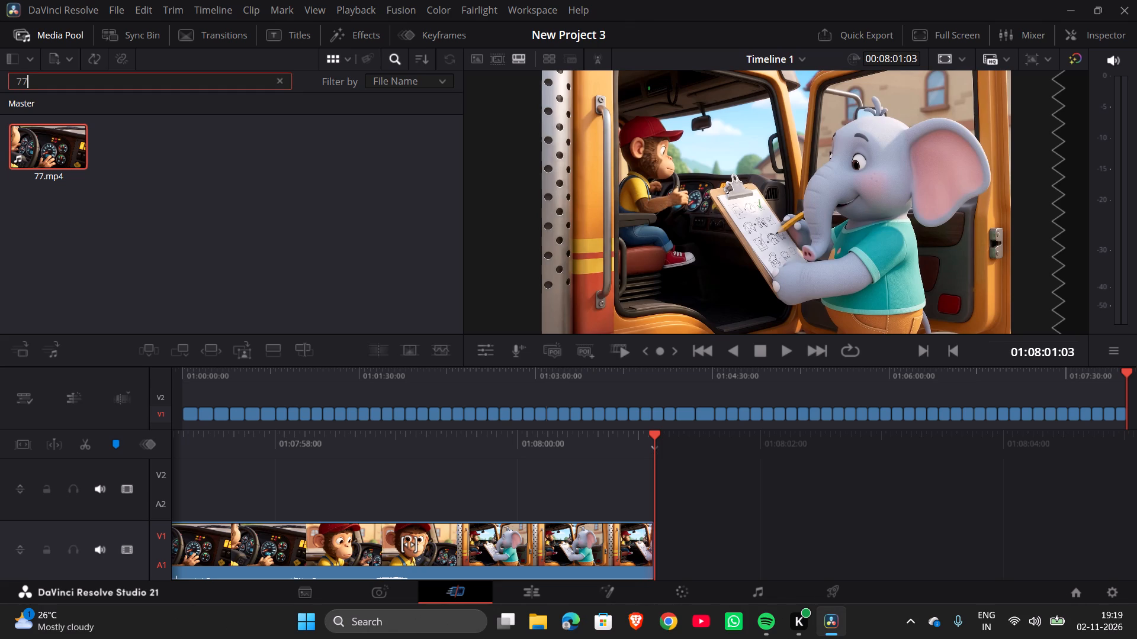
{"action": "key", "text": "BackSpace"}
{"action": "key", "text": "8"}
{"action": "left_click_drag", "start_coordinate": [35, 154], "coordinate": [650, 444]}
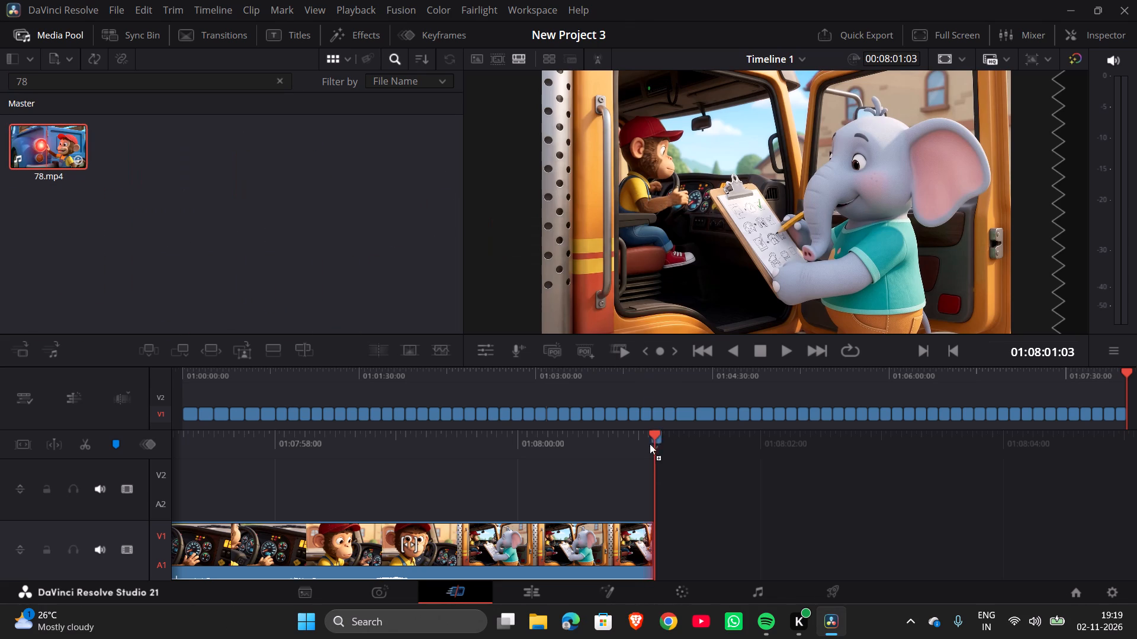
{"action": "left_click_drag", "start_coordinate": [650, 444], "coordinate": [659, 509]}
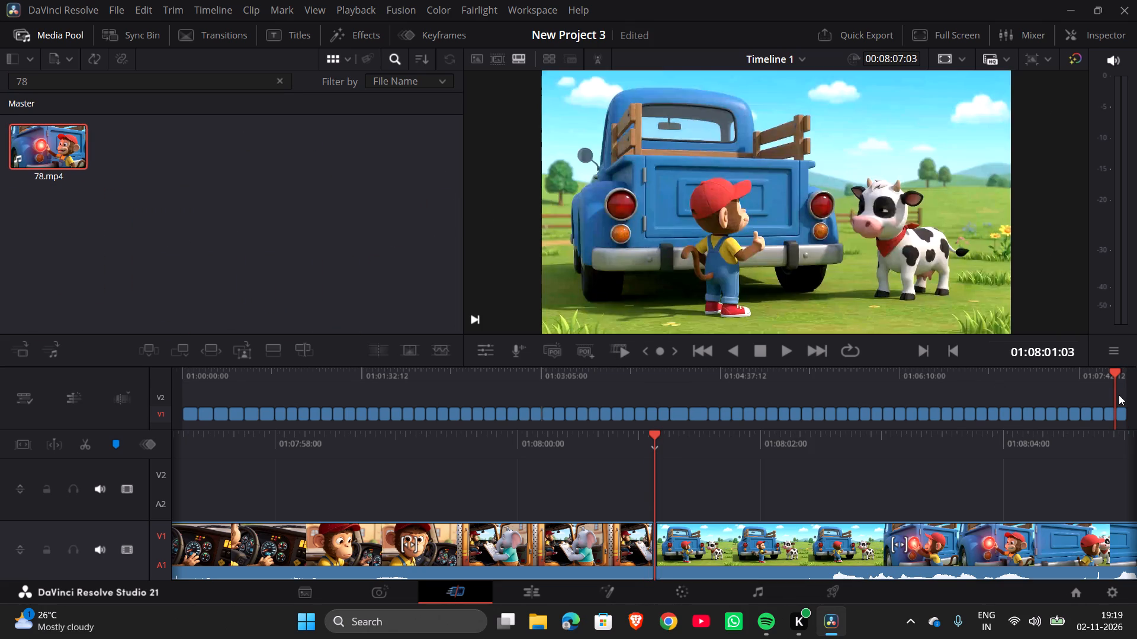
Go to the timeline's end at 01:08:07:03, search the media pool for 79 and place 79.mp4 there on track V1, directly after 78.mp4.
{"action": "left_click_drag", "start_coordinate": [1114, 396], "coordinate": [1136, 396]}
{"action": "left_click", "coordinate": [74, 74]}
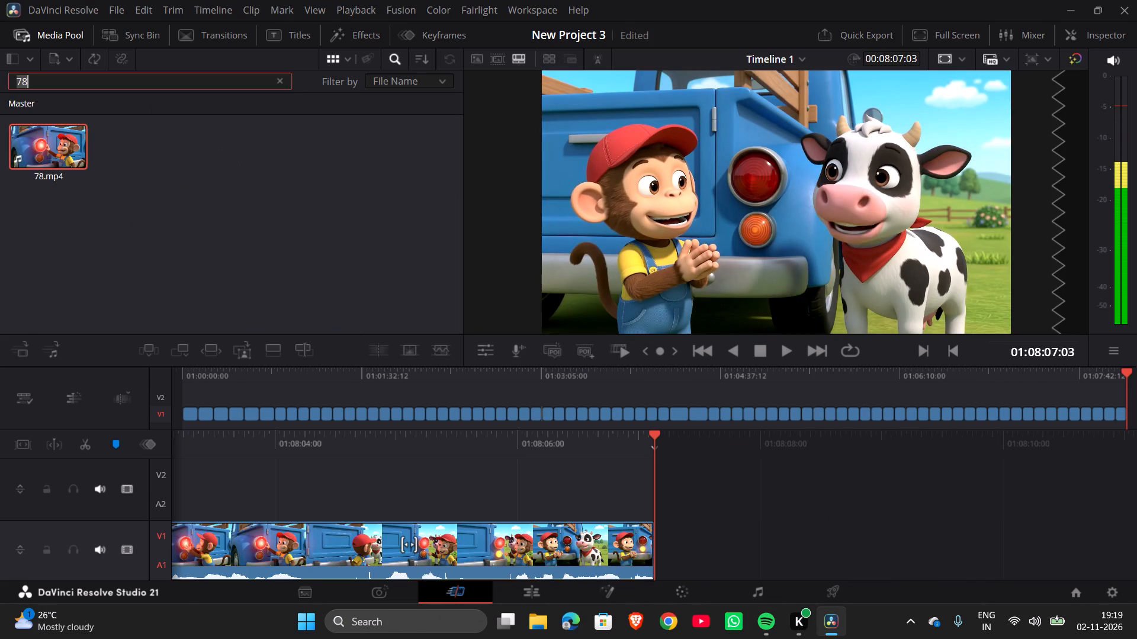
{"action": "left_click", "coordinate": [85, 85]}
{"action": "left_click", "coordinate": [84, 83]}
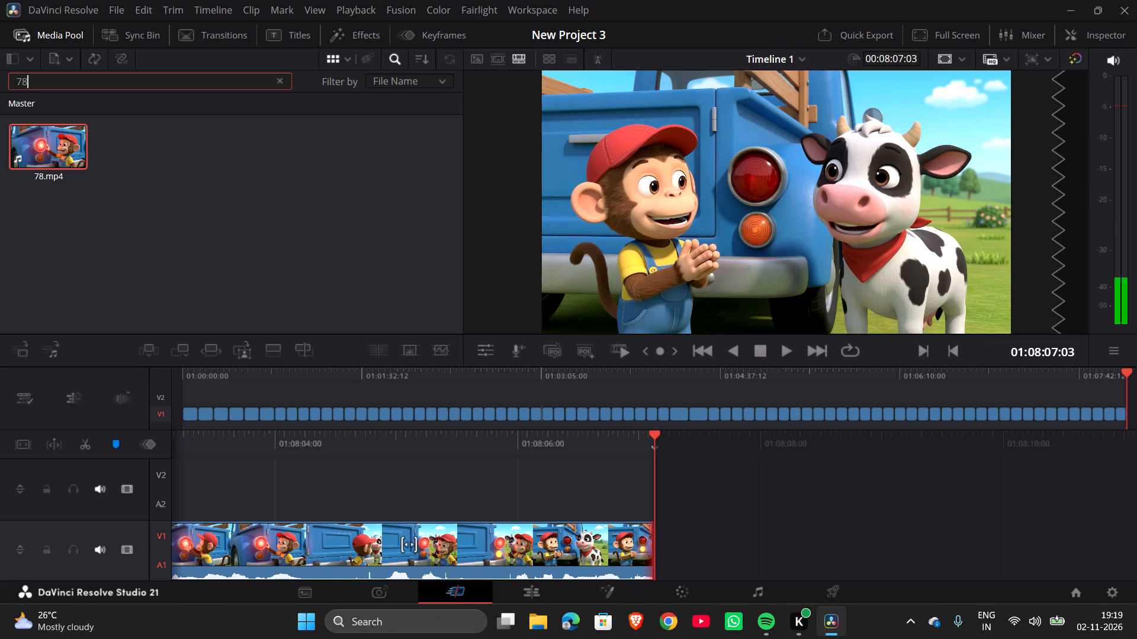
{"action": "key", "text": "BackSpace"}
{"action": "key", "text": "9"}
{"action": "left_click_drag", "start_coordinate": [30, 141], "coordinate": [661, 482]}
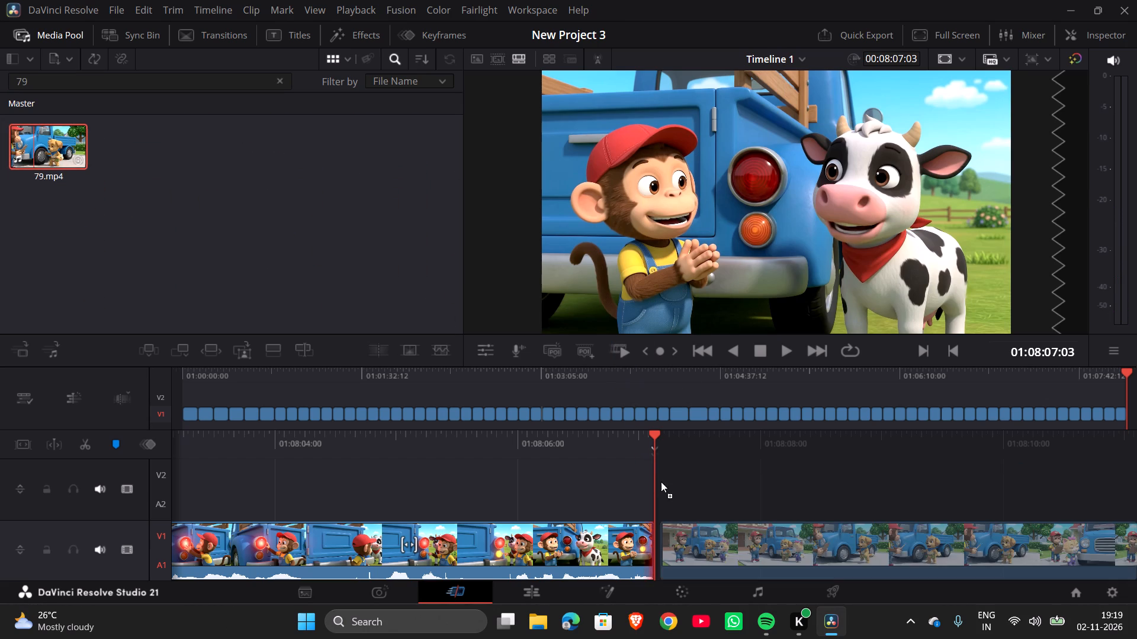
{"action": "left_click_drag", "start_coordinate": [661, 482], "coordinate": [661, 486]}
Go to the timeline's end at 01:08:13:03, search the media pool for 80 and place 80.mp4 there on track V1, directly after 79.mp4.
{"action": "left_click_drag", "start_coordinate": [1114, 382], "coordinate": [1136, 384]}
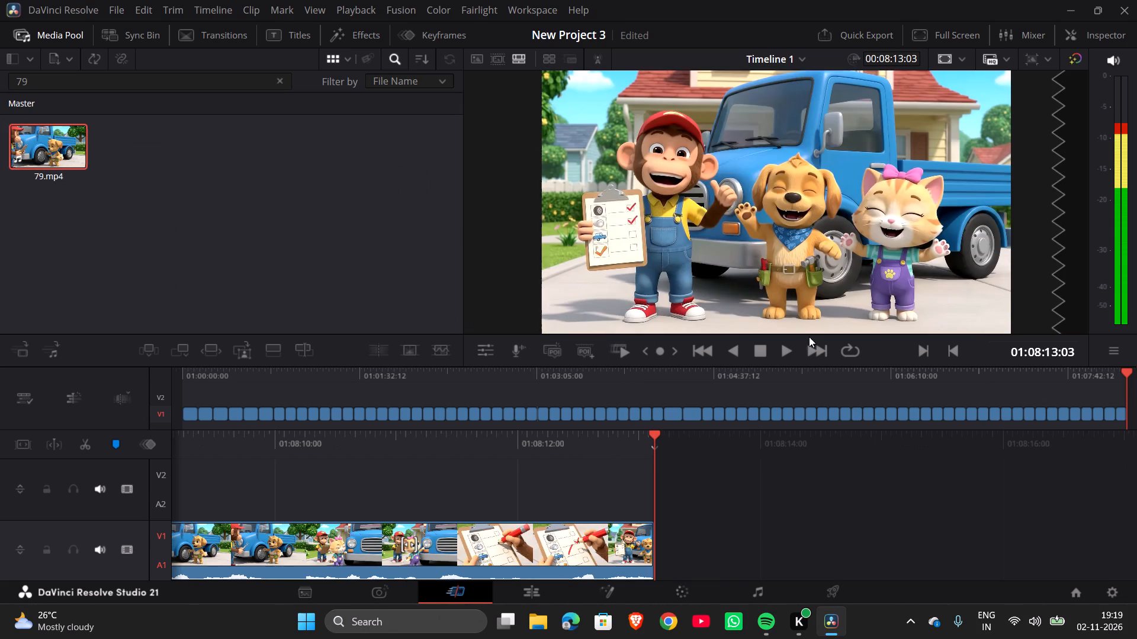
{"action": "double_click", "coordinate": [44, 86]}
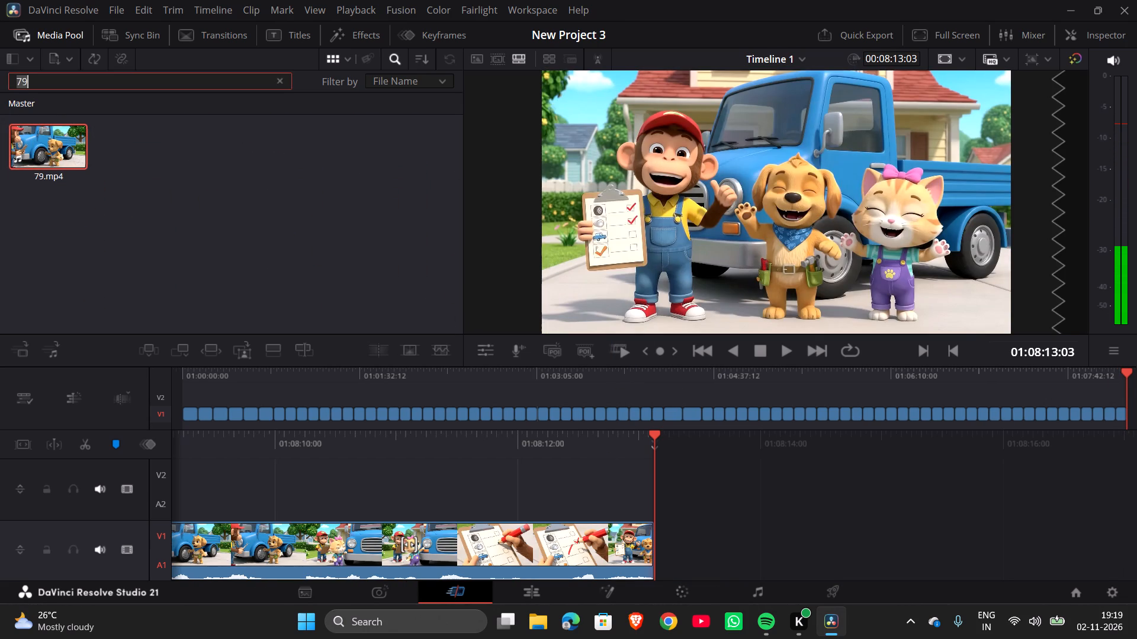
{"action": "type", "text": "80"}
{"action": "left_click_drag", "start_coordinate": [29, 158], "coordinate": [585, 454]}
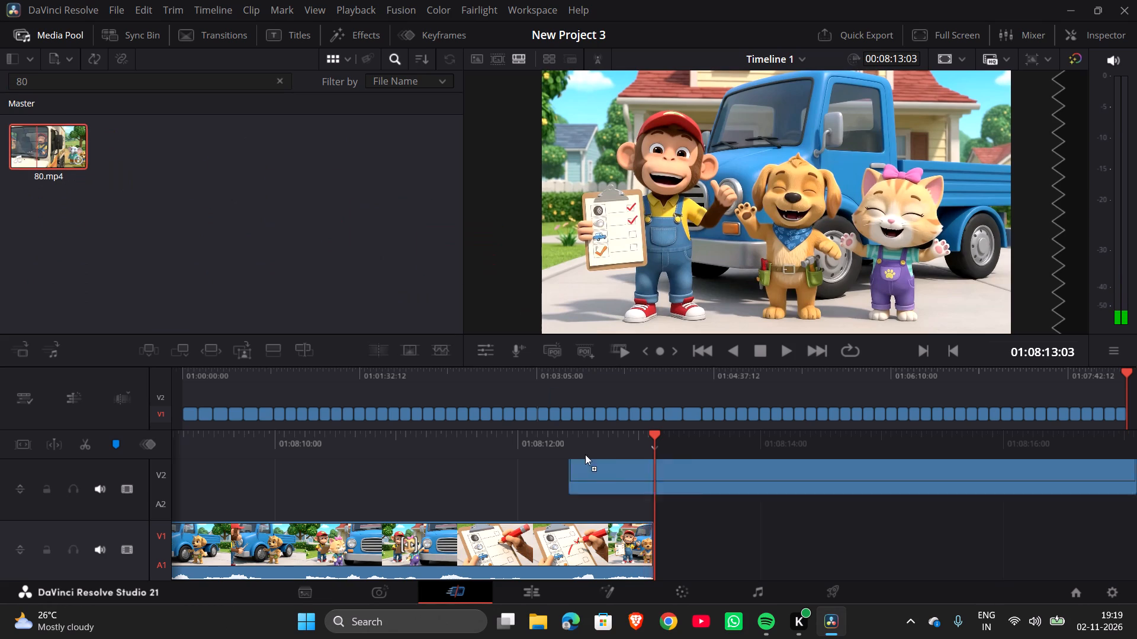
{"action": "left_click_drag", "start_coordinate": [585, 454], "coordinate": [661, 526]}
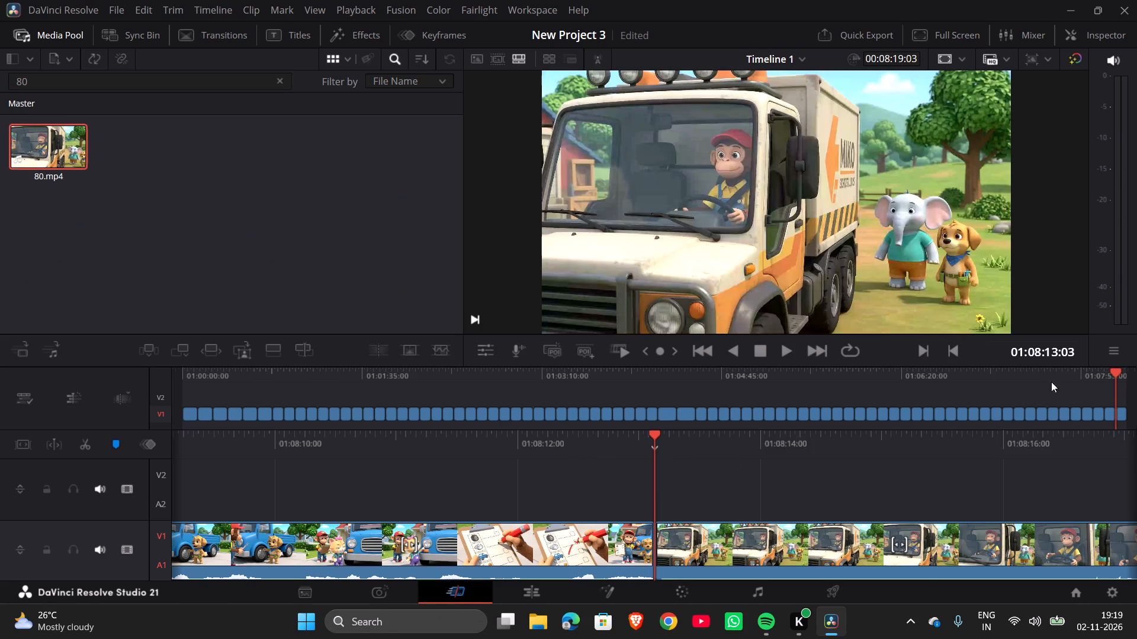
Go to the timeline's end at 01:08:19:03, search the media pool for 81 and place 81.mp4 there on track V1, directly after 80.mp4.
{"action": "left_click_drag", "start_coordinate": [1114, 392], "coordinate": [1136, 394]}
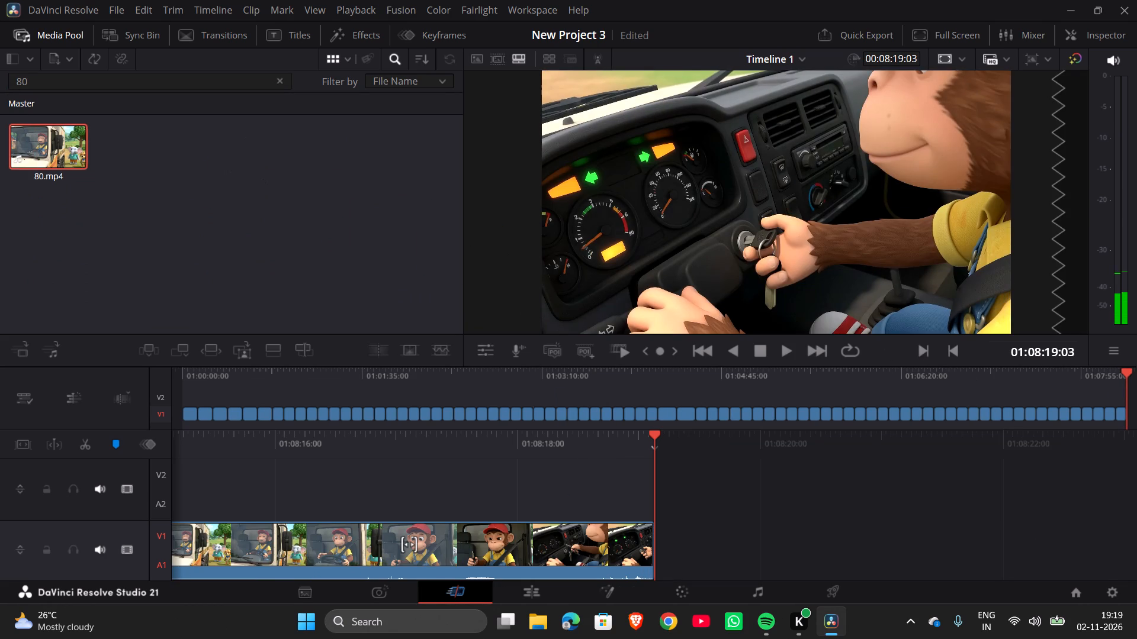
{"action": "left_click", "coordinate": [36, 78]}
{"action": "key", "text": "BackSpace"}
{"action": "key", "text": "1"}
{"action": "left_click_drag", "start_coordinate": [38, 142], "coordinate": [654, 544]}
Go to the timeline's end at 01:08:25:03, search the media pool for 82 and place 82.mp4 there on track V1, directly after 81.mp4.
{"action": "left_click_drag", "start_coordinate": [1116, 390], "coordinate": [1136, 399]}
{"action": "left_click", "coordinate": [90, 83]}
{"action": "key", "text": "BackSpace"}
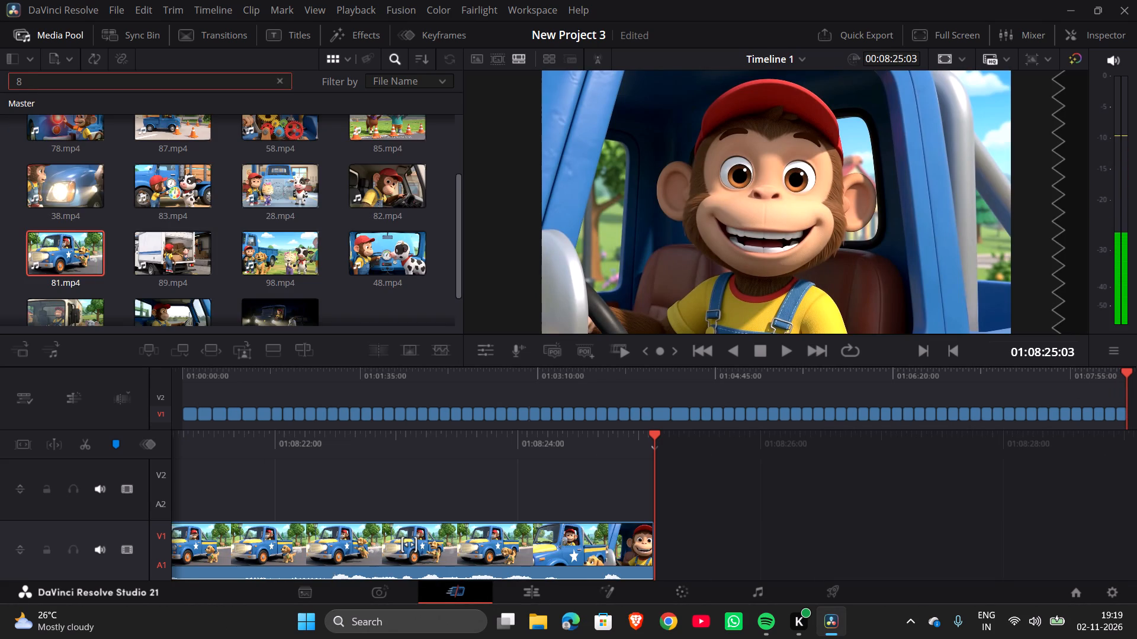
{"action": "key", "text": "2"}
{"action": "left_click_drag", "start_coordinate": [24, 141], "coordinate": [641, 530]}
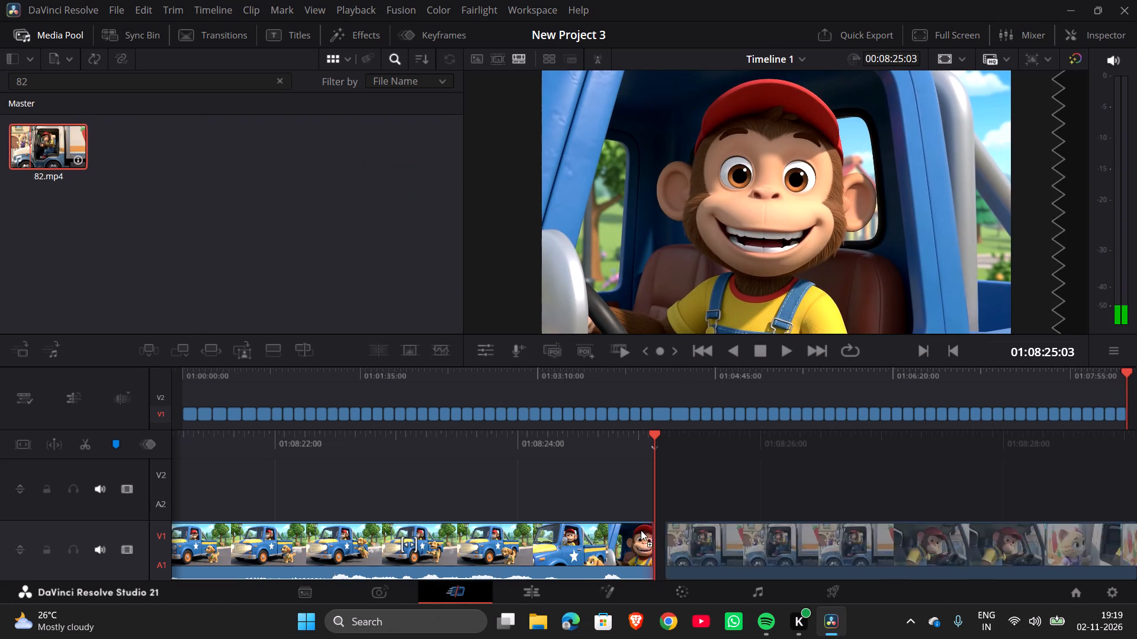
{"action": "left_click_drag", "start_coordinate": [641, 530], "coordinate": [650, 532]}
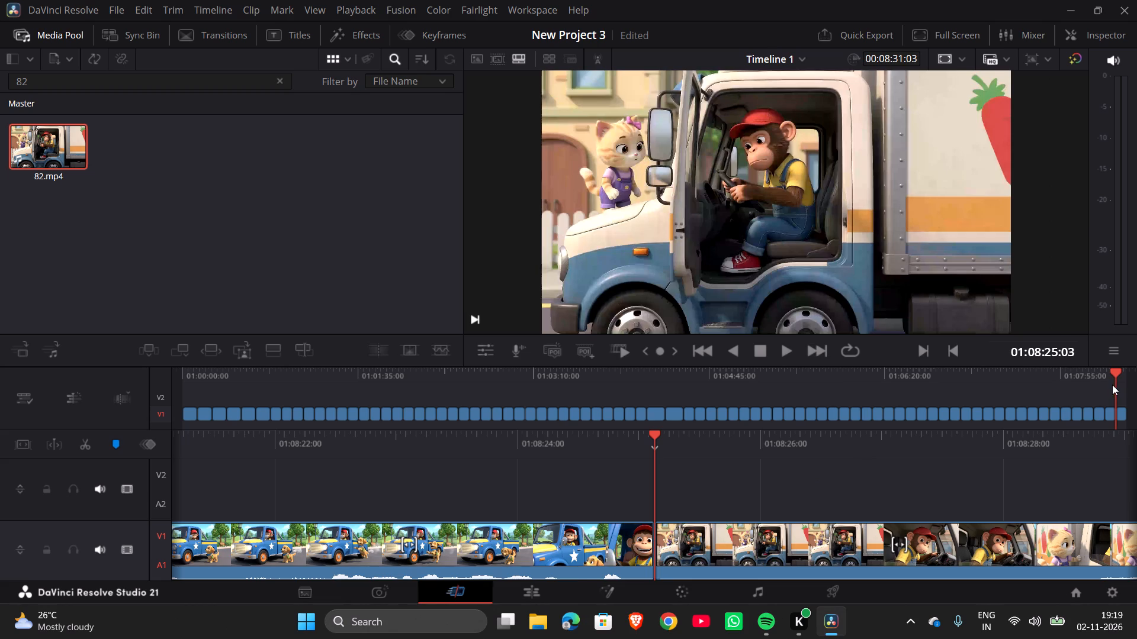
Go to the timeline's end at 01:08:31:03, search the media pool for 83 and place 83.mp4 there on track V1, directly after 82.mp4.
{"action": "left_click_drag", "start_coordinate": [1110, 386], "coordinate": [1136, 391]}
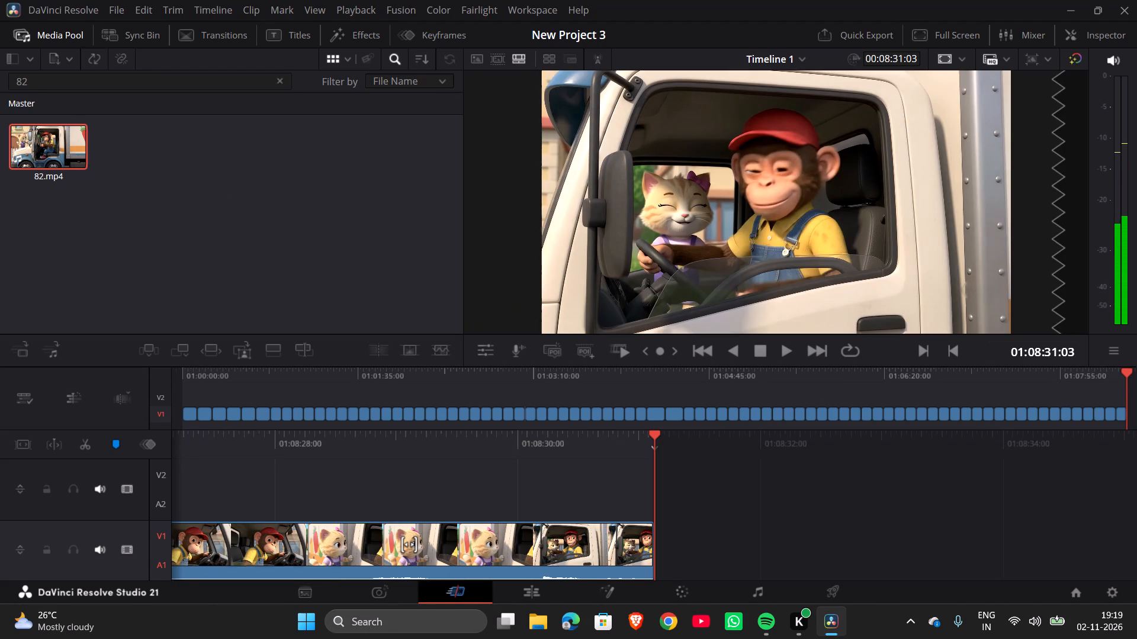
{"action": "left_click", "coordinate": [72, 81]}
{"action": "key", "text": "BackSpace"}
{"action": "key", "text": "3"}
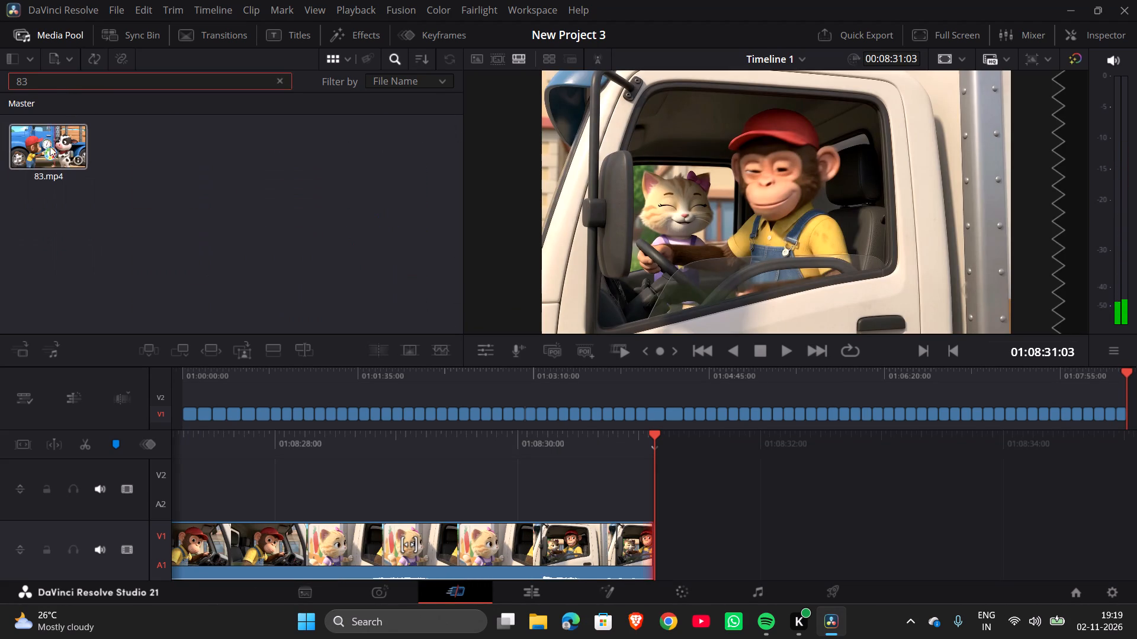
{"action": "left_click_drag", "start_coordinate": [47, 148], "coordinate": [656, 501]}
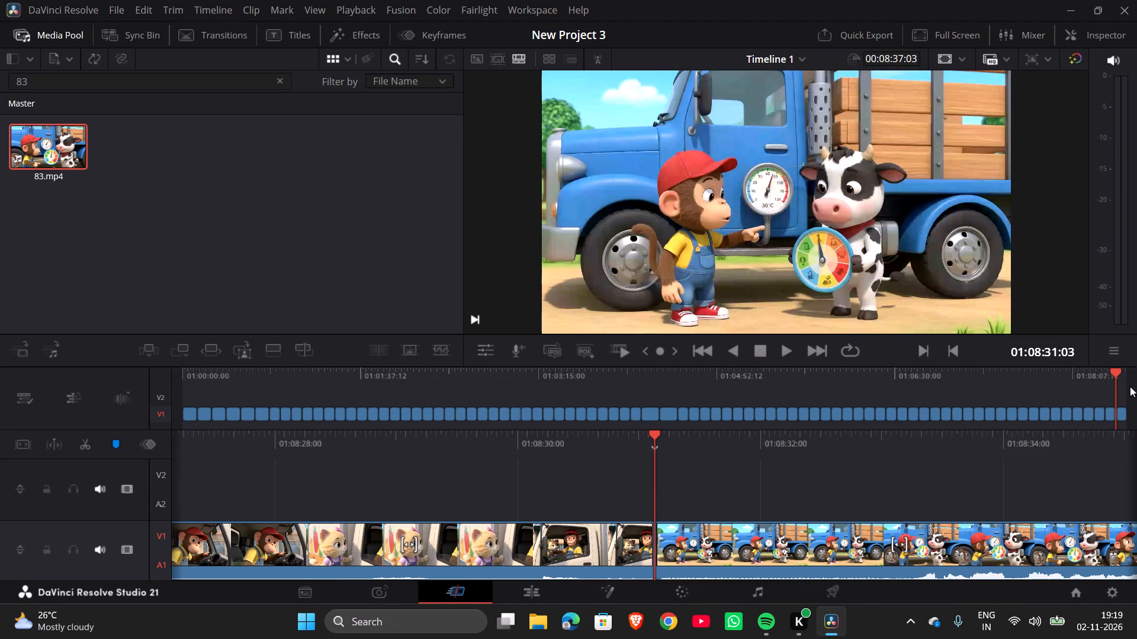
Go to the timeline's end at 01:08:37:03, search the media pool for 84 and place 84.mp4 there on track V1, directly after 83.mp4.
{"action": "left_click_drag", "start_coordinate": [1114, 389], "coordinate": [1136, 398]}
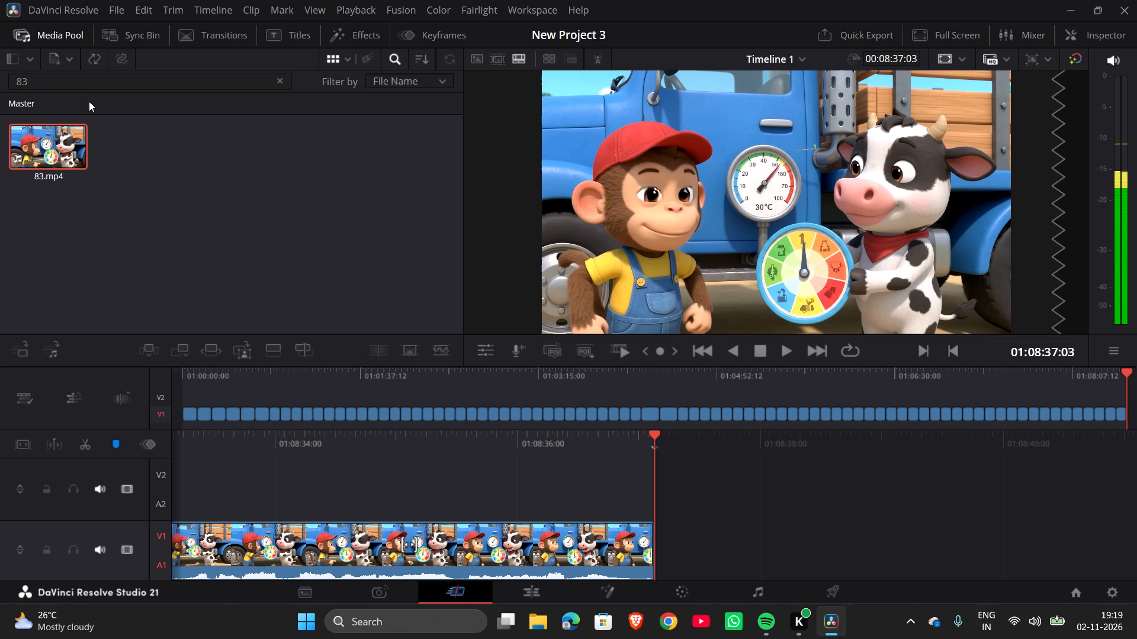
{"action": "left_click", "coordinate": [69, 78]}
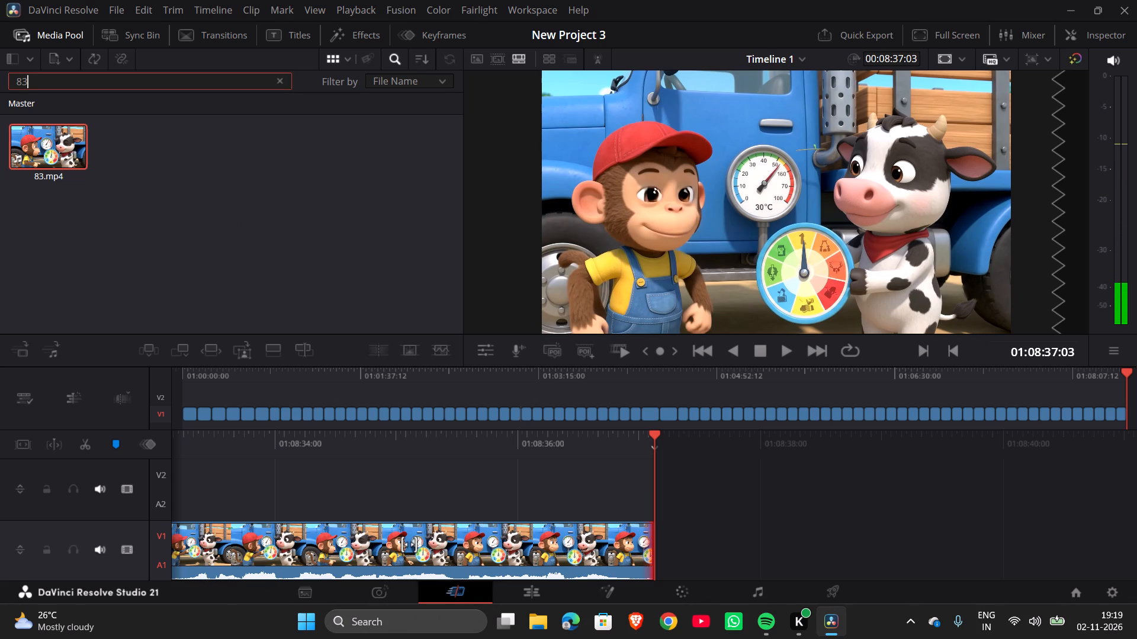
{"action": "key", "text": "BackSpace"}
{"action": "key", "text": "4"}
{"action": "left_click_drag", "start_coordinate": [43, 143], "coordinate": [661, 491]}
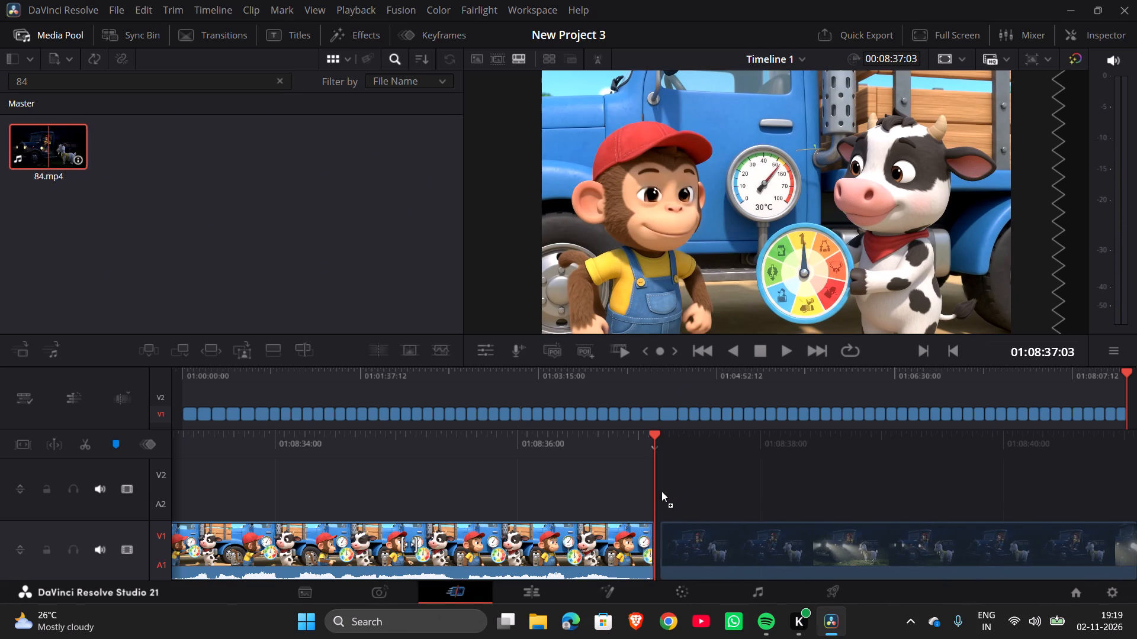
{"action": "left_click_drag", "start_coordinate": [661, 491], "coordinate": [659, 491]}
Go to the timeline's end at 01:08:43:03, search the media pool for 85 and place 85.mp4 there on track V1, directly after 84.mp4.
{"action": "left_click_drag", "start_coordinate": [1116, 389], "coordinate": [1136, 382]}
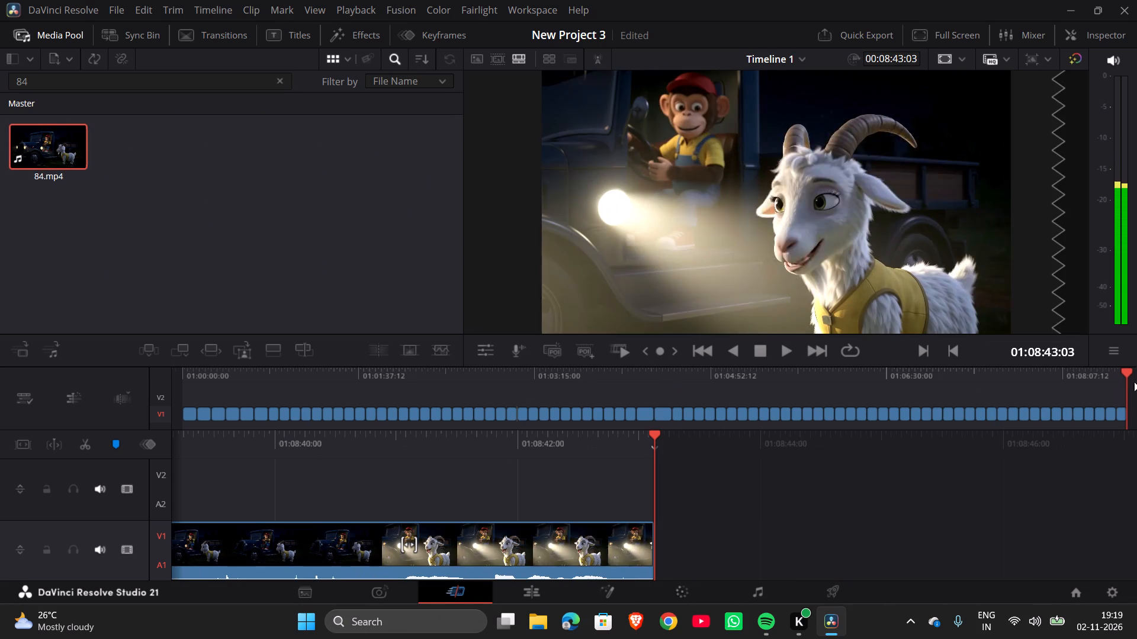
{"action": "left_click", "coordinate": [73, 84]}
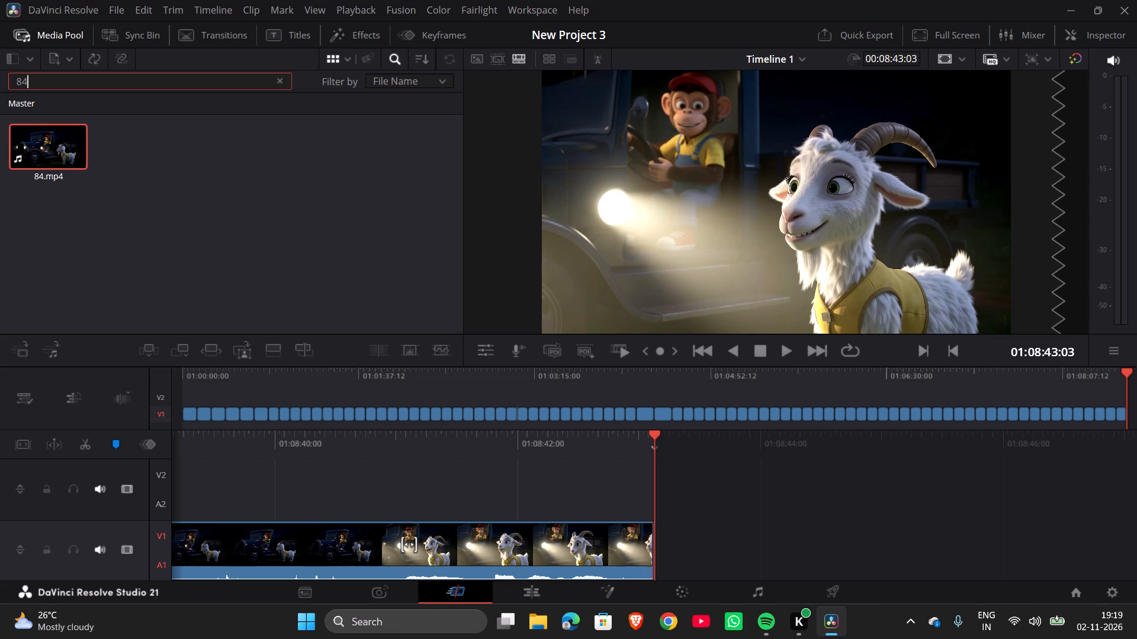
{"action": "key", "text": "BackSpace"}
{"action": "key", "text": "5"}
{"action": "left_click_drag", "start_coordinate": [49, 160], "coordinate": [705, 548]}
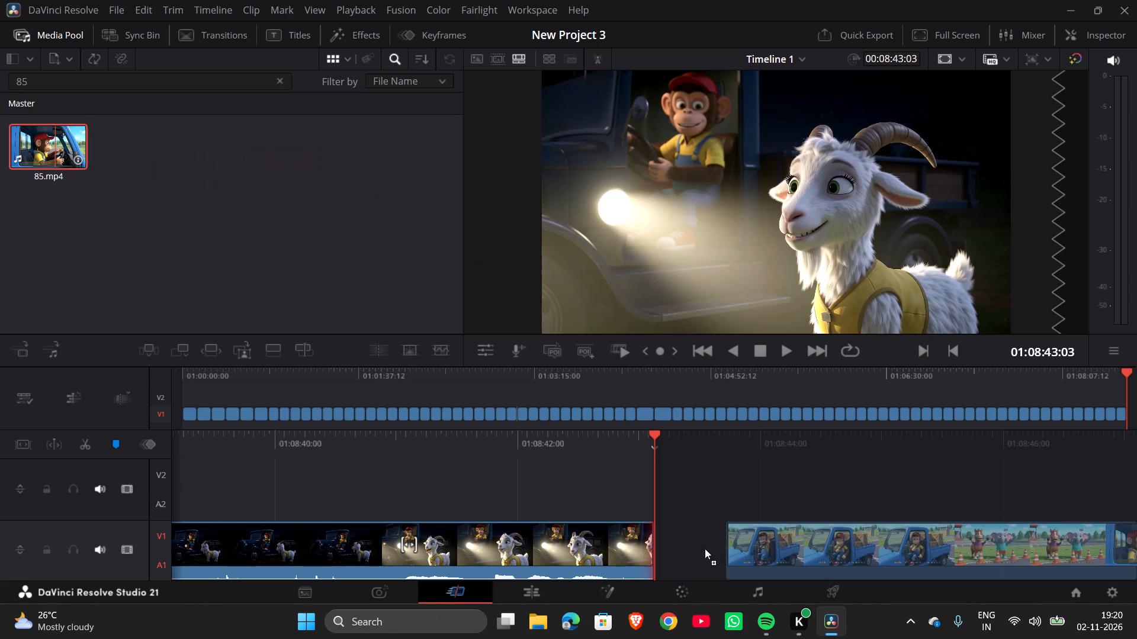
{"action": "left_click_drag", "start_coordinate": [705, 548], "coordinate": [654, 548]}
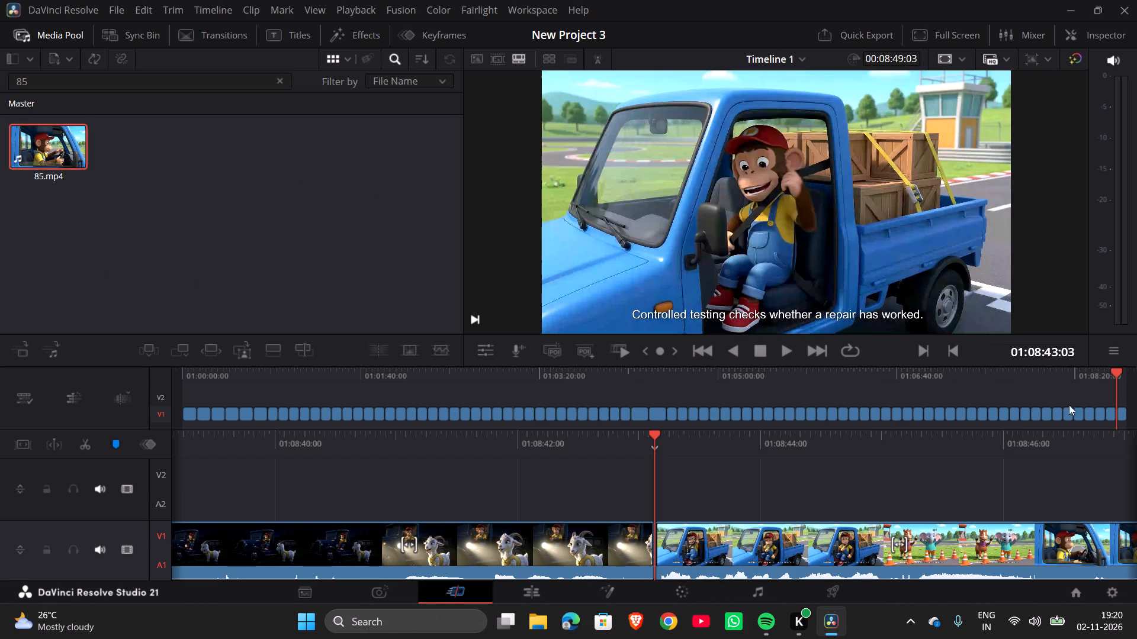
Go to the timeline's end at 01:08:49:03, search the media pool for 86 and place 86.mp4 there on track V1, directly after 85.mp4.
{"action": "left_click_drag", "start_coordinate": [1114, 387], "coordinate": [1136, 389]}
{"action": "left_click", "coordinate": [64, 80]}
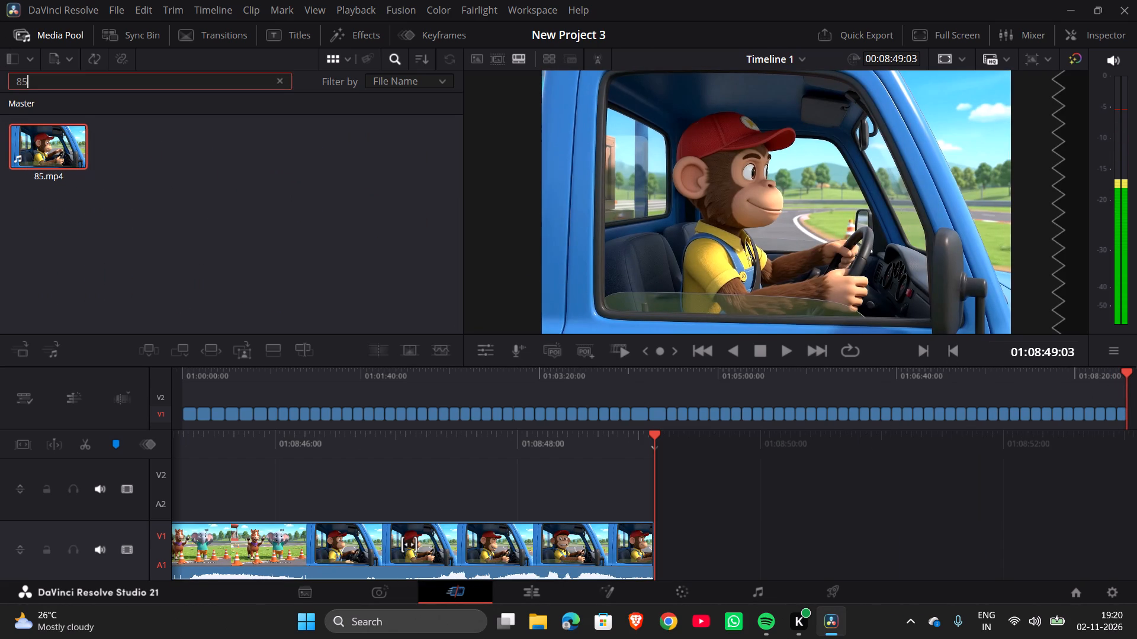
{"action": "key", "text": "BackSpace"}
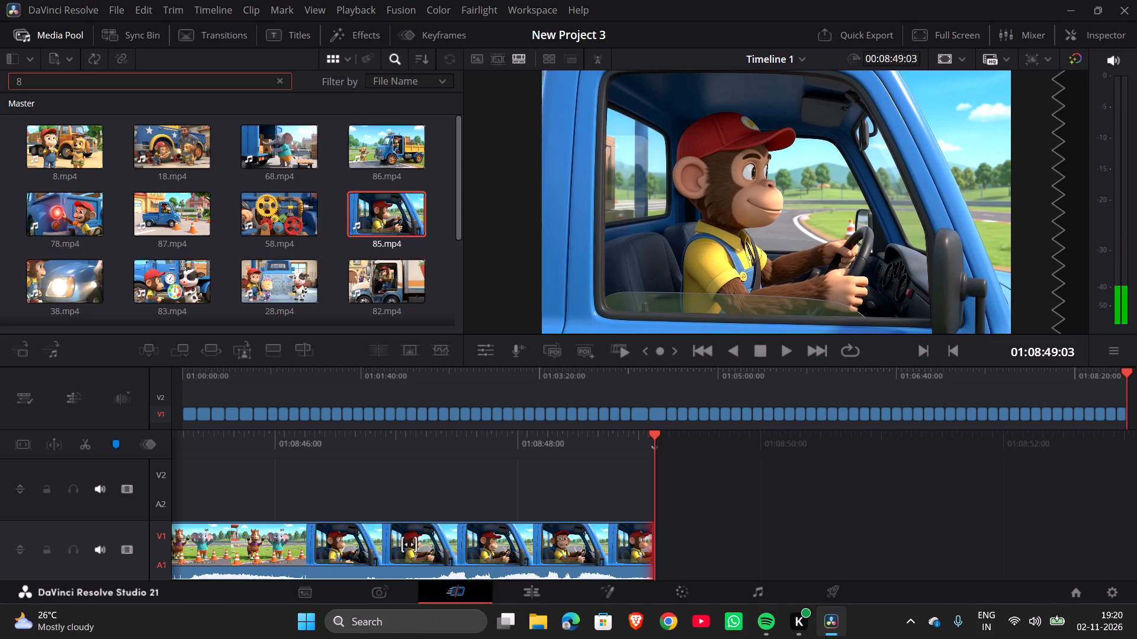
{"action": "key", "text": "6"}
{"action": "left_click_drag", "start_coordinate": [21, 145], "coordinate": [652, 525]}
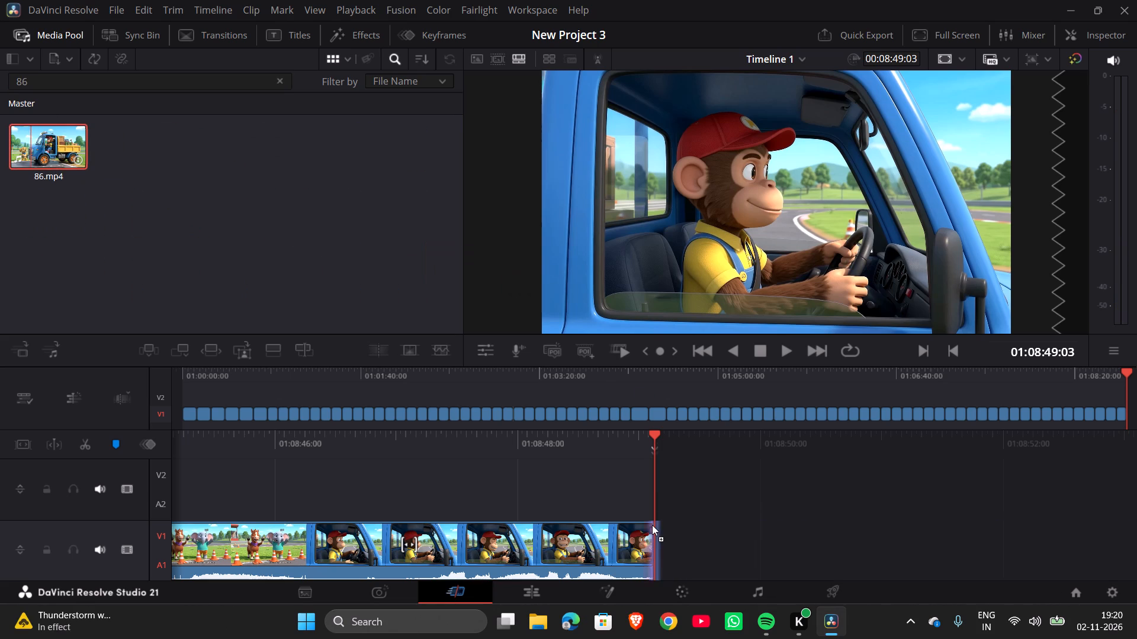
{"action": "left_click_drag", "start_coordinate": [652, 525], "coordinate": [653, 525]}
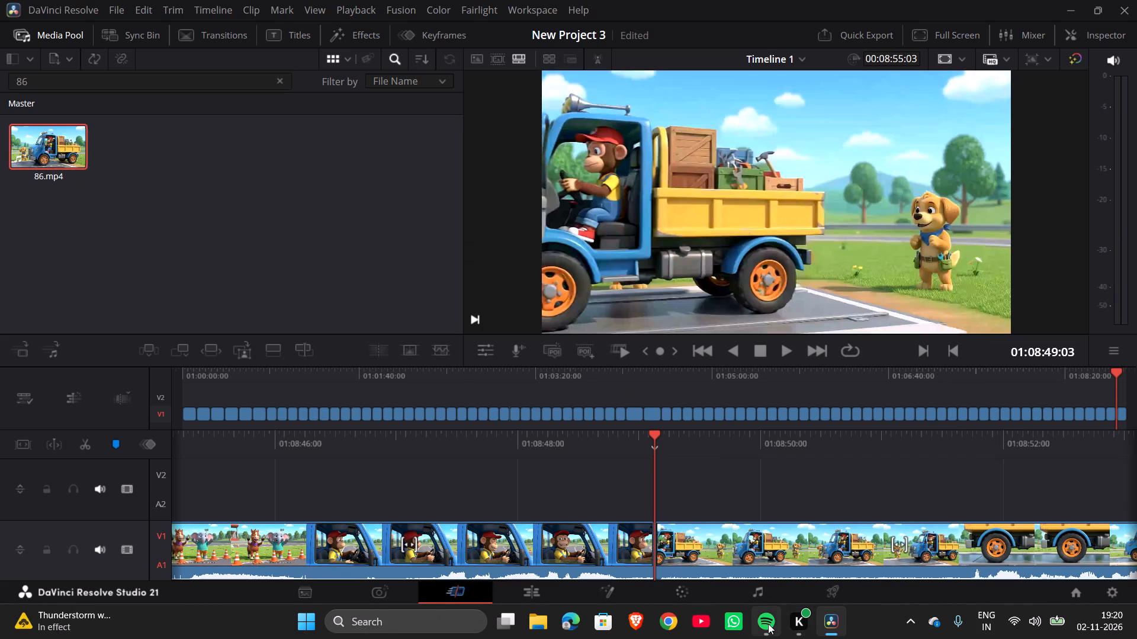
Switch to Spotify, pause and resume the playing advertisement, and close the Spotify window.
{"action": "left_click", "coordinate": [768, 624]}
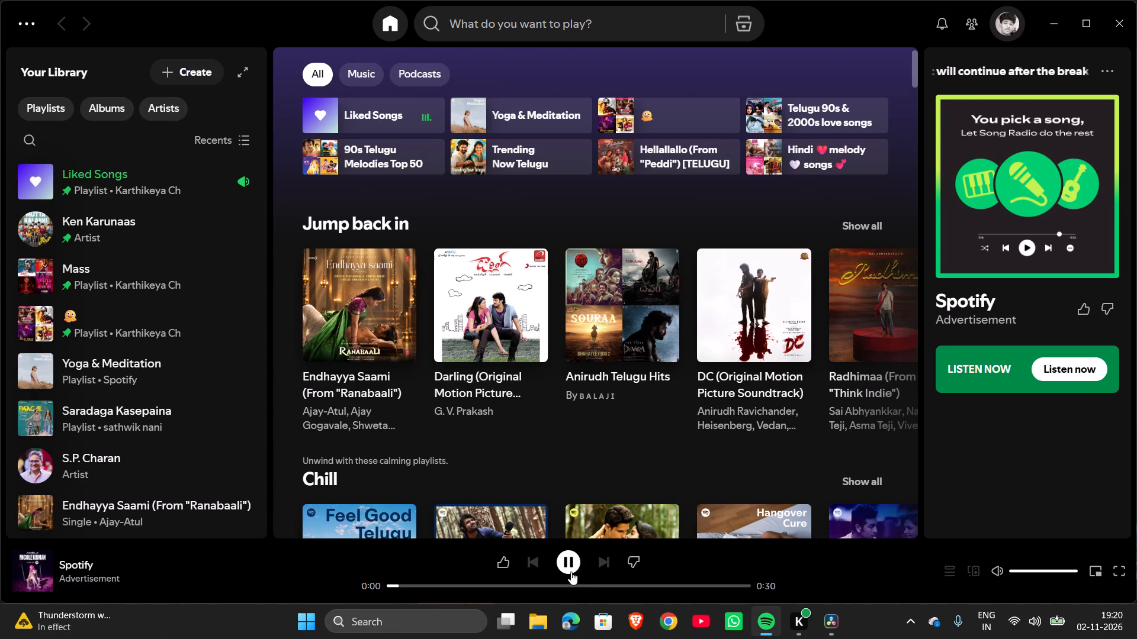
{"action": "left_click", "coordinate": [568, 569]}
{"action": "left_click", "coordinate": [568, 569]}
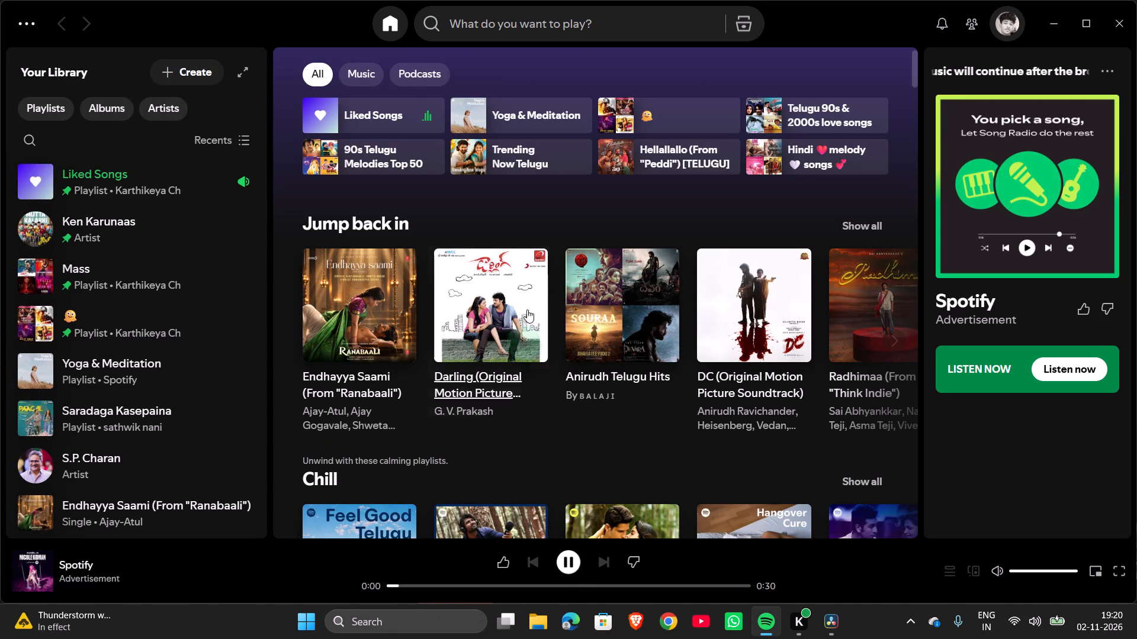
{"action": "left_click", "coordinate": [1122, 18]}
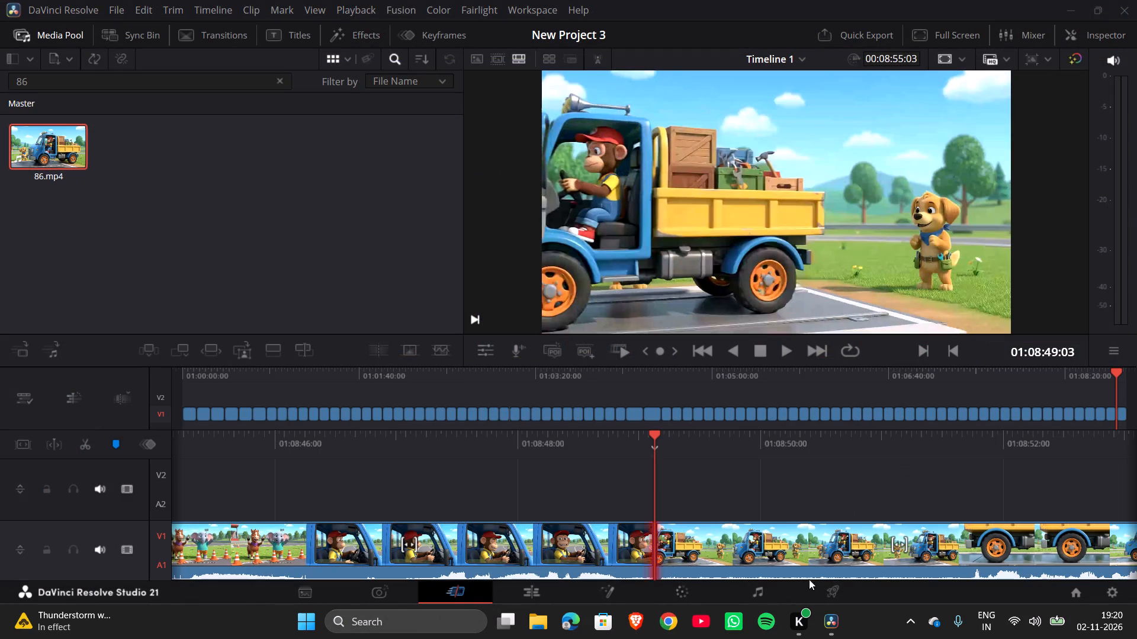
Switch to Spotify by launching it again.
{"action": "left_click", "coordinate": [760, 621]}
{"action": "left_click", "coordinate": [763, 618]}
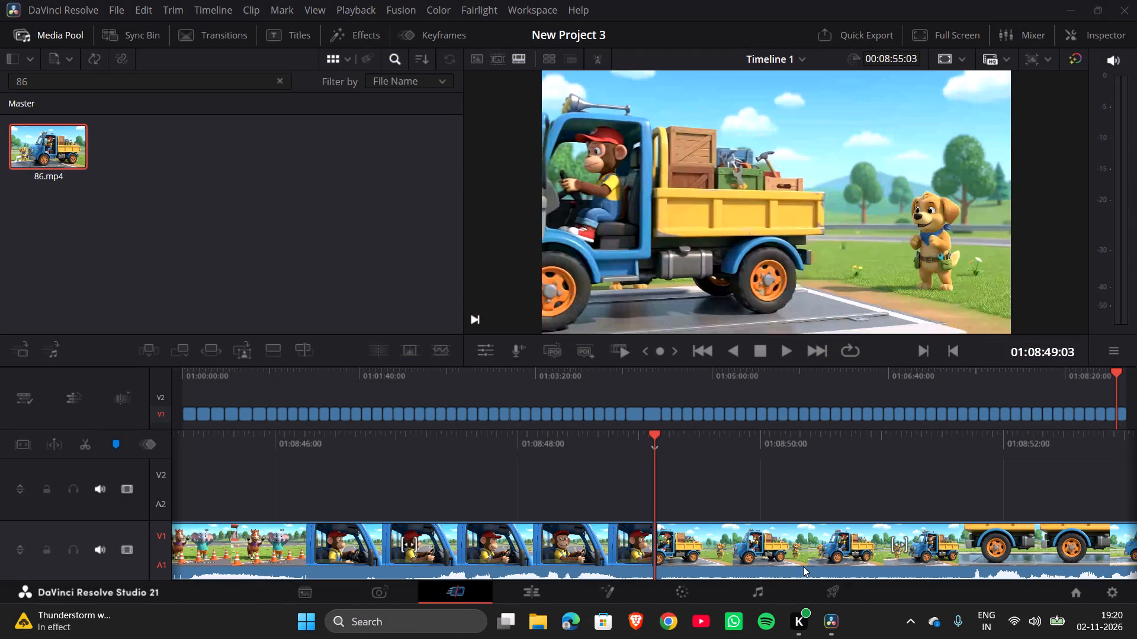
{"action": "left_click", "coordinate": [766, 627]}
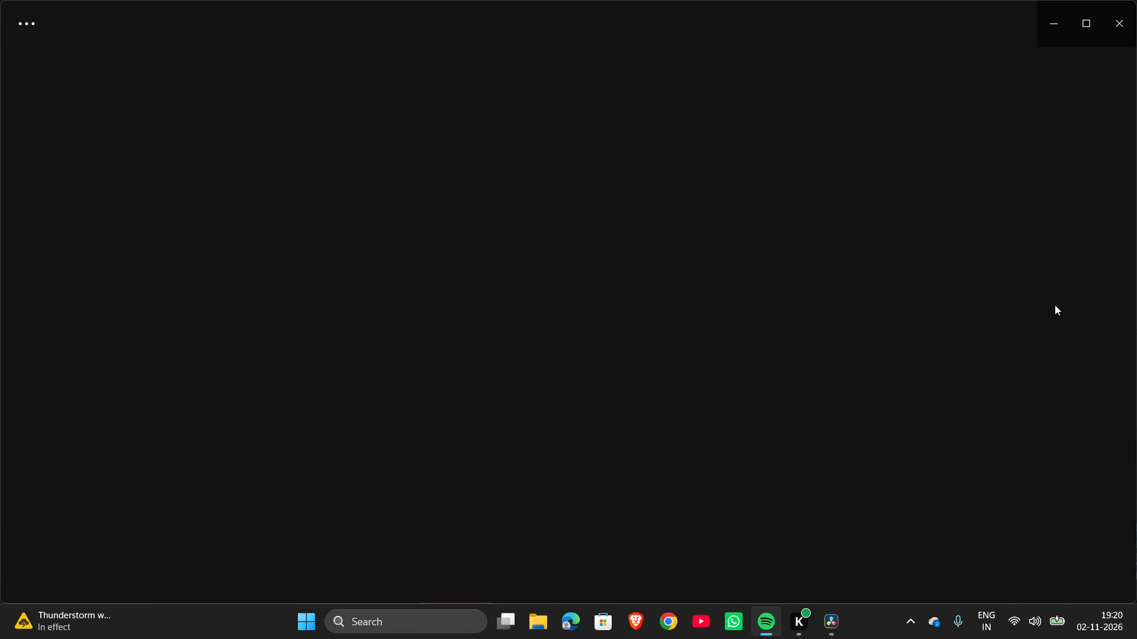
Switch the computer's Wi-Fi connection to the MLRIT network.
{"action": "left_click", "coordinate": [1029, 628]}
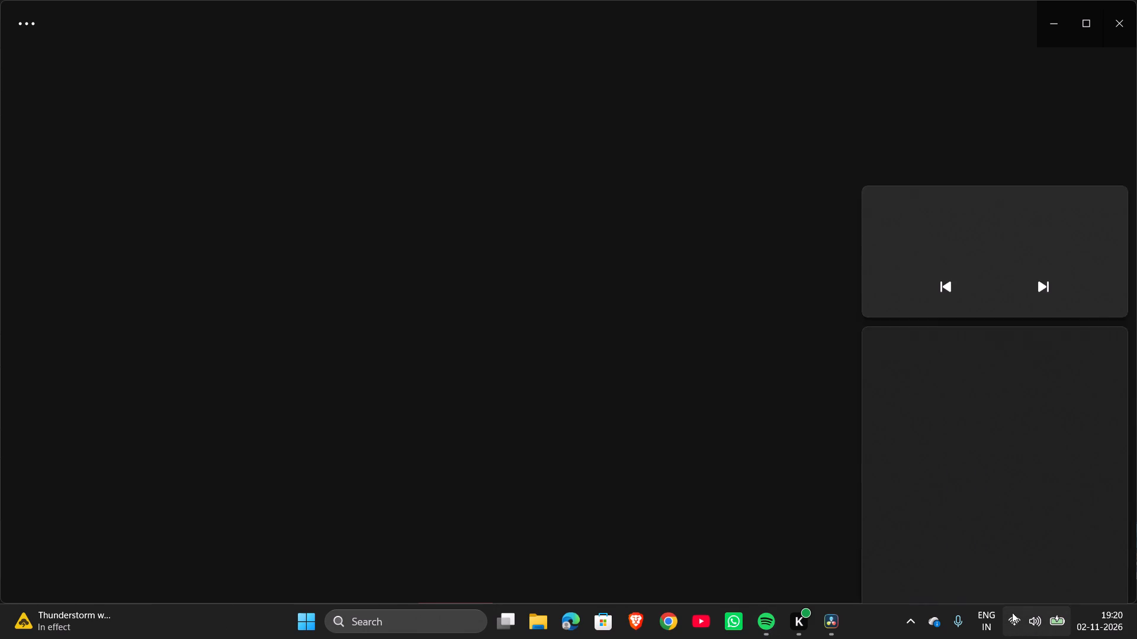
{"action": "left_click", "coordinate": [929, 331]}
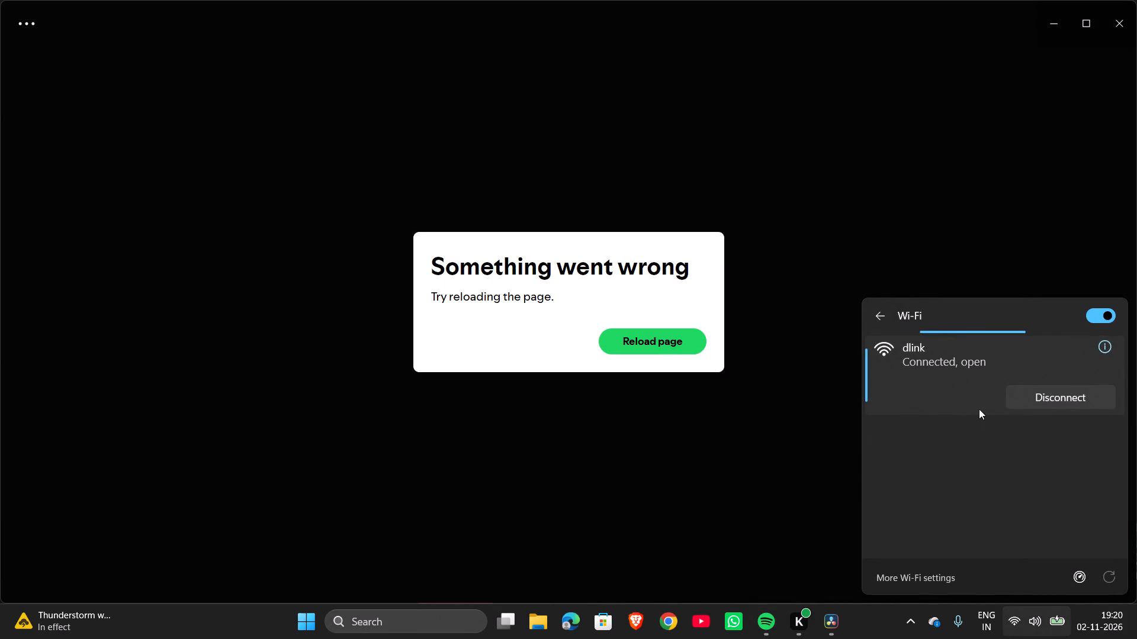
{"action": "left_click", "coordinate": [957, 448]}
{"action": "left_click", "coordinate": [1041, 465]}
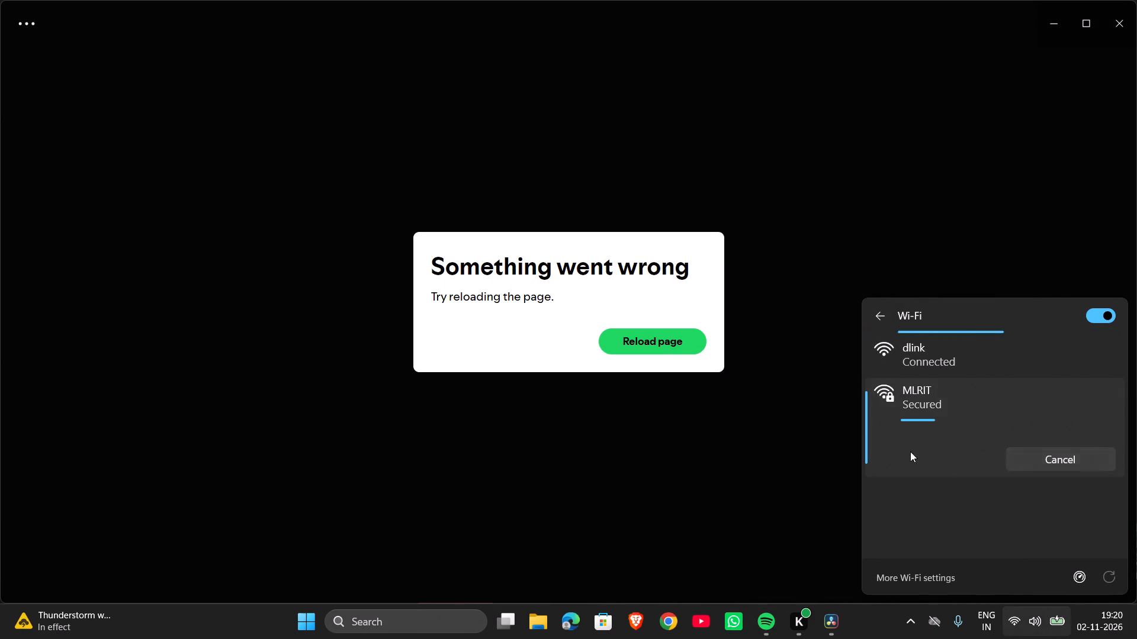
Close the failed Spotify window, dismiss its warning and relaunch Spotify.
{"action": "left_click", "coordinate": [1123, 35]}
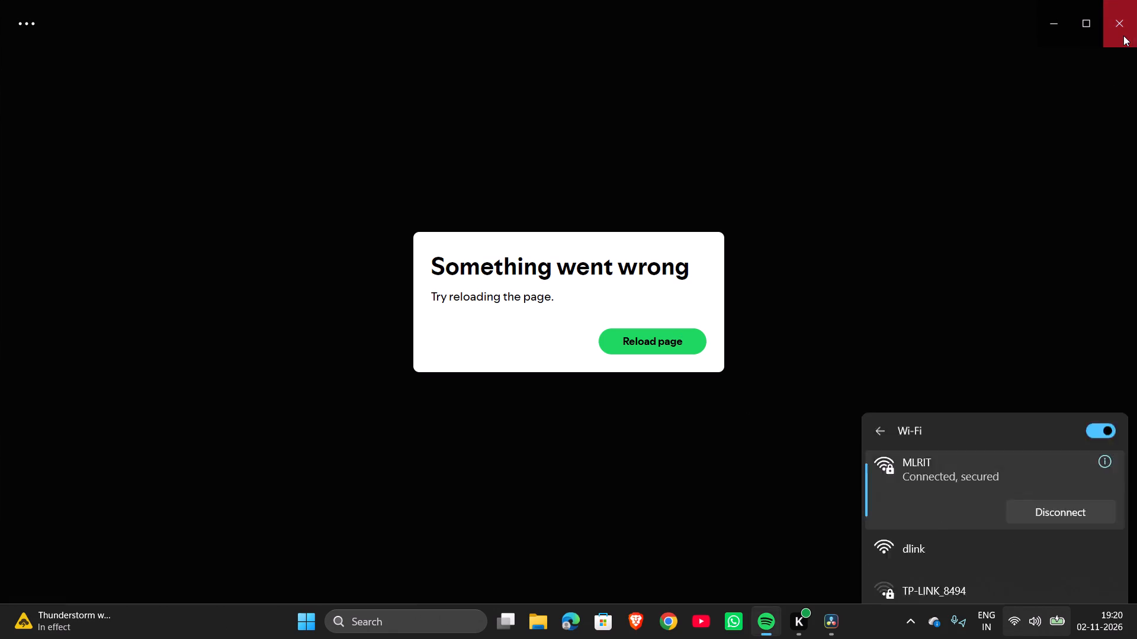
{"action": "left_click", "coordinate": [776, 624]}
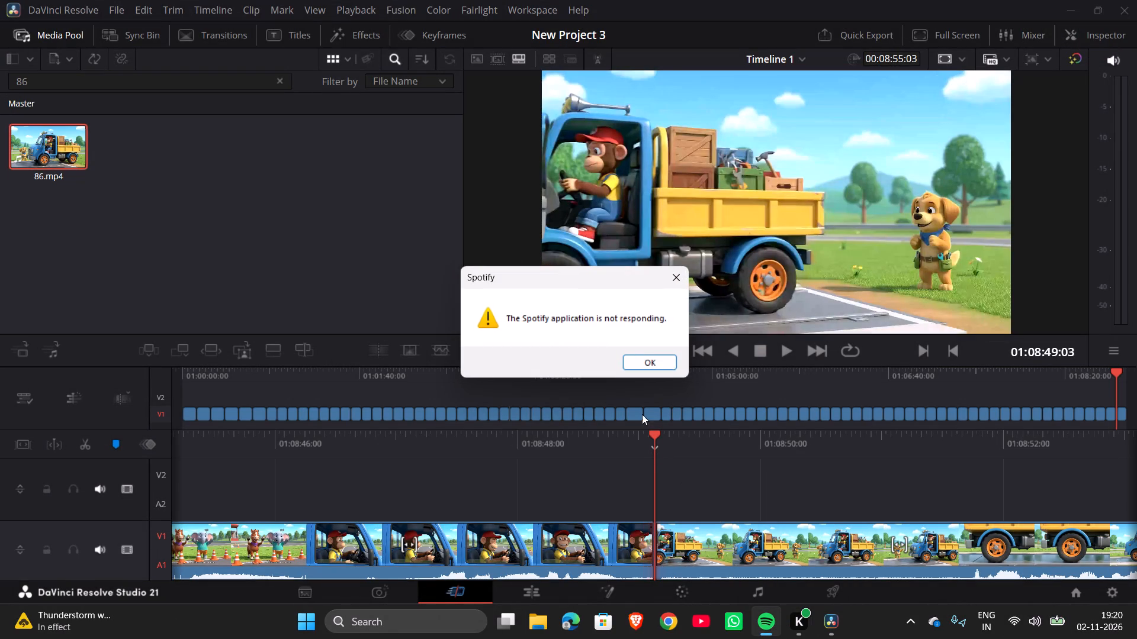
{"action": "left_click", "coordinate": [635, 364]}
{"action": "left_click", "coordinate": [752, 623]}
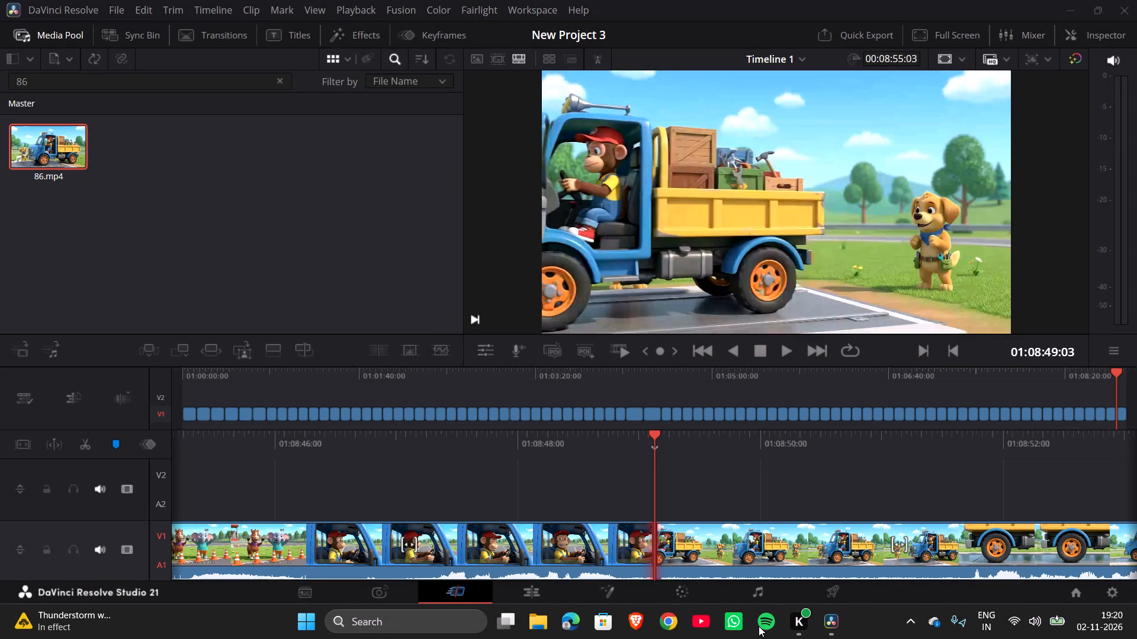
{"action": "left_click", "coordinate": [760, 626]}
{"action": "key", "text": "VK_185"}
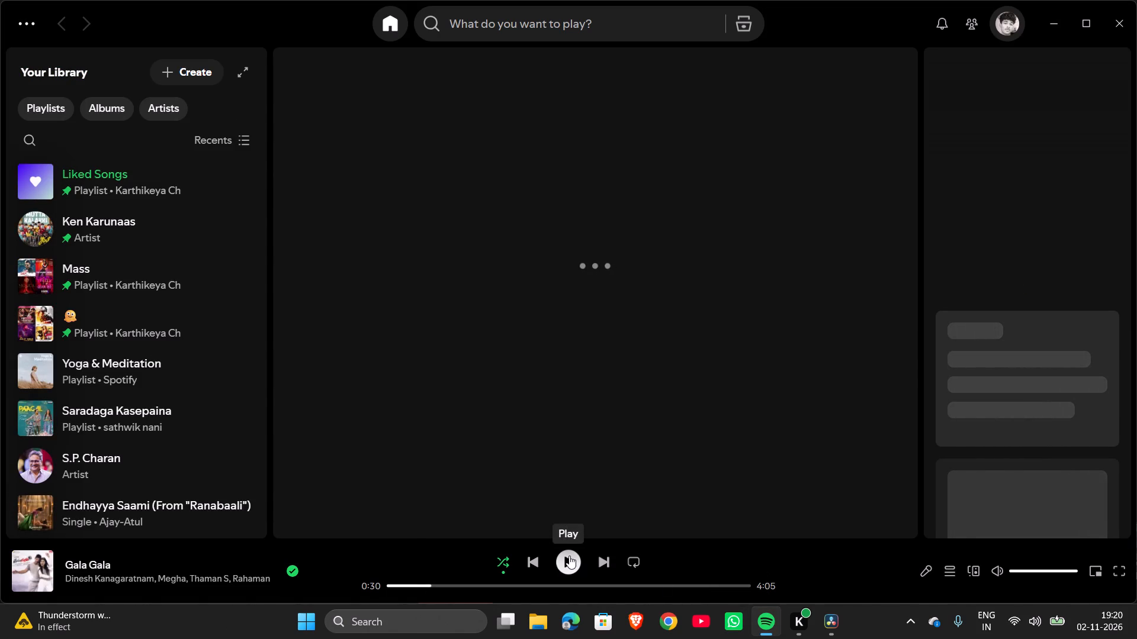
Play the song Gala Gala in Spotify and minimise its window to return to DaVinci Resolve.
{"action": "left_click", "coordinate": [569, 556]}
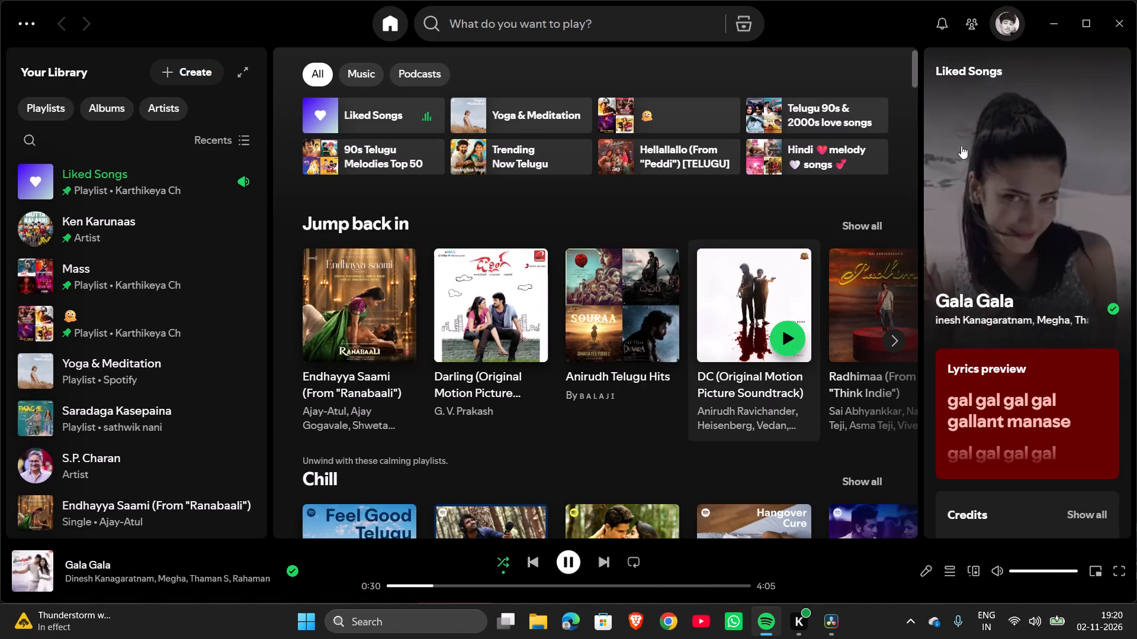
{"action": "left_click", "coordinate": [1050, 31]}
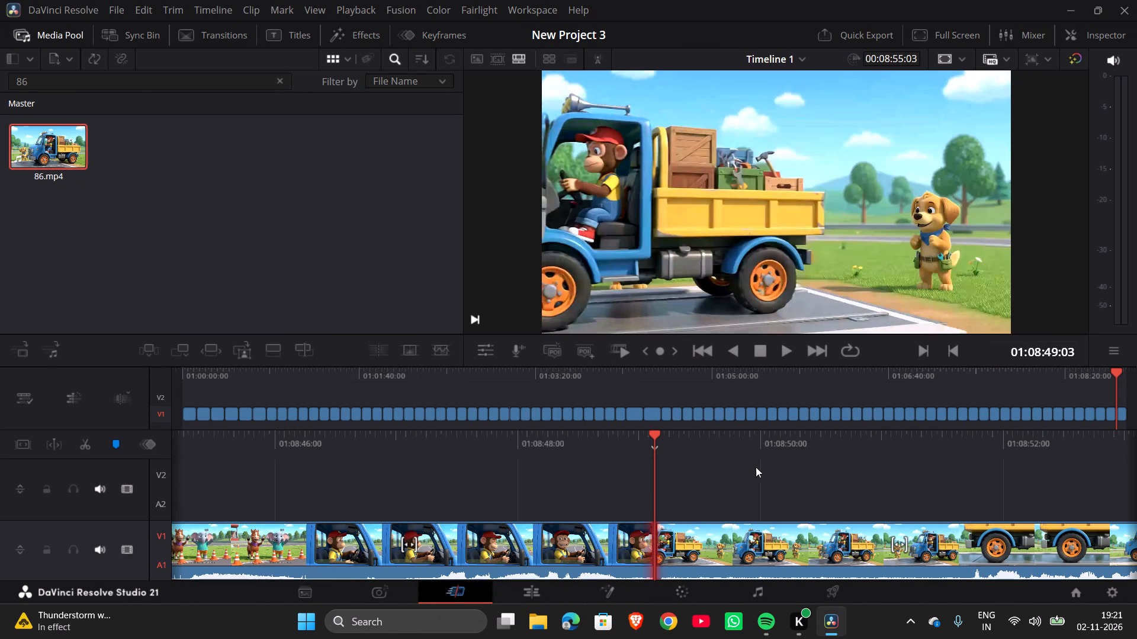
Go to the timeline's end at 01:08:55:03, search the media pool for 87 and place 87.mp4 there on track V1, directly after 86.mp4.
{"action": "left_click_drag", "start_coordinate": [1112, 382], "coordinate": [1136, 410]}
{"action": "left_click", "coordinate": [128, 86]}
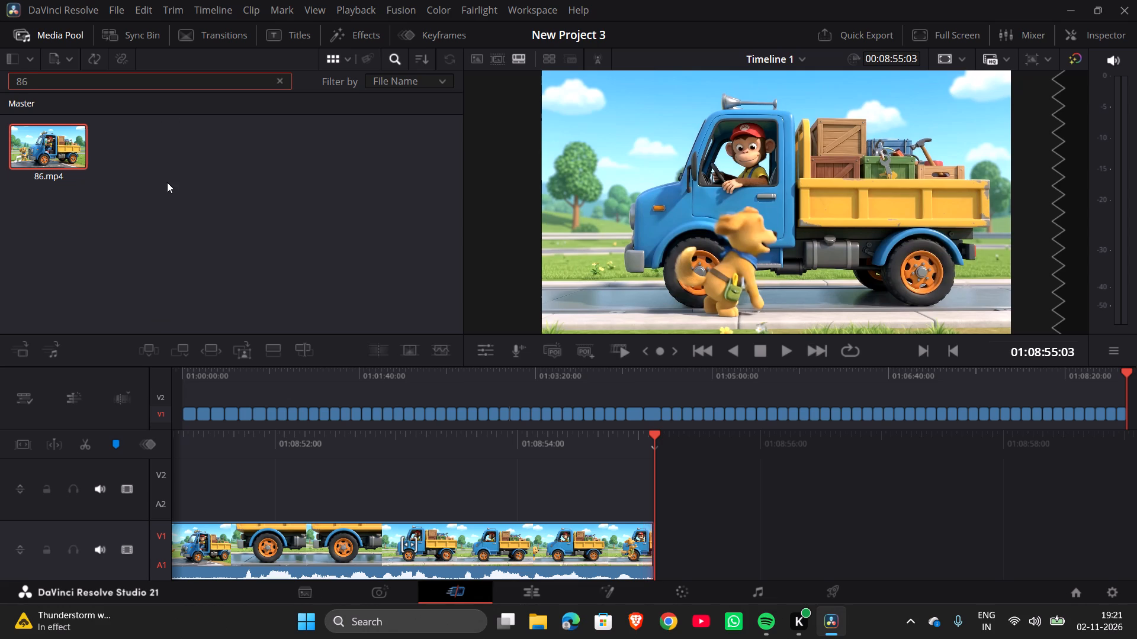
{"action": "key", "text": "BackSpace"}
{"action": "key", "text": "7"}
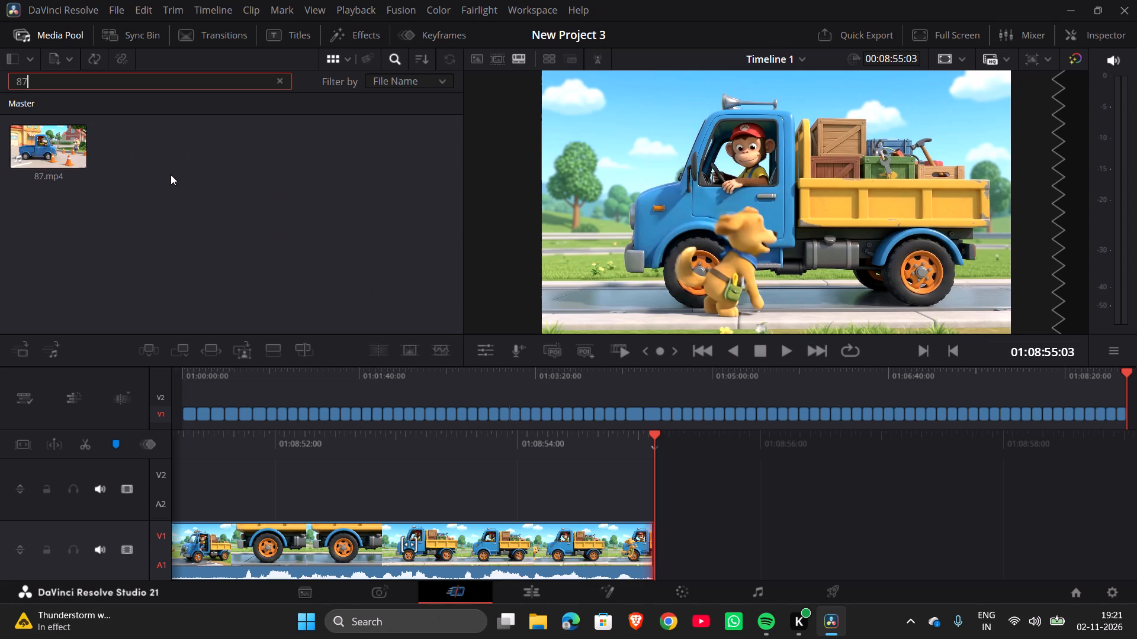
{"action": "left_click_drag", "start_coordinate": [64, 160], "coordinate": [281, 238]}
{"action": "left_click_drag", "start_coordinate": [291, 247], "coordinate": [301, 255]}
{"action": "left_click_drag", "start_coordinate": [322, 272], "coordinate": [664, 527]}
{"action": "left_click_drag", "start_coordinate": [666, 531], "coordinate": [680, 537]}
{"action": "left_click", "coordinate": [678, 535]}
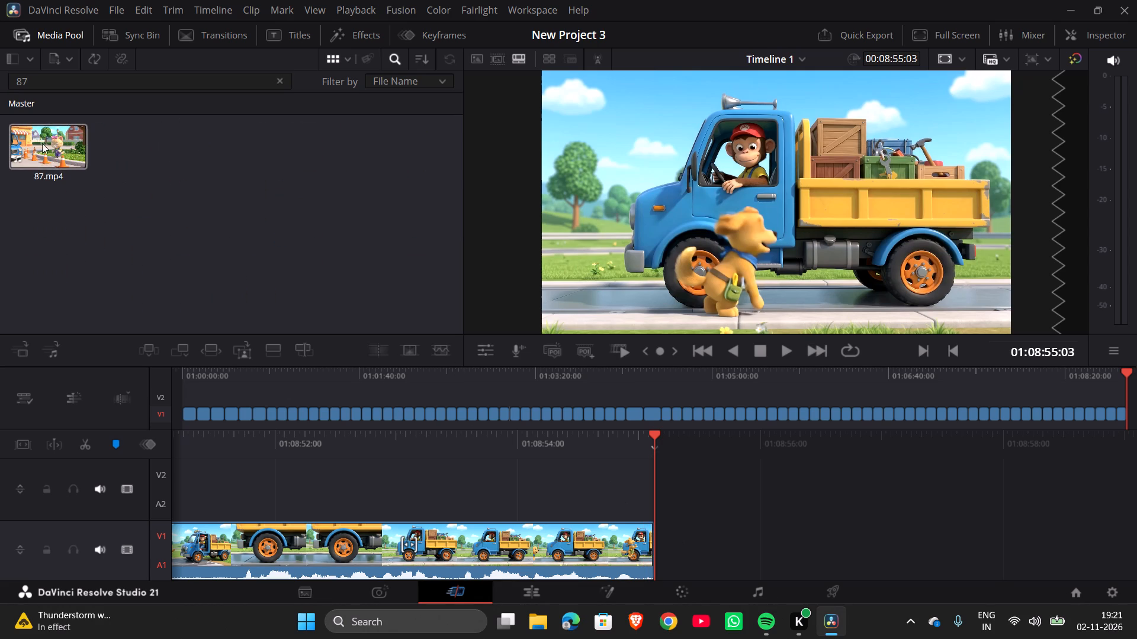
{"action": "left_click_drag", "start_coordinate": [26, 129], "coordinate": [658, 498]}
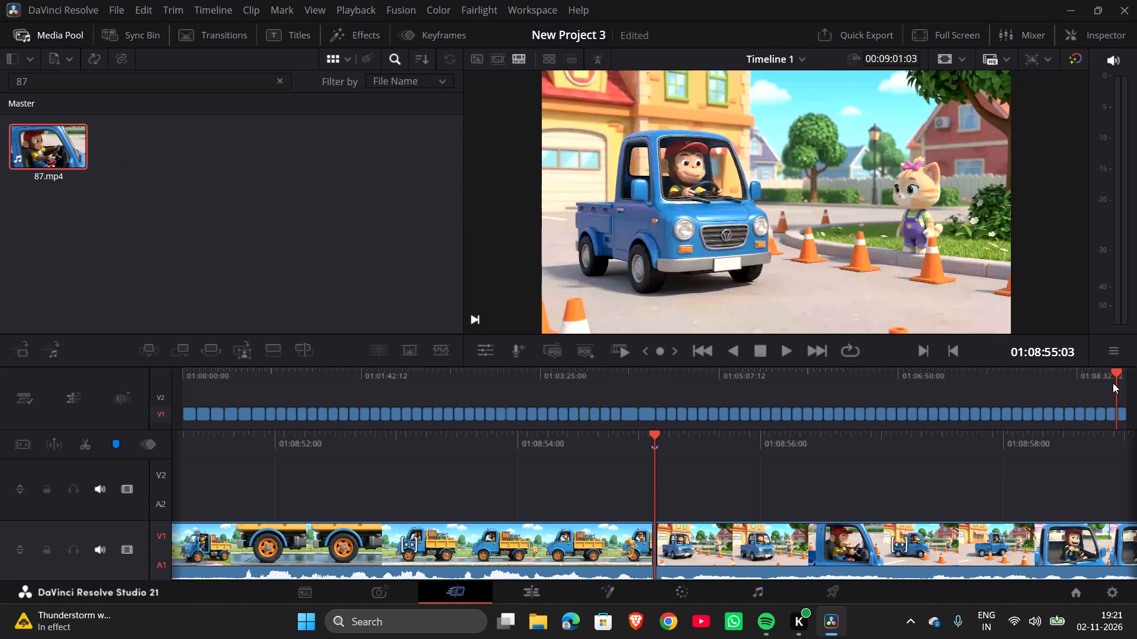
Go to the timeline's end at 01:09:01:03, search the media pool for 88 and place 88.mp4 there on track V1, directly after 87.mp4.
{"action": "left_click_drag", "start_coordinate": [1113, 383], "coordinate": [1129, 383]}
{"action": "left_click", "coordinate": [60, 80]}
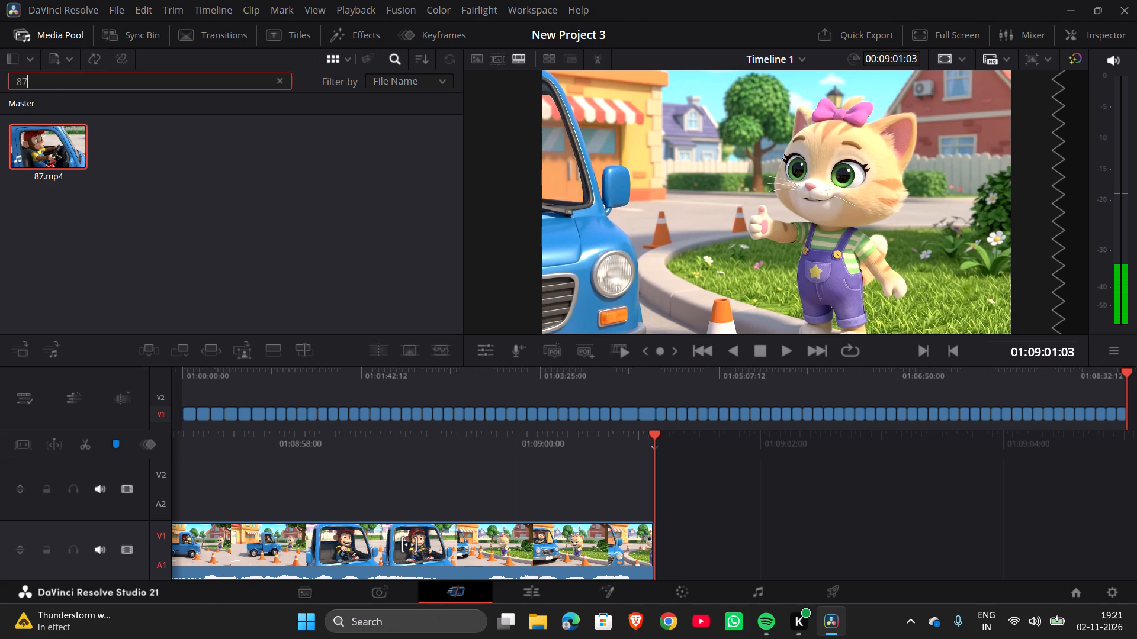
{"action": "key", "text": "BackSpace"}
{"action": "key", "text": "8"}
{"action": "left_click_drag", "start_coordinate": [44, 151], "coordinate": [55, 156]}
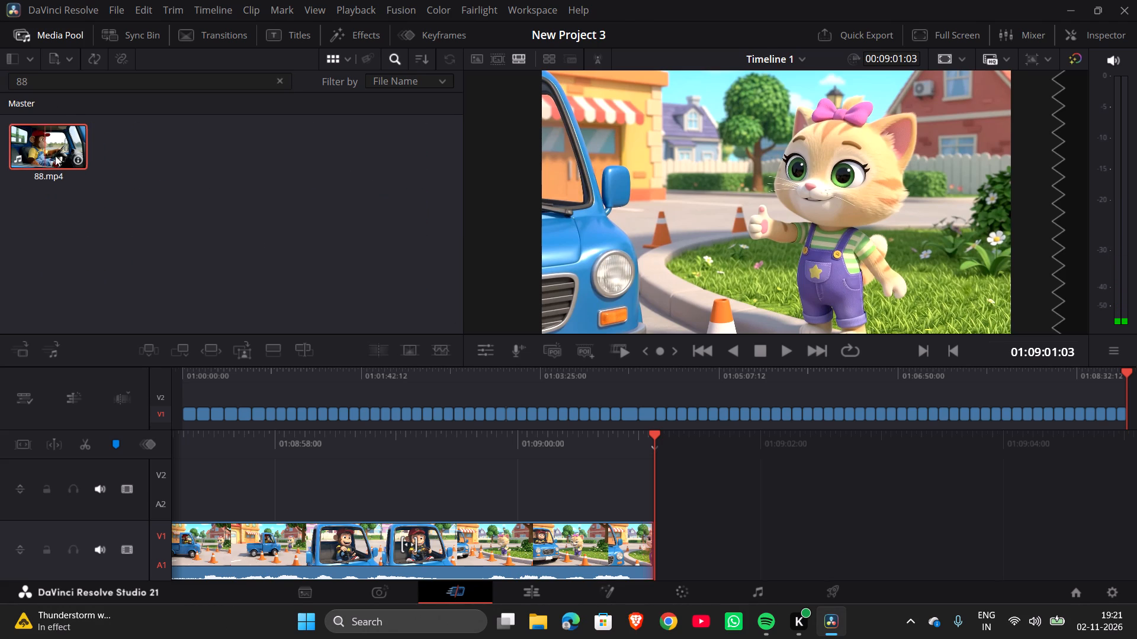
{"action": "left_click_drag", "start_coordinate": [55, 156], "coordinate": [655, 507]}
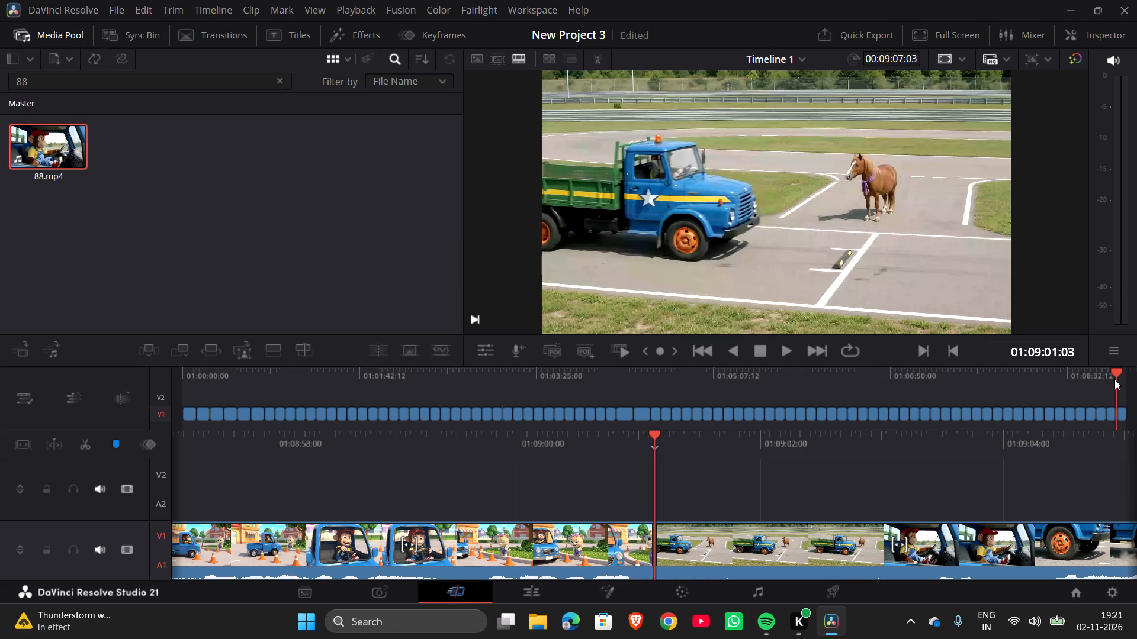
Go to the timeline's end at 01:09:07:03, search the media pool for 89 and place 89.mp4 there on track V1, directly after 88.mp4.
{"action": "left_click_drag", "start_coordinate": [1114, 379], "coordinate": [1136, 382]}
{"action": "left_click", "coordinate": [62, 87]}
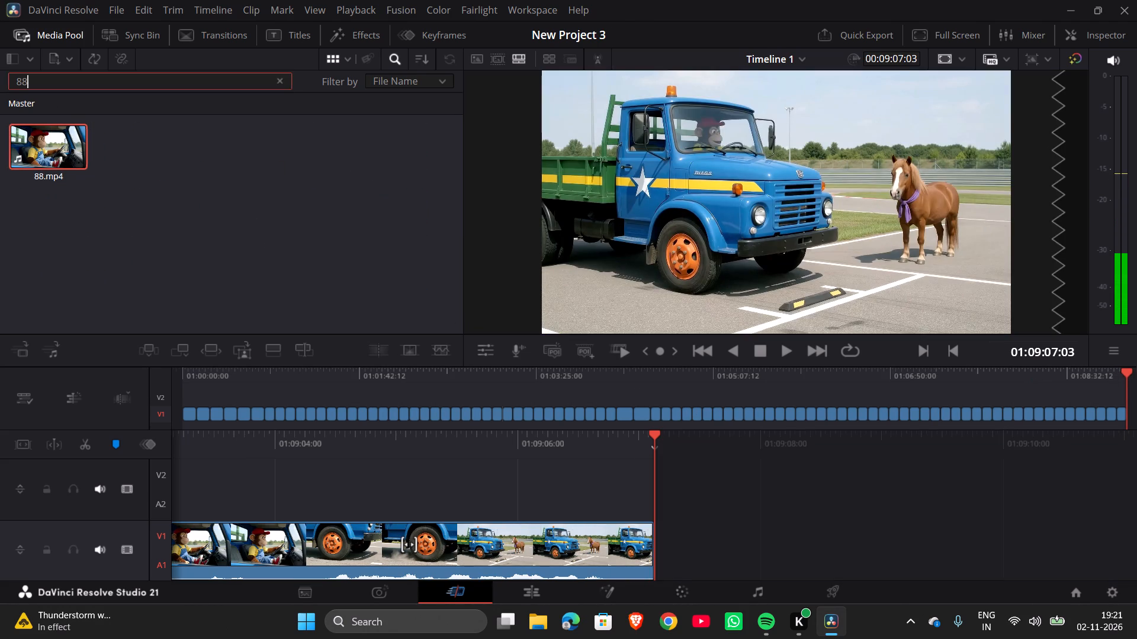
{"action": "key", "text": "BackSpace"}
{"action": "key", "text": "9"}
{"action": "left_click_drag", "start_coordinate": [52, 144], "coordinate": [653, 533]}
Go to the timeline's end at 01:09:13:03, search the media pool for 90 and place 90.mp4 there on track V1, directly after 89.mp4.
{"action": "left_click_drag", "start_coordinate": [1112, 376], "coordinate": [1136, 381]}
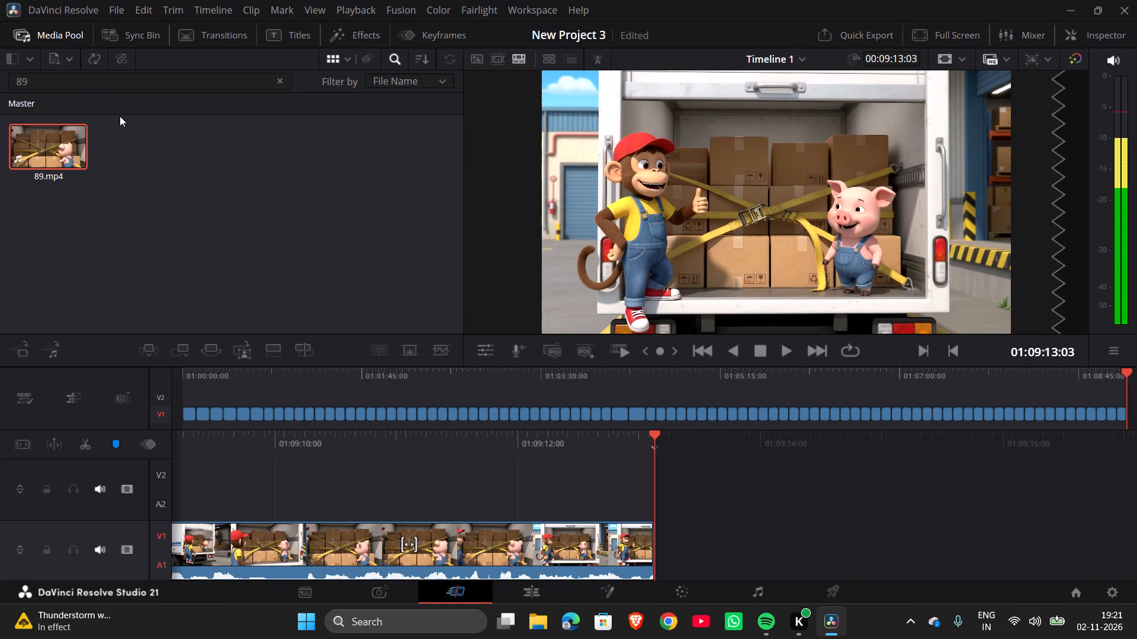
{"action": "double_click", "coordinate": [79, 90]}
{"action": "double_click", "coordinate": [79, 83]}
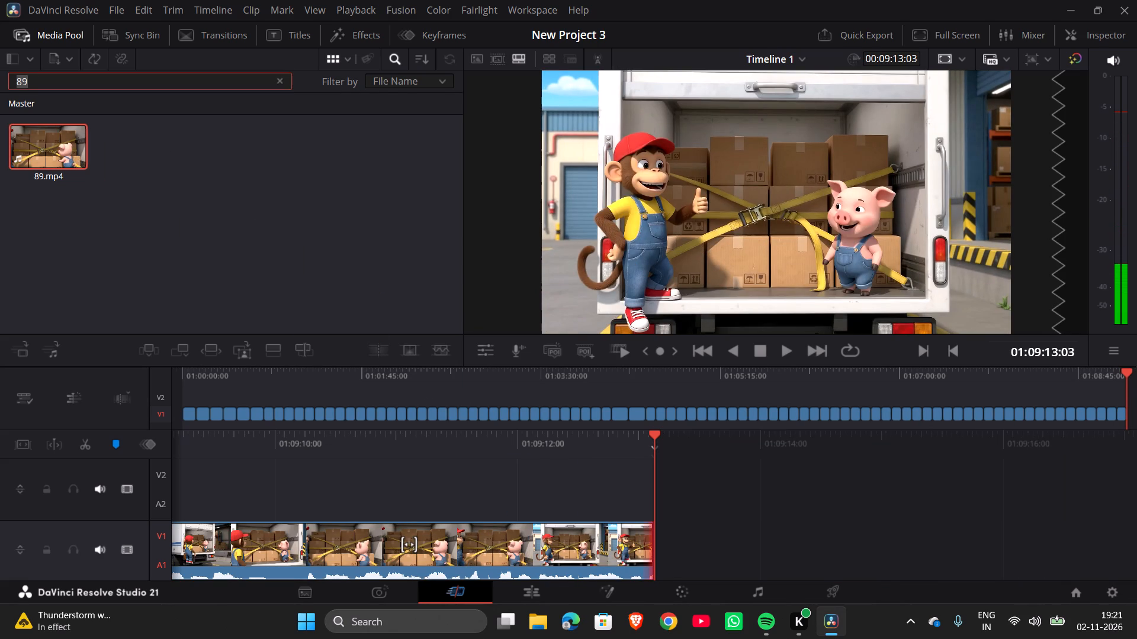
{"action": "key", "text": "9"}
{"action": "key", "text": "0"}
{"action": "left_click_drag", "start_coordinate": [40, 143], "coordinate": [655, 526]}
Go to the timeline's end at 01:09:19:03, search the media pool for 91 and place 91.mp4 there on track V1, directly after 90.mp4.
{"action": "left_click_drag", "start_coordinate": [1117, 384], "coordinate": [1136, 384]}
{"action": "left_click", "coordinate": [93, 72]}
{"action": "left_click", "coordinate": [93, 76]}
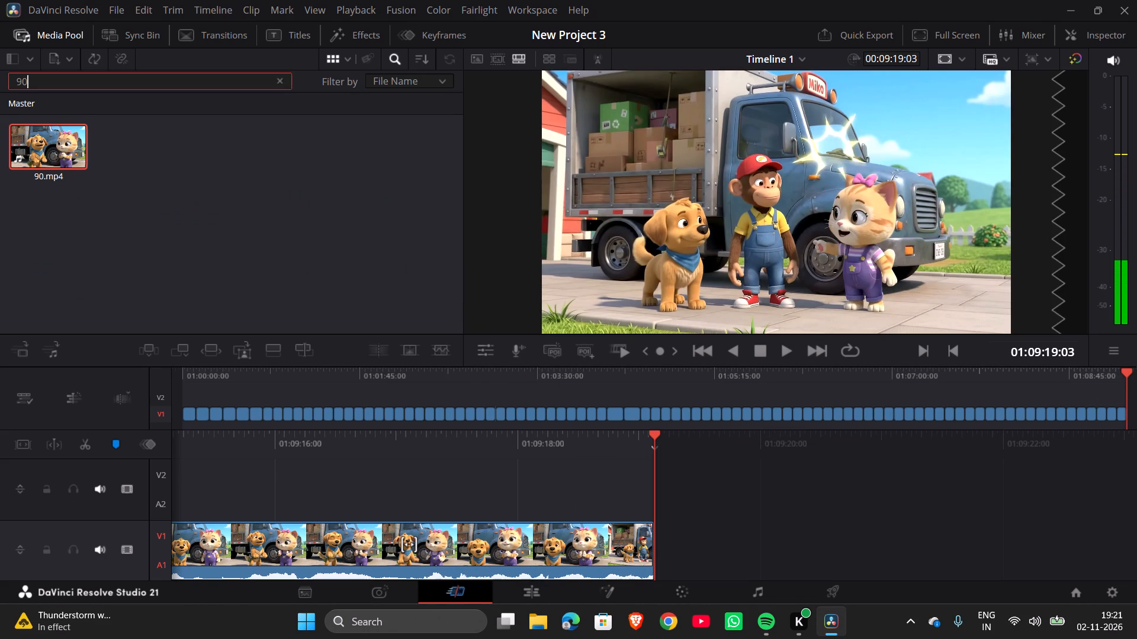
{"action": "key", "text": "BackSpace"}
{"action": "key", "text": "1"}
{"action": "left_click_drag", "start_coordinate": [51, 137], "coordinate": [635, 440]}
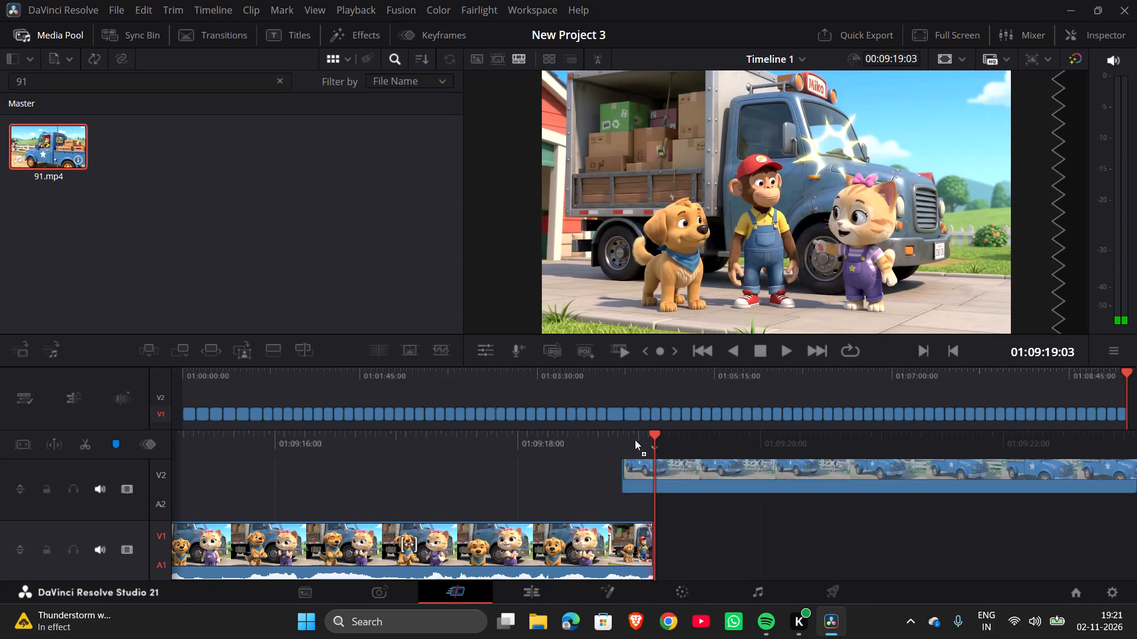
{"action": "left_click_drag", "start_coordinate": [635, 440], "coordinate": [654, 506]}
Go to the timeline's end at 01:09:25:03, search the media pool for 92 and place 92.mp4 there on track V1, directly after 91.mp4.
{"action": "left_click_drag", "start_coordinate": [1116, 391], "coordinate": [1136, 393]}
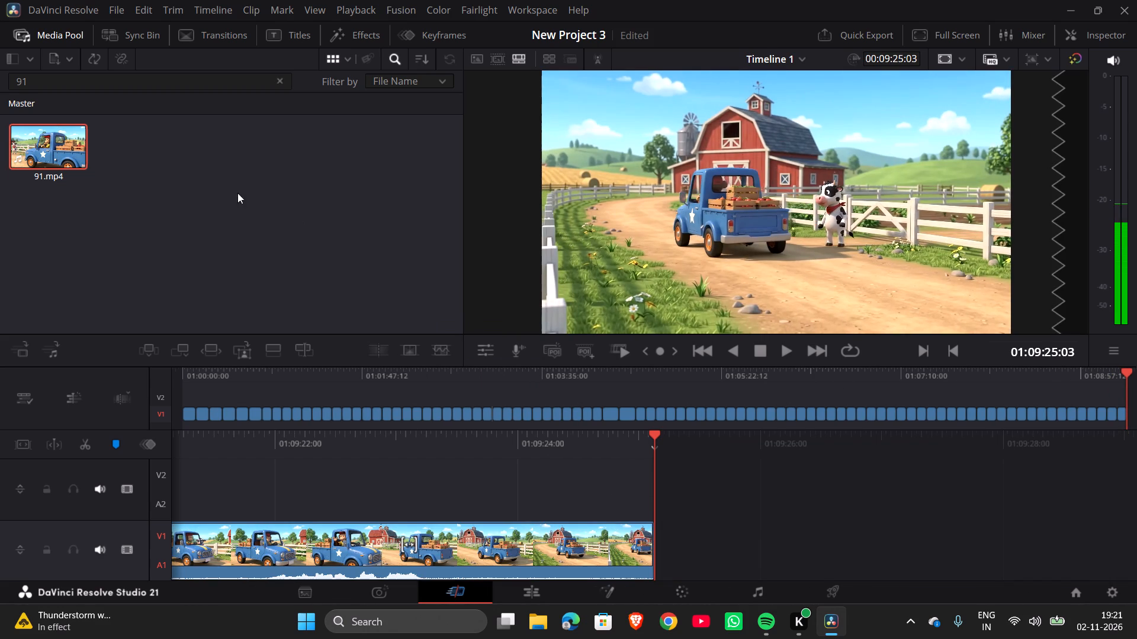
{"action": "left_click", "coordinate": [99, 88]}
{"action": "key", "text": "BackSpace"}
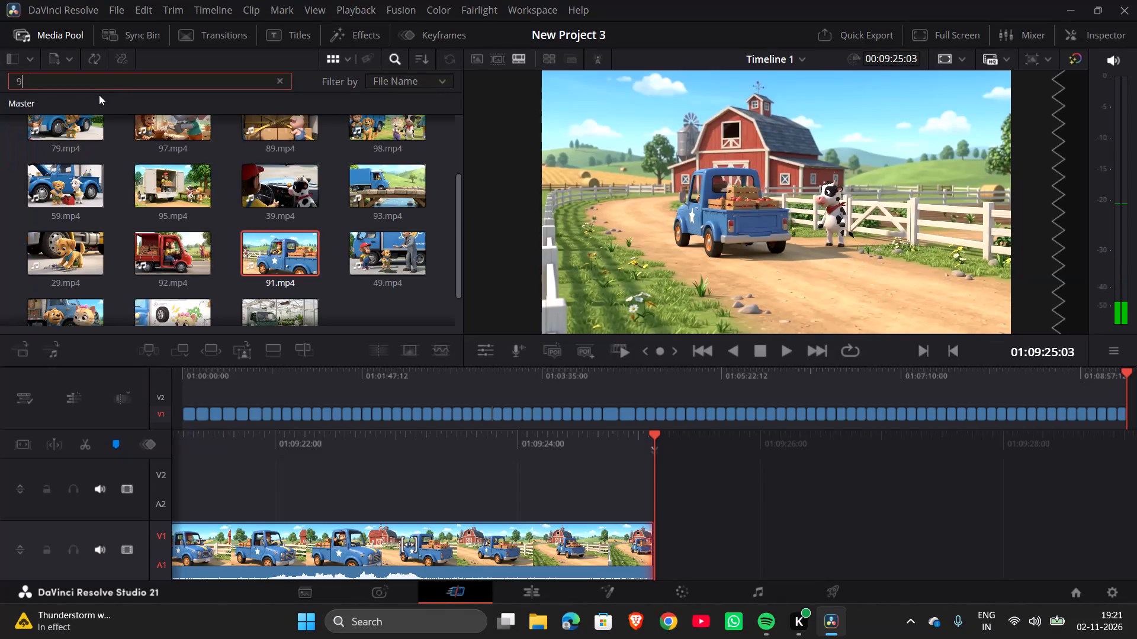
{"action": "key", "text": "2"}
{"action": "left_click_drag", "start_coordinate": [54, 137], "coordinate": [655, 502]}
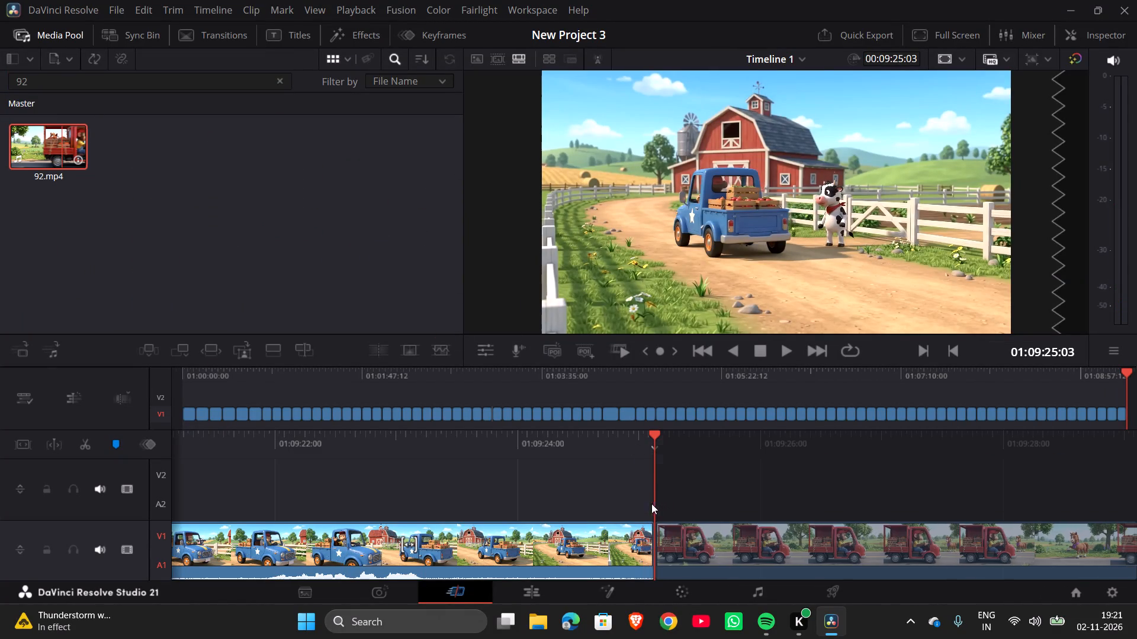
Go to the timeline's end at 01:09:31:03, search the media pool for 93 and place 93.mp4 there on track V1, directly after 92.mp4.
{"action": "left_click_drag", "start_coordinate": [1116, 382], "coordinate": [1135, 381]}
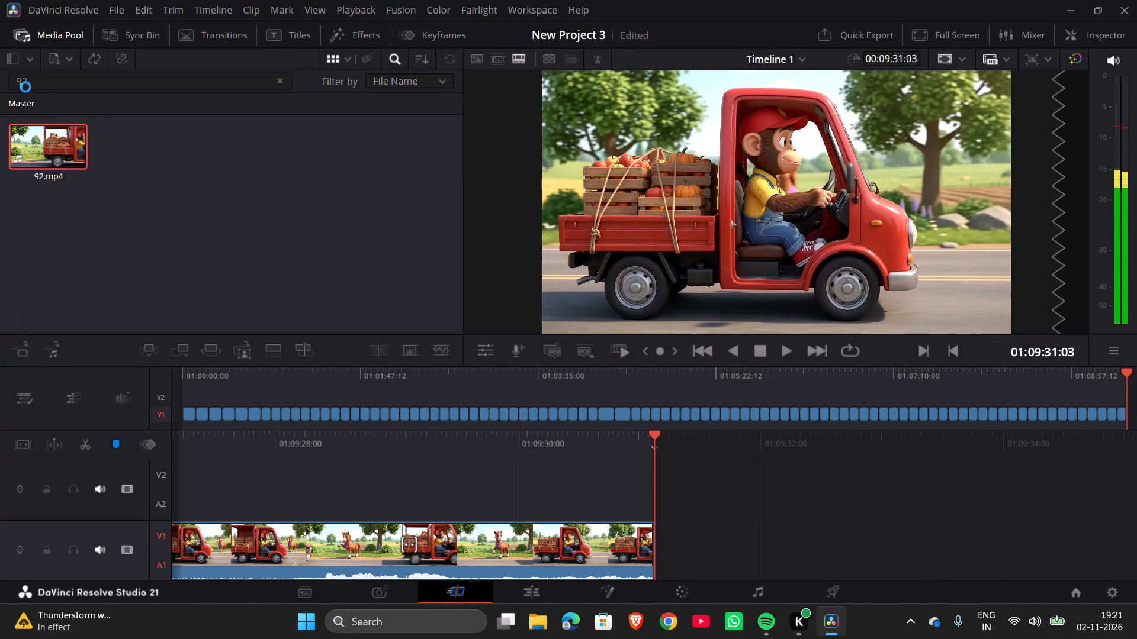
{"action": "left_click", "coordinate": [40, 81]}
{"action": "key", "text": "BackSpace"}
{"action": "key", "text": "3"}
{"action": "left_click_drag", "start_coordinate": [21, 149], "coordinate": [188, 202]}
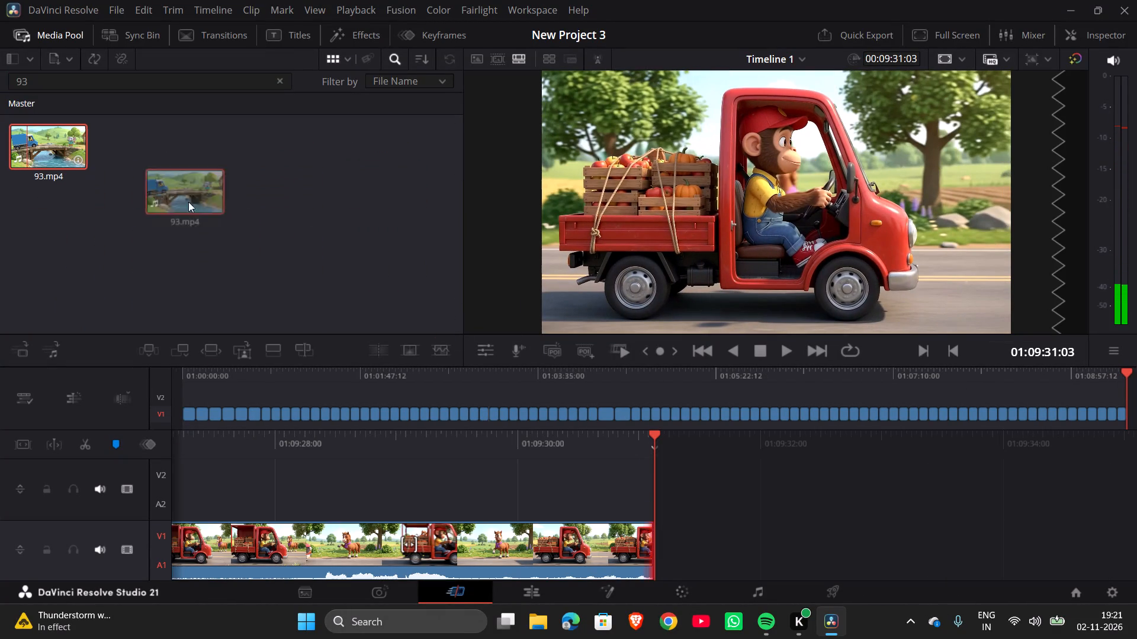
{"action": "left_click_drag", "start_coordinate": [188, 202], "coordinate": [652, 522]}
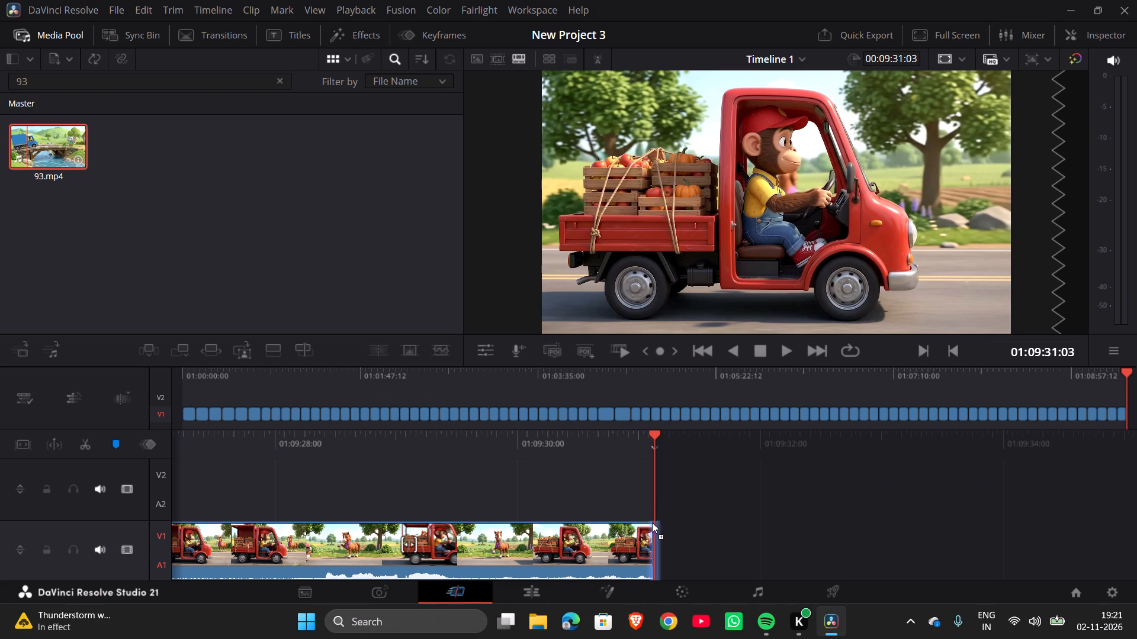
{"action": "left_click_drag", "start_coordinate": [652, 522], "coordinate": [654, 522]}
Go to the timeline's end at 01:09:37:03, search the media pool for 94 and place 94.mp4 there on track V1, directly after 93.mp4.
{"action": "left_click_drag", "start_coordinate": [1115, 386], "coordinate": [1136, 386]}
{"action": "left_click", "coordinate": [65, 79]}
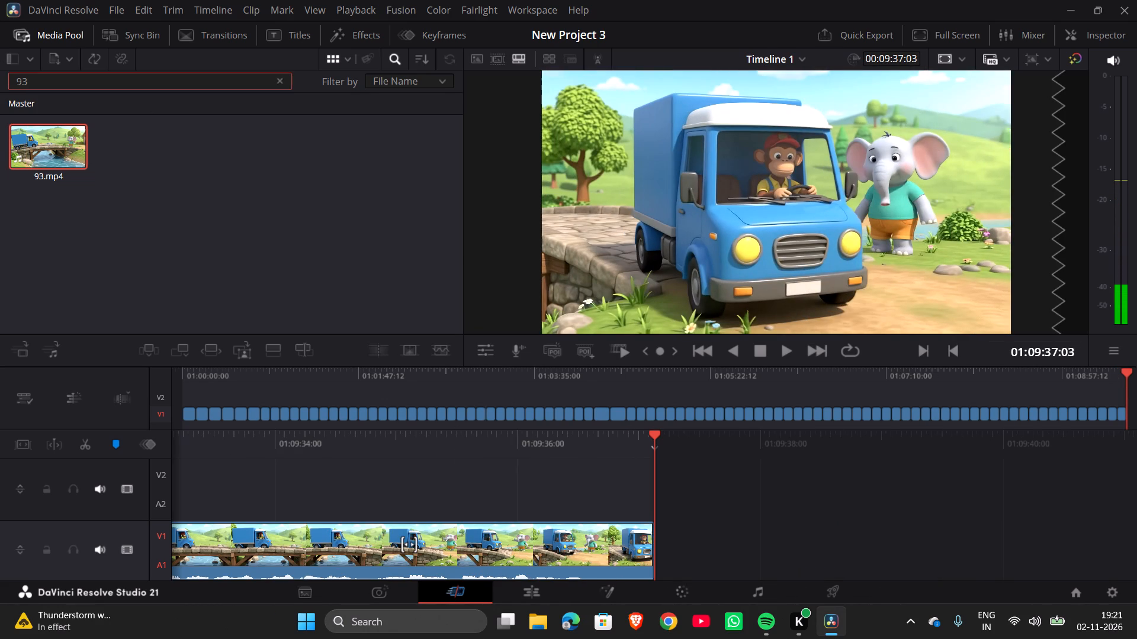
{"action": "key", "text": "BackSpace"}
{"action": "key", "text": "4"}
{"action": "left_click_drag", "start_coordinate": [27, 147], "coordinate": [648, 505]}
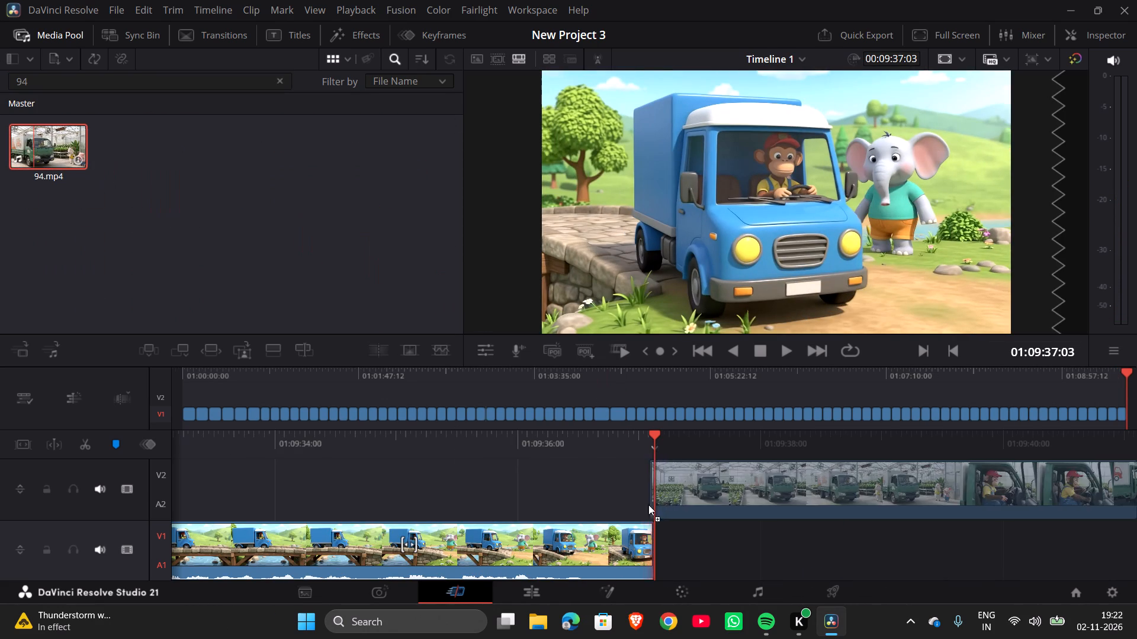
{"action": "left_click_drag", "start_coordinate": [648, 505], "coordinate": [659, 539]}
Go to the timeline's end at 01:09:43:03, search the media pool for 95 and place 95.mp4 there on track V1, directly after 94.mp4.
{"action": "left_click_drag", "start_coordinate": [1117, 396], "coordinate": [1129, 398]}
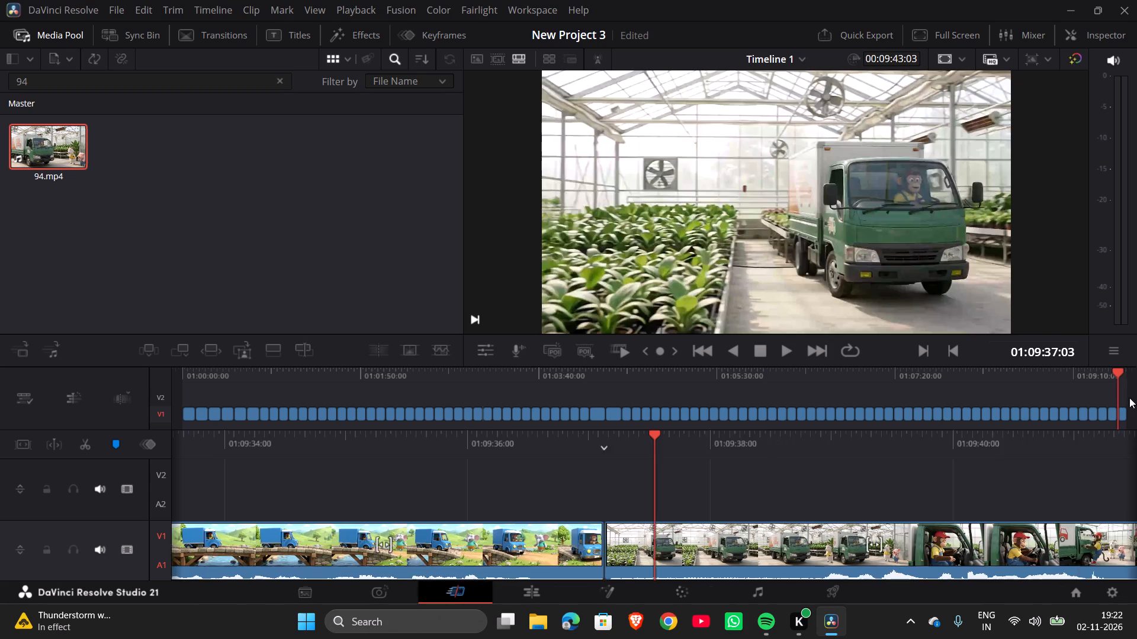
{"action": "left_click_drag", "start_coordinate": [1129, 398], "coordinate": [1136, 398]}
{"action": "left_click", "coordinate": [42, 85]}
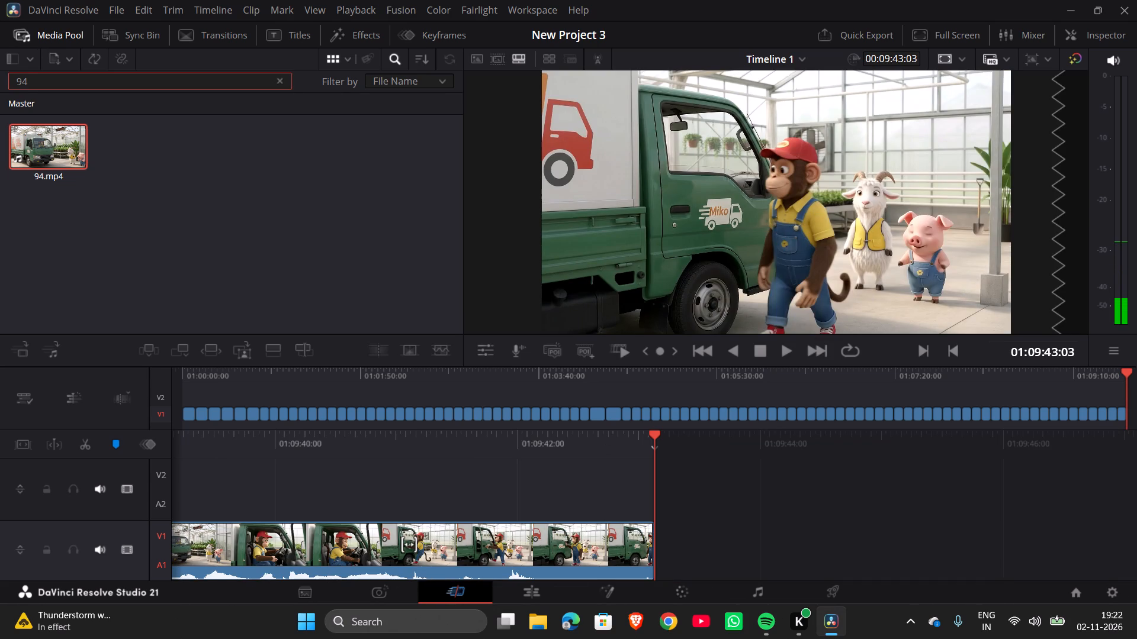
{"action": "key", "text": "BackSpace"}
{"action": "key", "text": "5"}
{"action": "left_click_drag", "start_coordinate": [24, 130], "coordinate": [661, 501]}
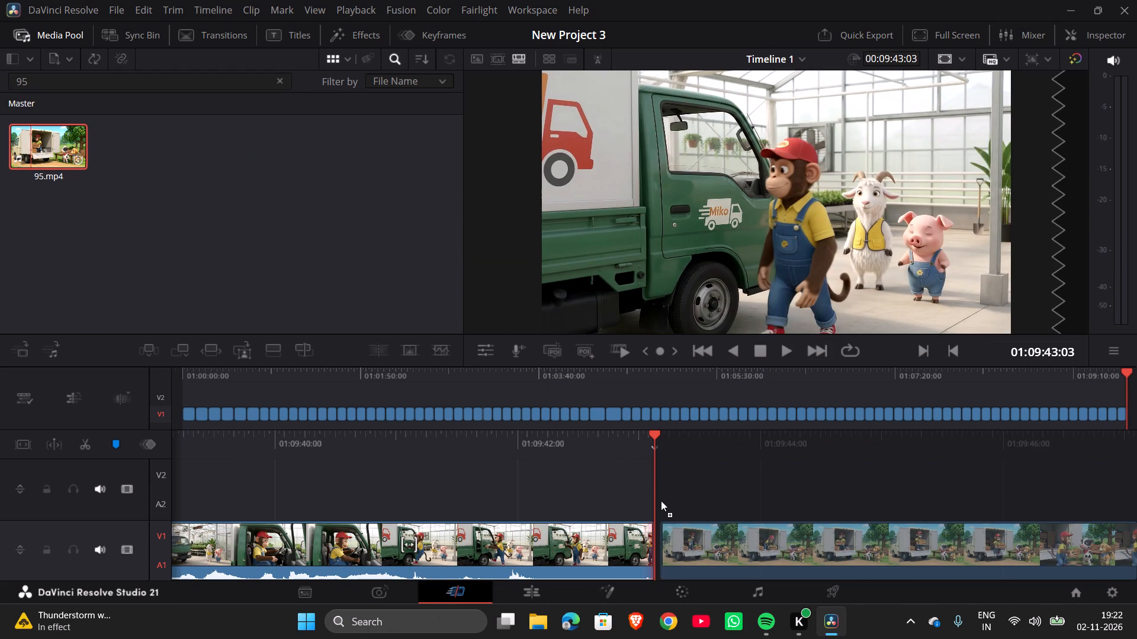
{"action": "left_click_drag", "start_coordinate": [661, 501], "coordinate": [657, 506]}
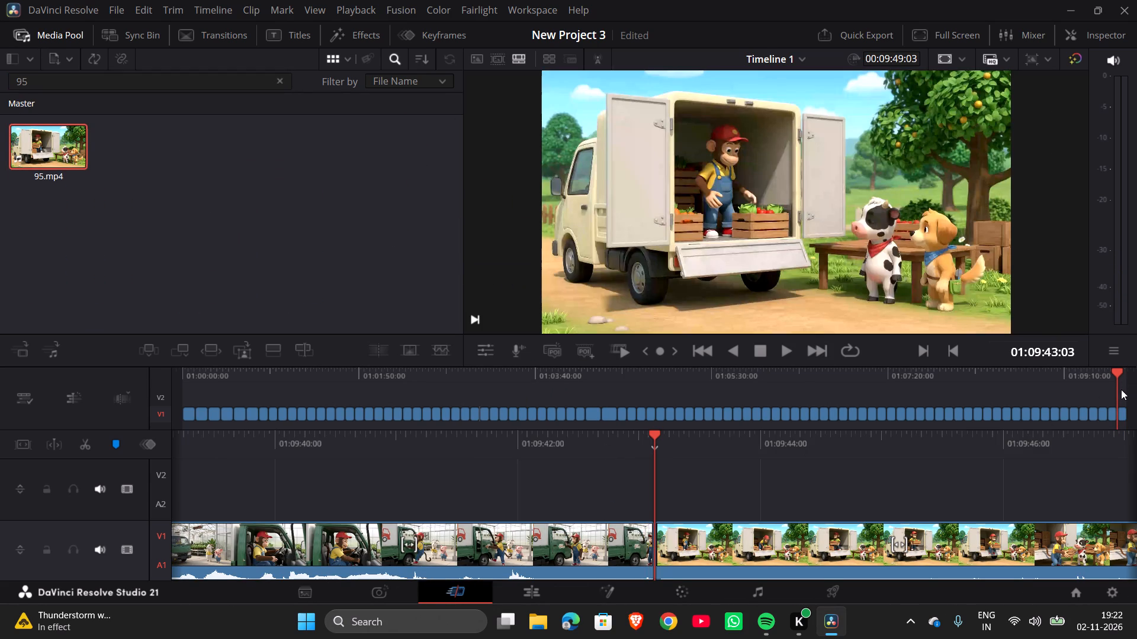
Go to the timeline's end at 01:09:49:03, search the media pool for 96 and place 96.mp4 there on track V1, directly after 95.mp4.
{"action": "left_click_drag", "start_coordinate": [1119, 391], "coordinate": [1134, 396]}
{"action": "left_click", "coordinate": [49, 83]}
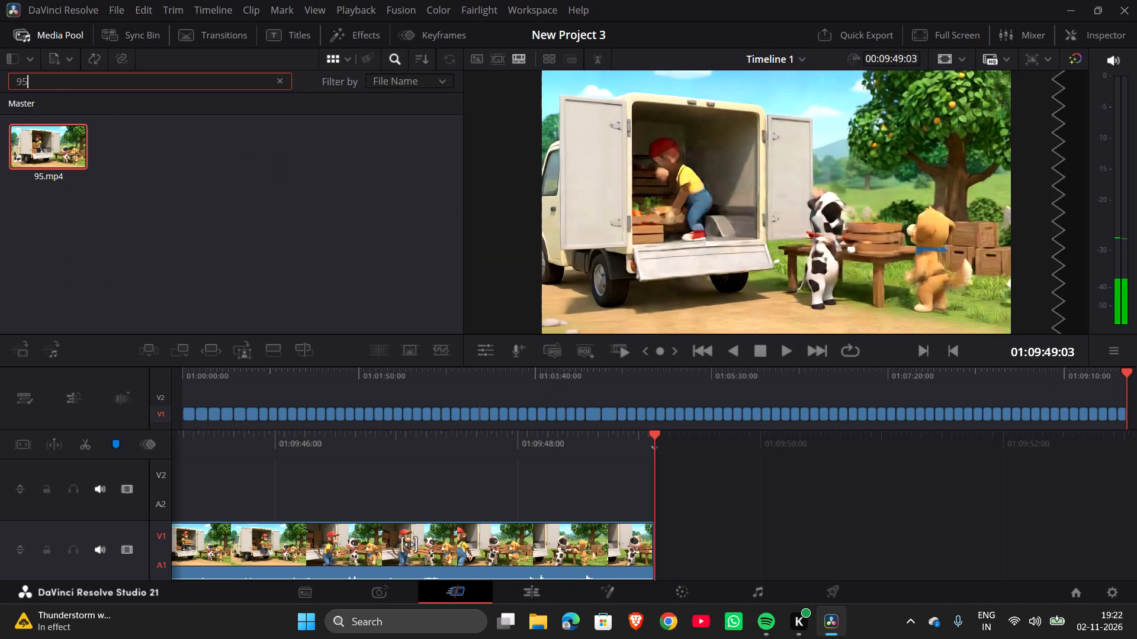
{"action": "key", "text": "BackSpace"}
{"action": "key", "text": "6"}
{"action": "left_click_drag", "start_coordinate": [56, 153], "coordinate": [57, 156]}
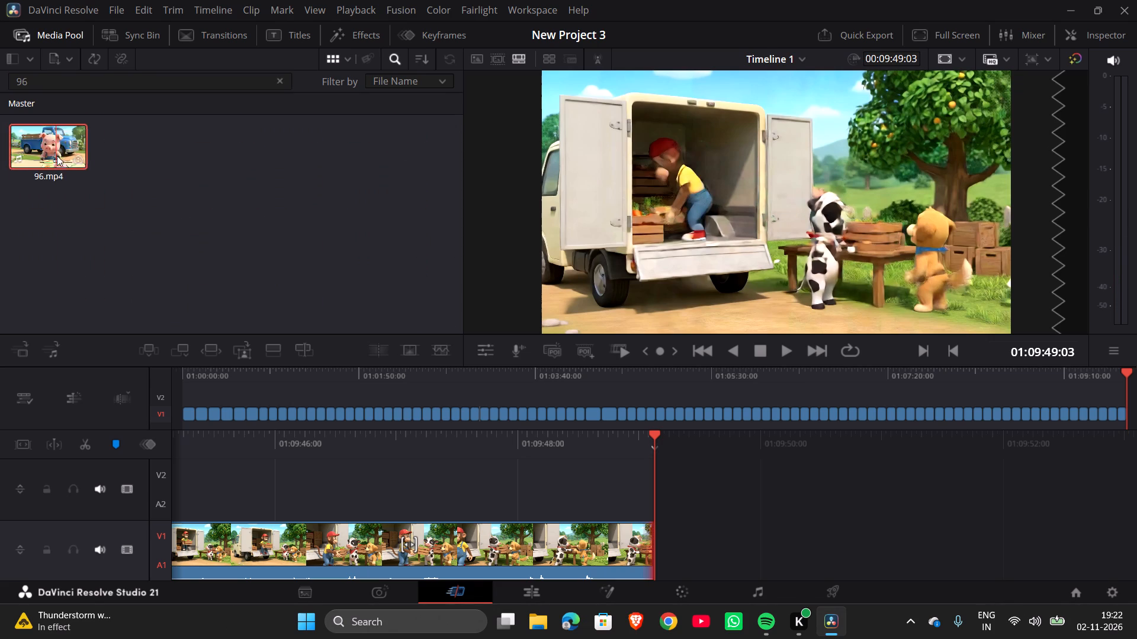
{"action": "left_click_drag", "start_coordinate": [57, 156], "coordinate": [653, 542]}
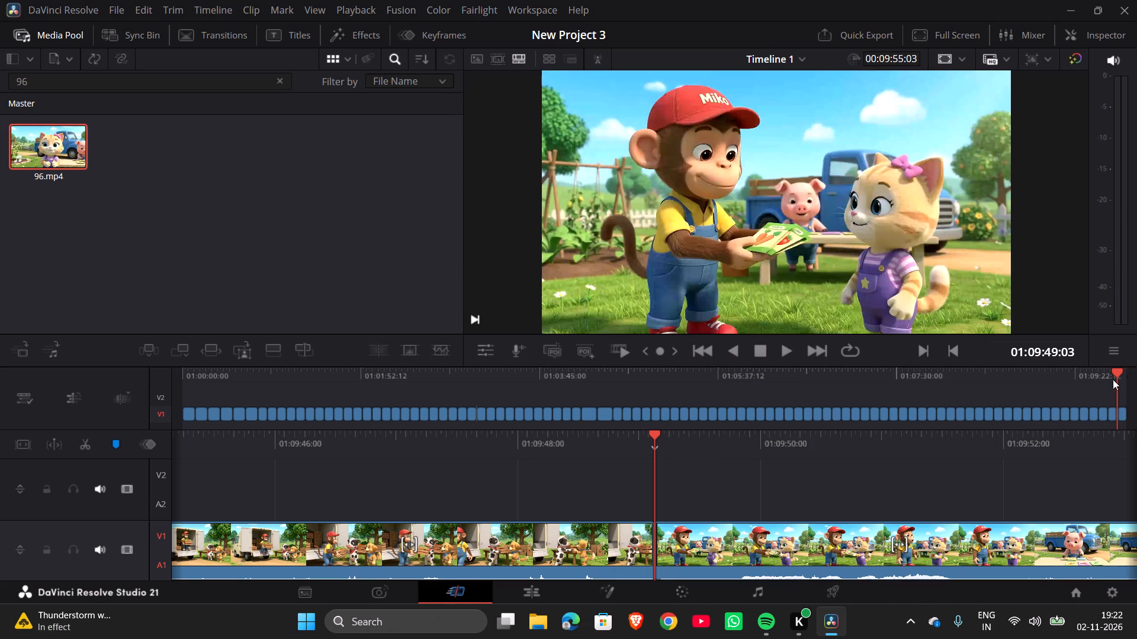
Go to the timeline's end at 01:09:55:03, search the media pool for 97 and place 97.mp4 there on track V1, directly after 96.mp4.
{"action": "left_click_drag", "start_coordinate": [1112, 391], "coordinate": [1136, 392]}
{"action": "left_click", "coordinate": [1136, 392]}
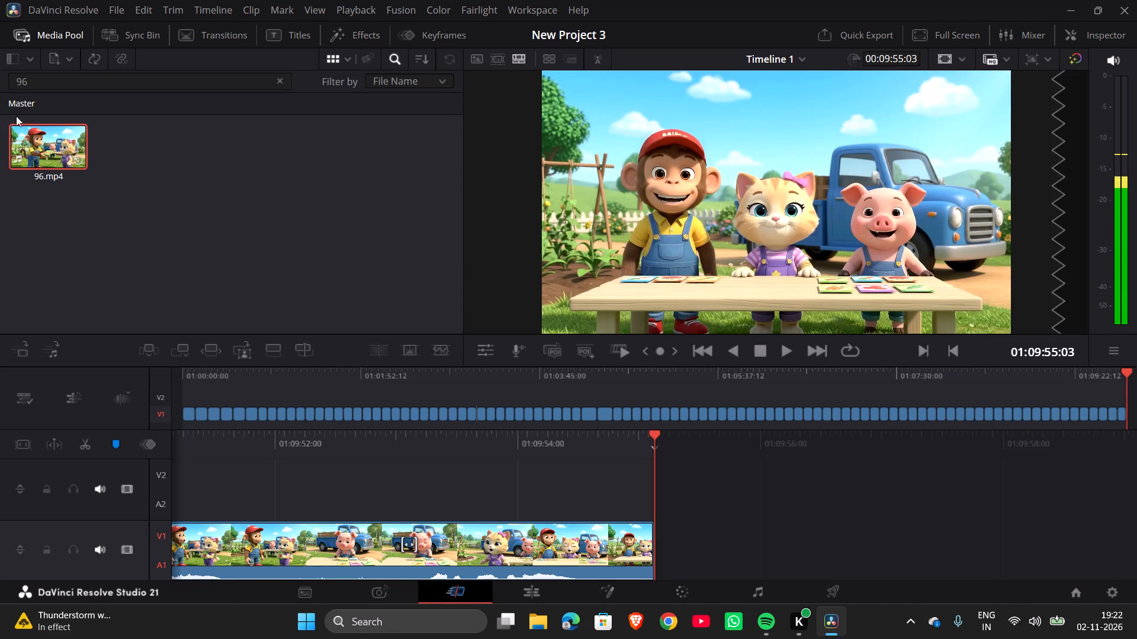
{"action": "left_click", "coordinate": [49, 78]}
{"action": "key", "text": "BackSpace"}
{"action": "key", "text": "7"}
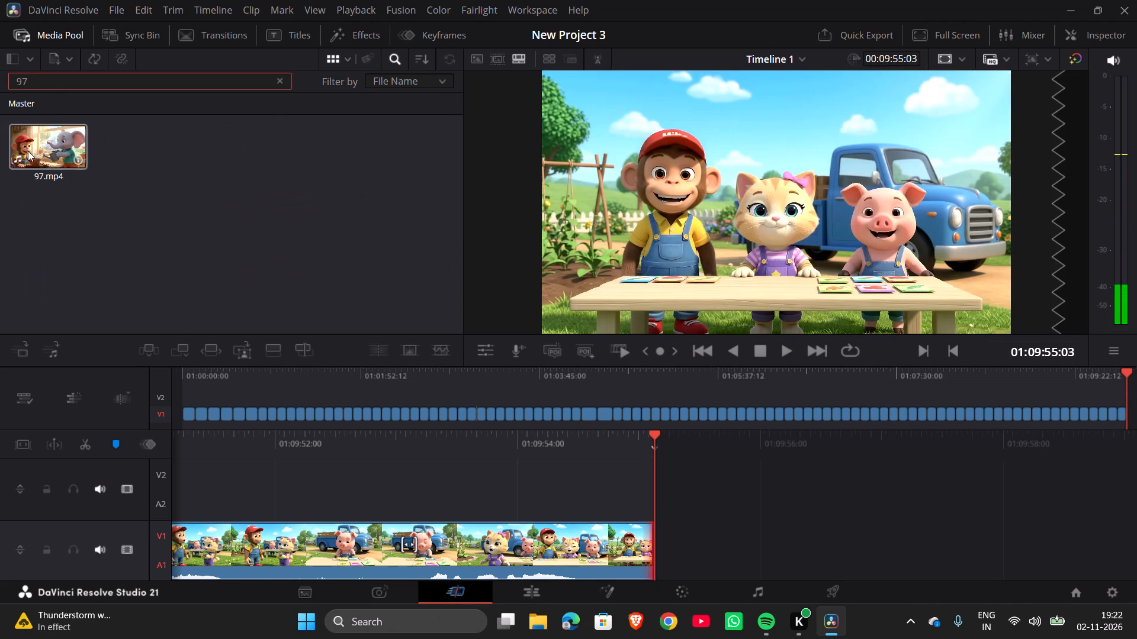
{"action": "left_click_drag", "start_coordinate": [28, 151], "coordinate": [656, 514]}
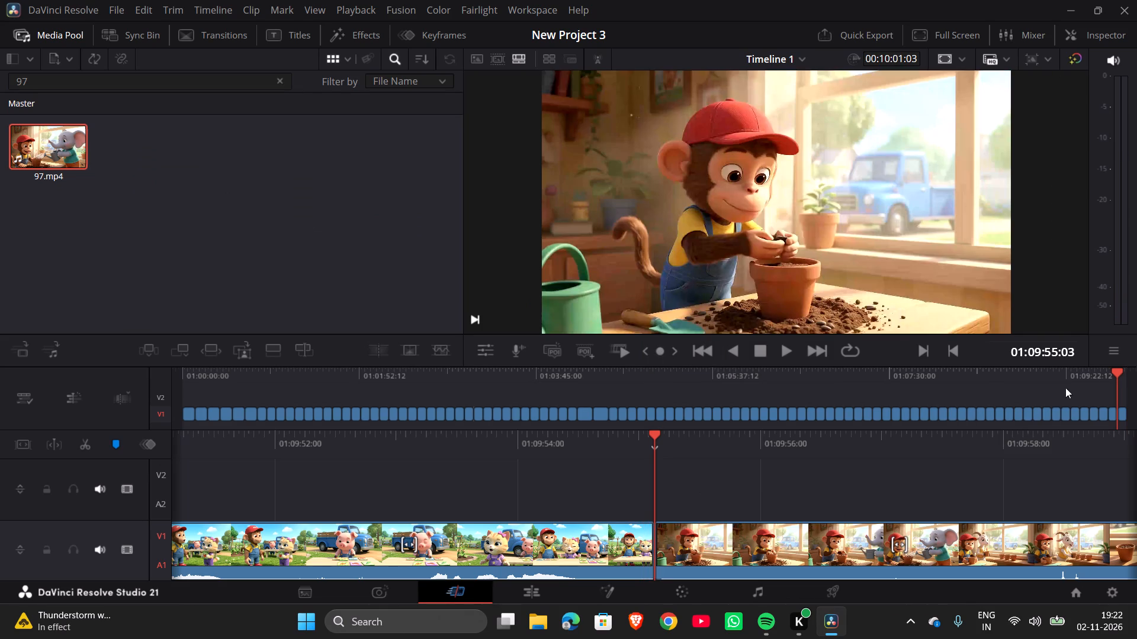
Go to the timeline's end at 01:10:01:03, search the media pool for 98 and place 98.mp4 there on track V1, directly after 97.mp4.
{"action": "left_click_drag", "start_coordinate": [1119, 385], "coordinate": [1136, 388]}
{"action": "left_click", "coordinate": [1136, 388]}
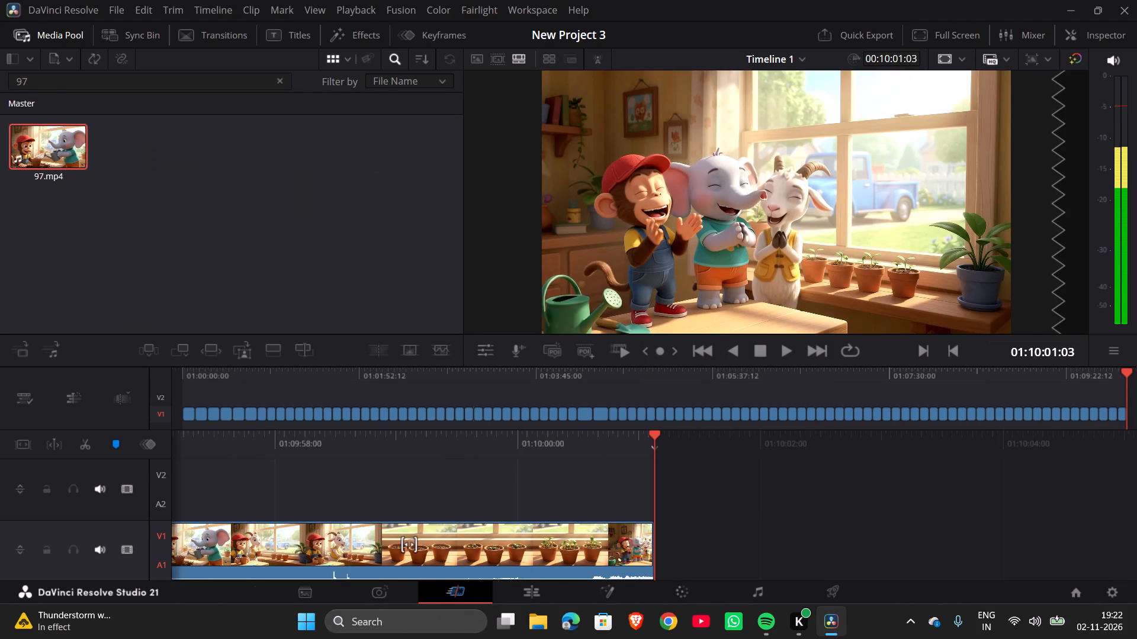
{"action": "left_click", "coordinate": [33, 83]}
{"action": "key", "text": "BackSpace"}
{"action": "key", "text": "8"}
{"action": "left_click_drag", "start_coordinate": [41, 138], "coordinate": [656, 476]}
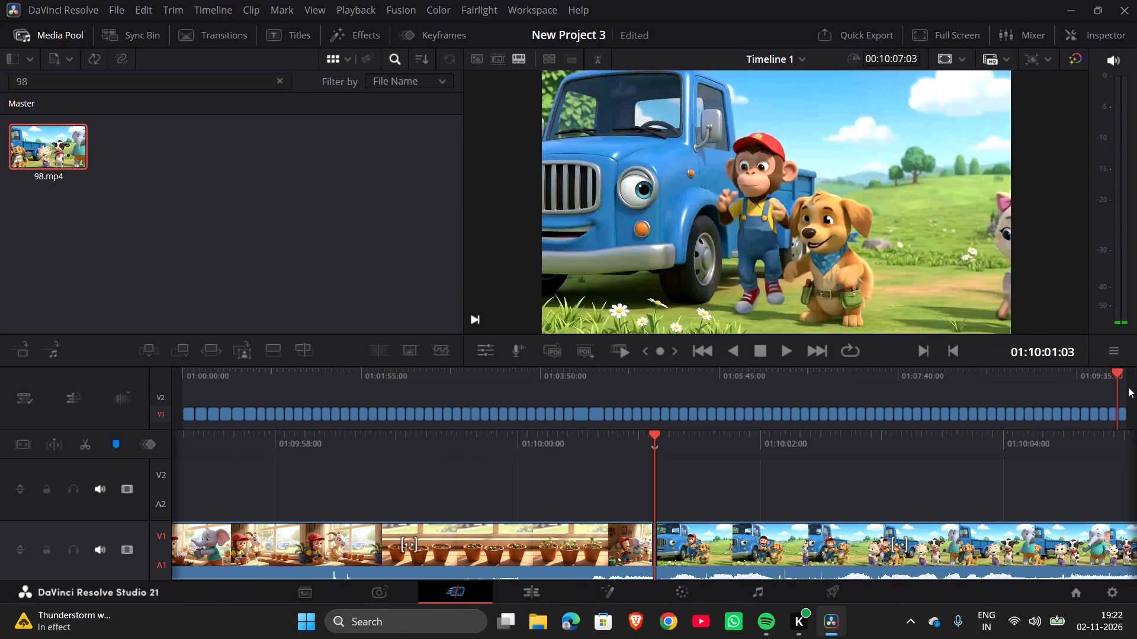
Go to the timeline's end at 01:10:07:03, search the media pool for 99 and place 99.mp4 there on track V1, directly after 98.mp4.
{"action": "left_click_drag", "start_coordinate": [1116, 391], "coordinate": [1133, 392]}
{"action": "left_click", "coordinate": [1133, 392]}
{"action": "left_click", "coordinate": [47, 82]}
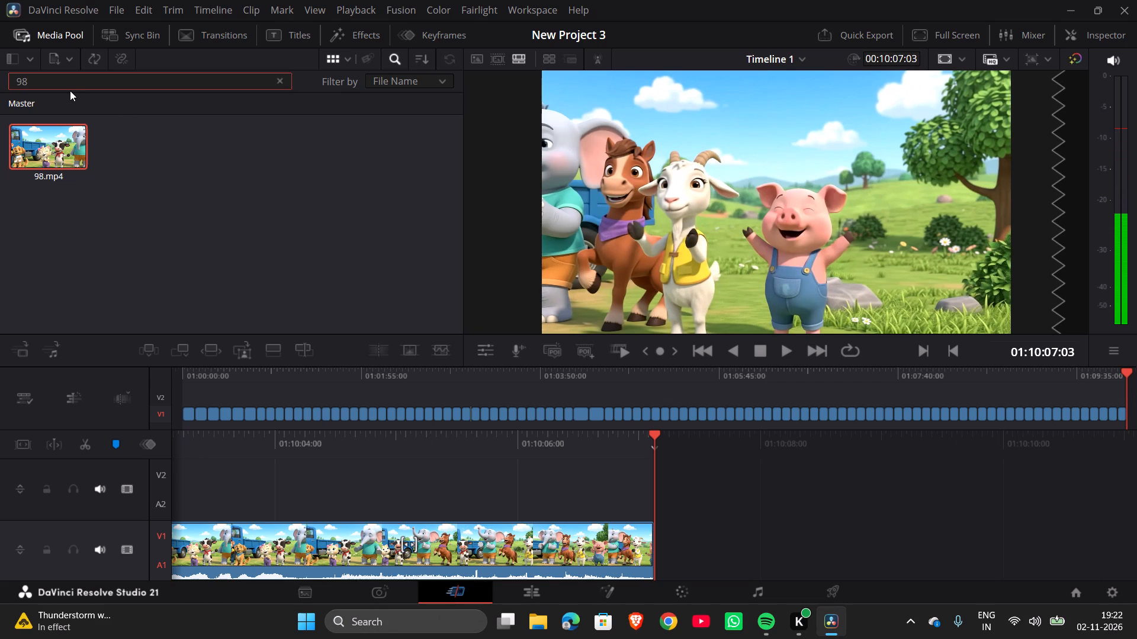
{"action": "key", "text": "BackSpace"}
{"action": "key", "text": "9"}
{"action": "left_click_drag", "start_coordinate": [47, 151], "coordinate": [508, 312]}
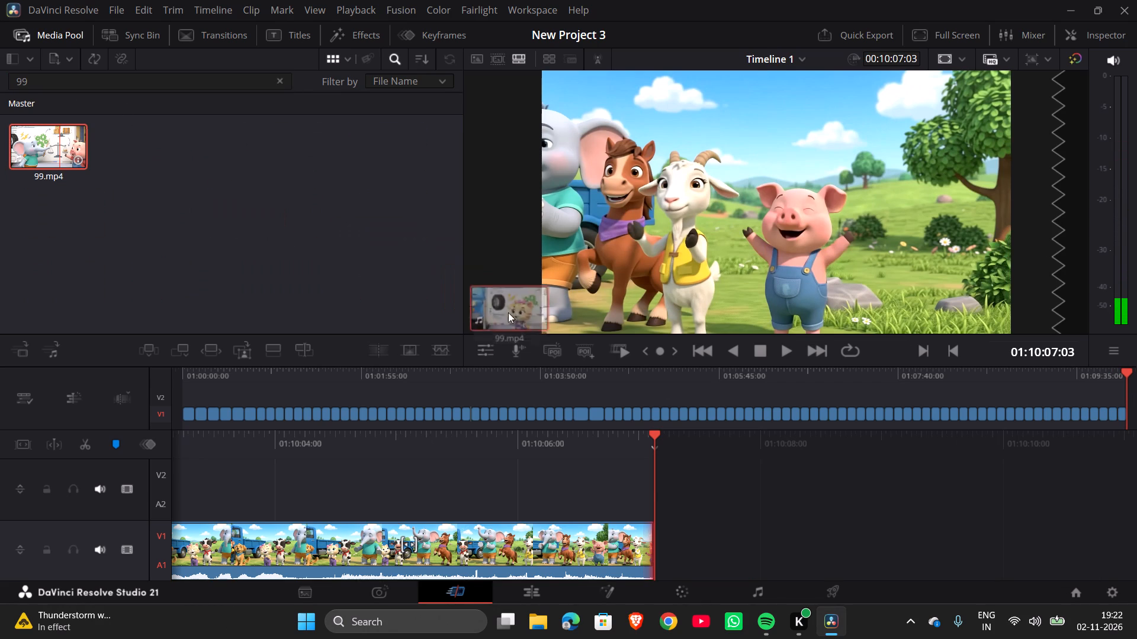
{"action": "left_click_drag", "start_coordinate": [508, 312], "coordinate": [659, 490]}
{"action": "triple_click", "coordinate": [659, 490]}
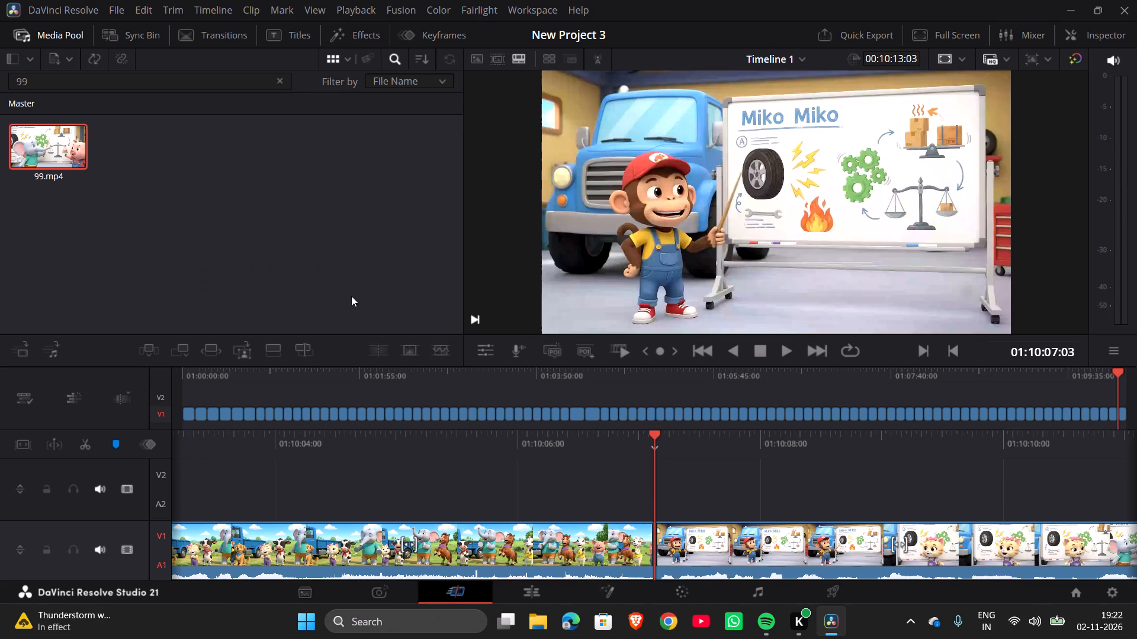
Search the media pool for 100.
{"action": "double_click", "coordinate": [65, 85]}
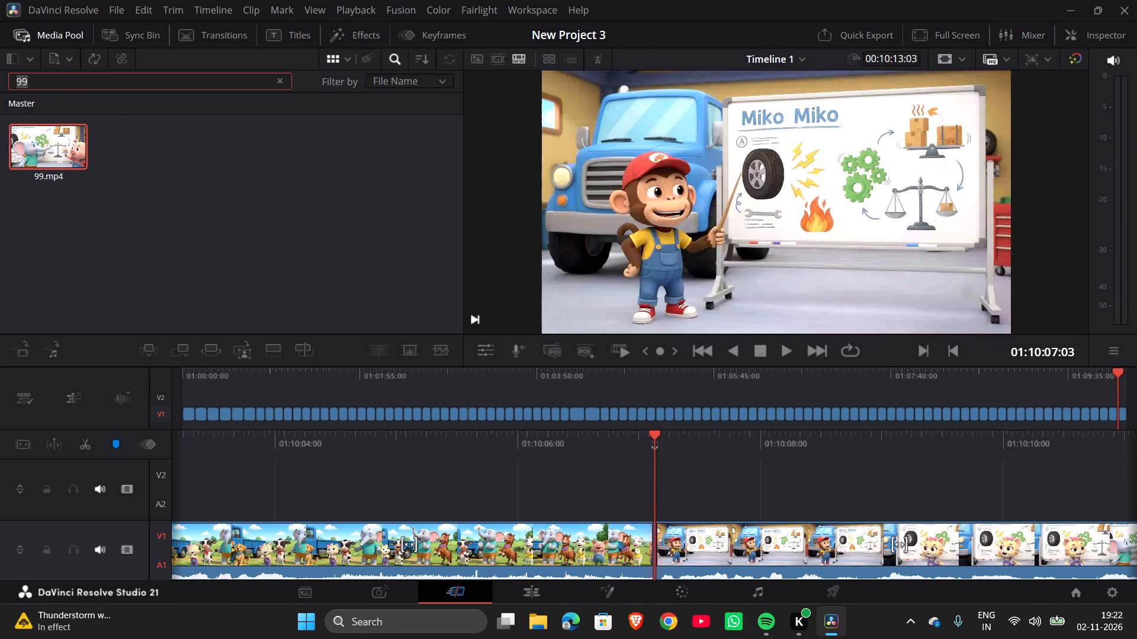
{"action": "type", "text": "100"}
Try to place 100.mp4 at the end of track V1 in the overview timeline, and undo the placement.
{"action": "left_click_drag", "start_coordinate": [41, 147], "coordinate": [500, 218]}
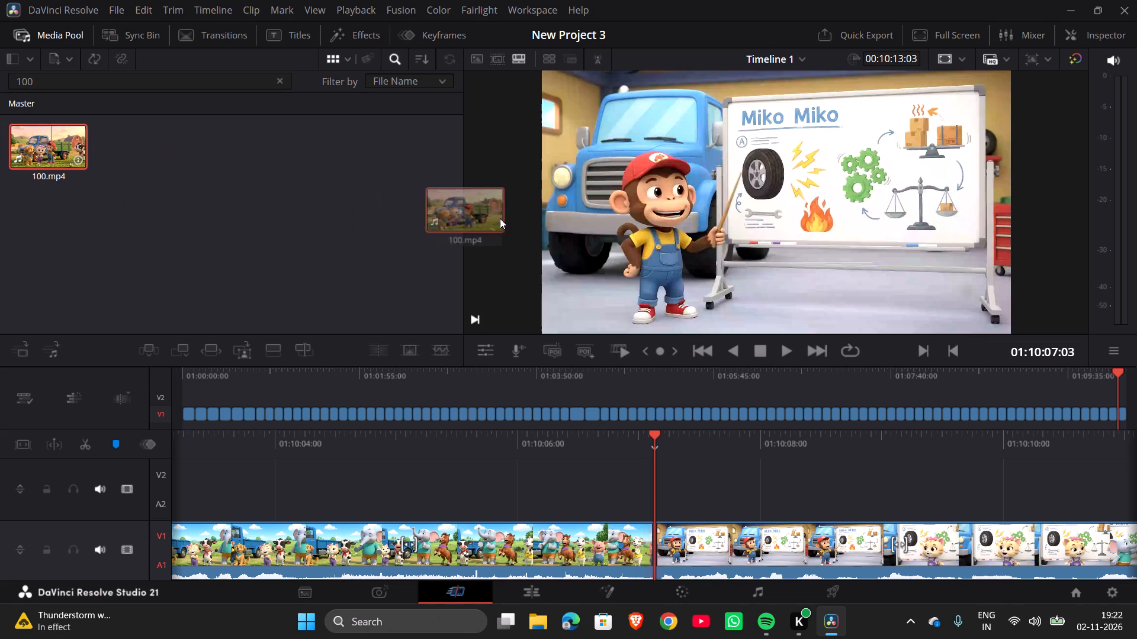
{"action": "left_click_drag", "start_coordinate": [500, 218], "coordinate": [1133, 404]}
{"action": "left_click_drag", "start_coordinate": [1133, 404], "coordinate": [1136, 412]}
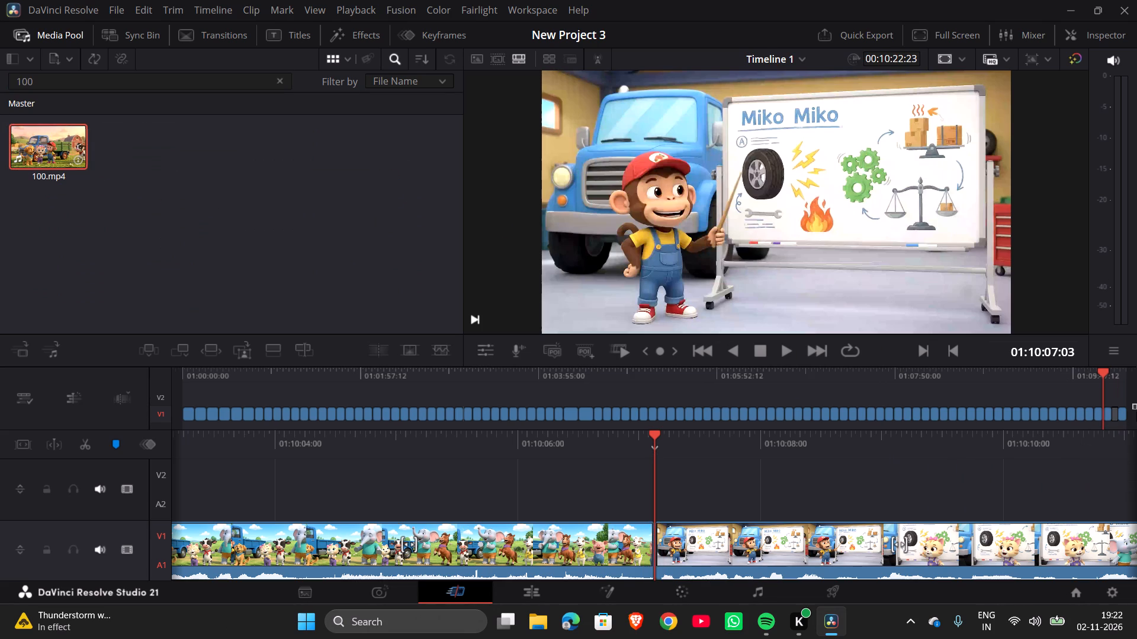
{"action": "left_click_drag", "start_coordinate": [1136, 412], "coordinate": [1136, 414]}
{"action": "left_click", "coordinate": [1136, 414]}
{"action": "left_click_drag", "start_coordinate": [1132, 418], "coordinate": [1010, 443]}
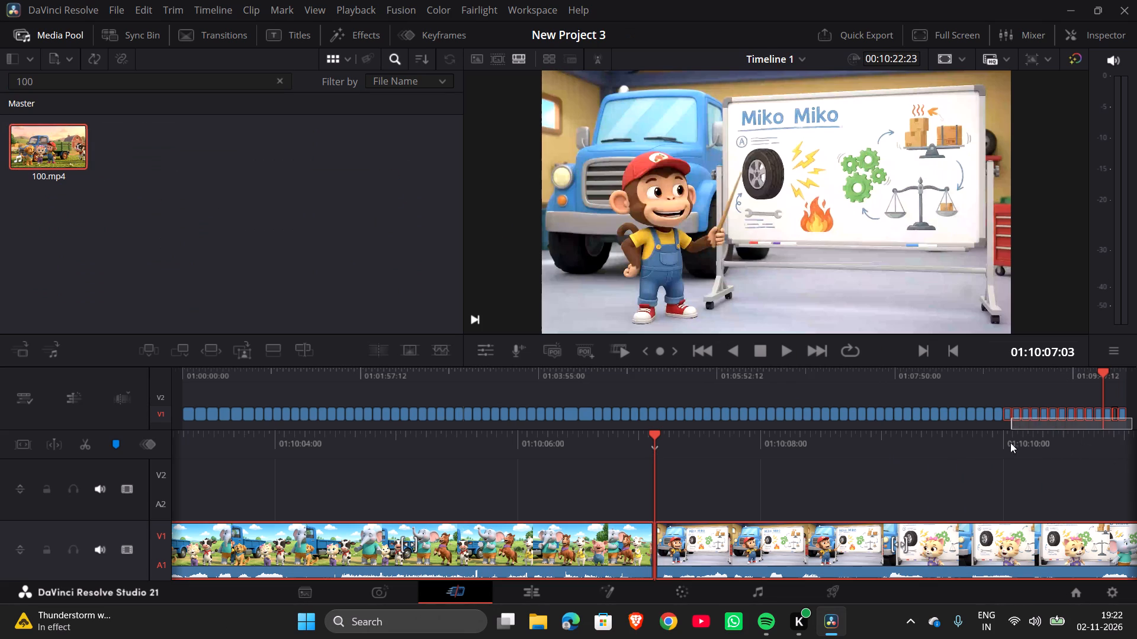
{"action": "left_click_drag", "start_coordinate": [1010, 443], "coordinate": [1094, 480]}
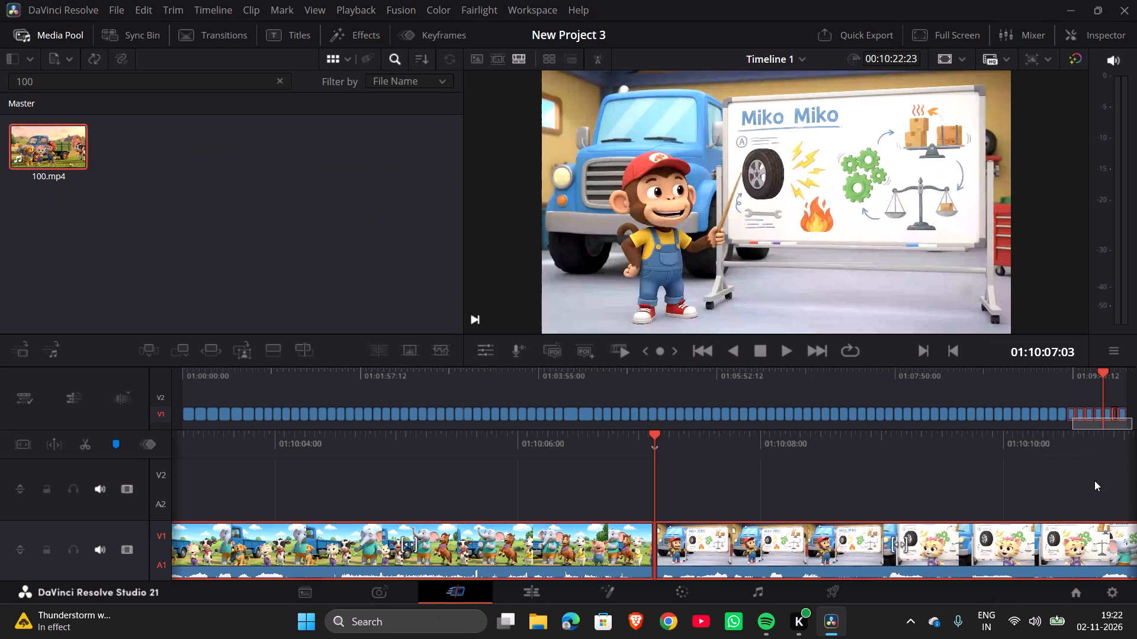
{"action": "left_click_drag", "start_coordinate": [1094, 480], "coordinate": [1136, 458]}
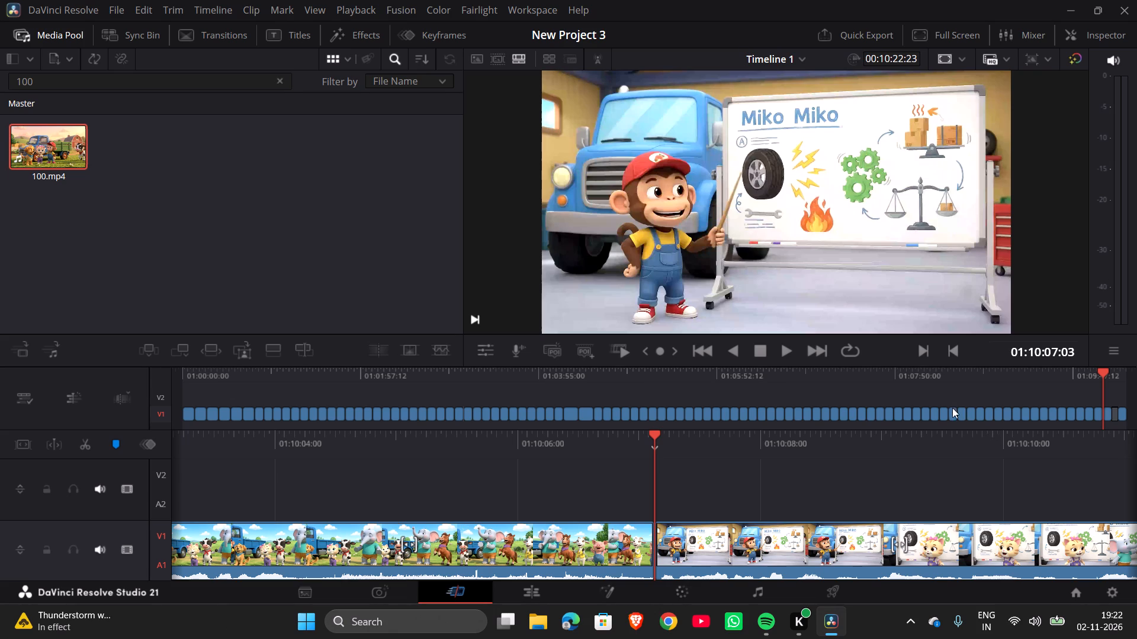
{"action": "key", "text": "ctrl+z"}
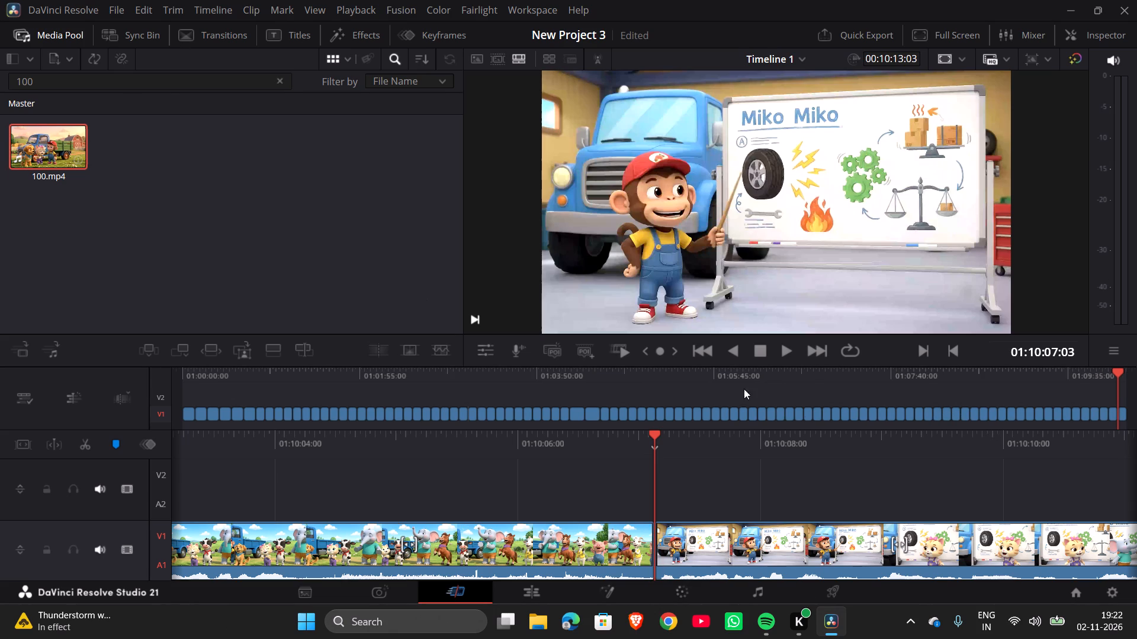
Go to the timeline's end at 01:10:13:03 and place 100.mp4 there on track V1, directly after 99.mp4.
{"action": "left_click_drag", "start_coordinate": [1119, 392], "coordinate": [1136, 399]}
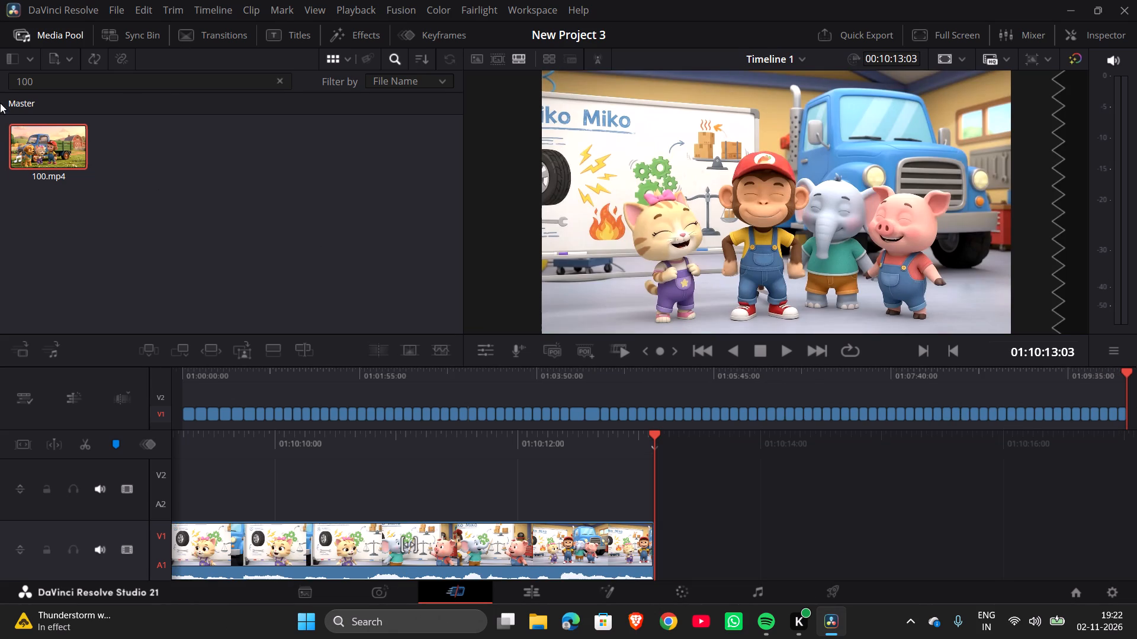
{"action": "left_click_drag", "start_coordinate": [31, 138], "coordinate": [678, 511]}
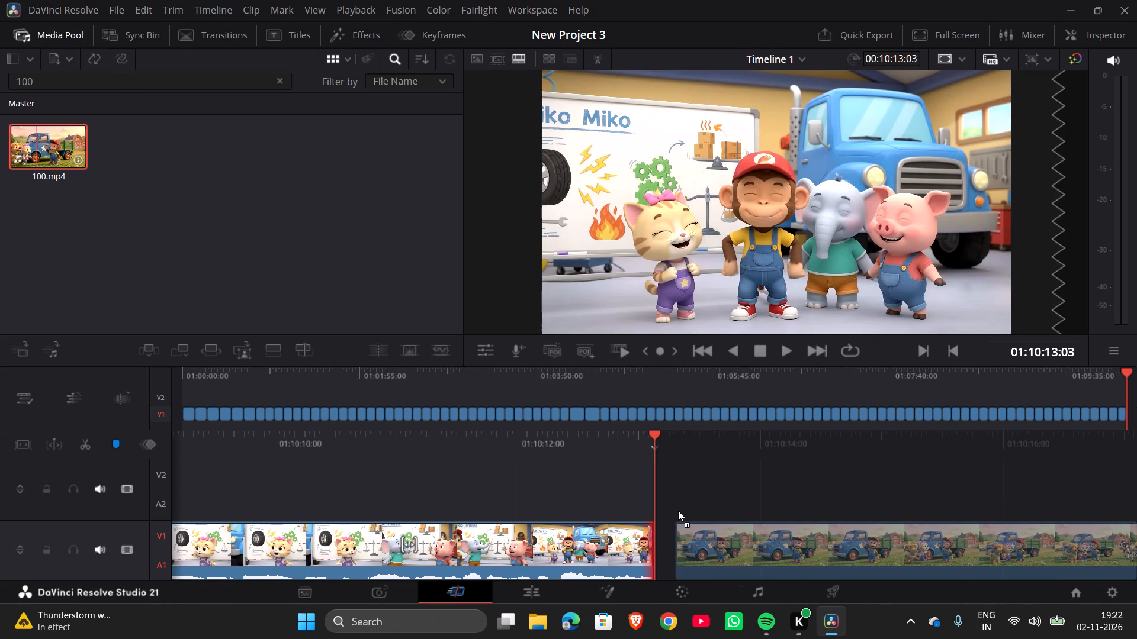
{"action": "left_click_drag", "start_coordinate": [678, 511], "coordinate": [670, 546]}
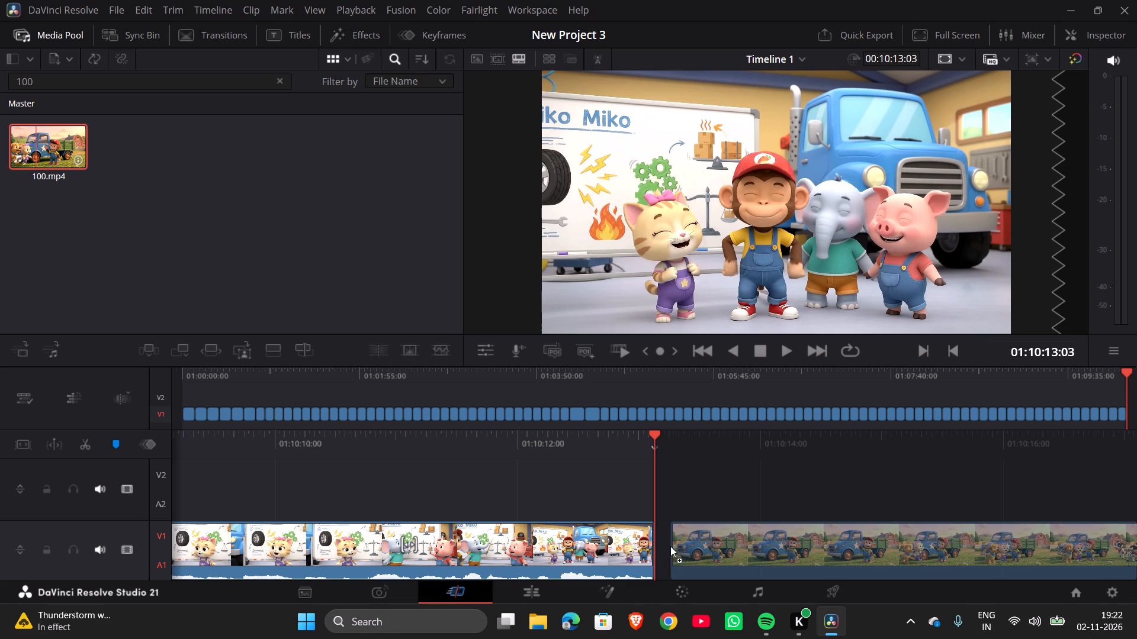
{"action": "left_click_drag", "start_coordinate": [670, 546], "coordinate": [658, 548]}
{"action": "left_click", "coordinate": [780, 466]}
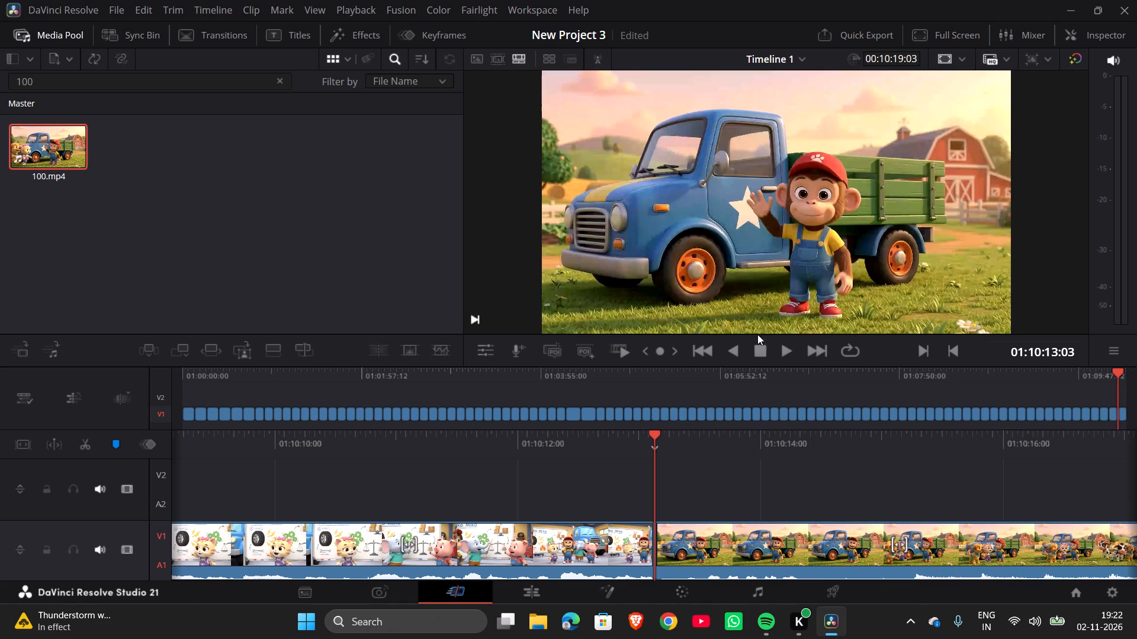
Switch to Spotify, pause the playing song, close its window and return to DaVinci Resolve.
{"action": "left_click", "coordinate": [776, 625]}
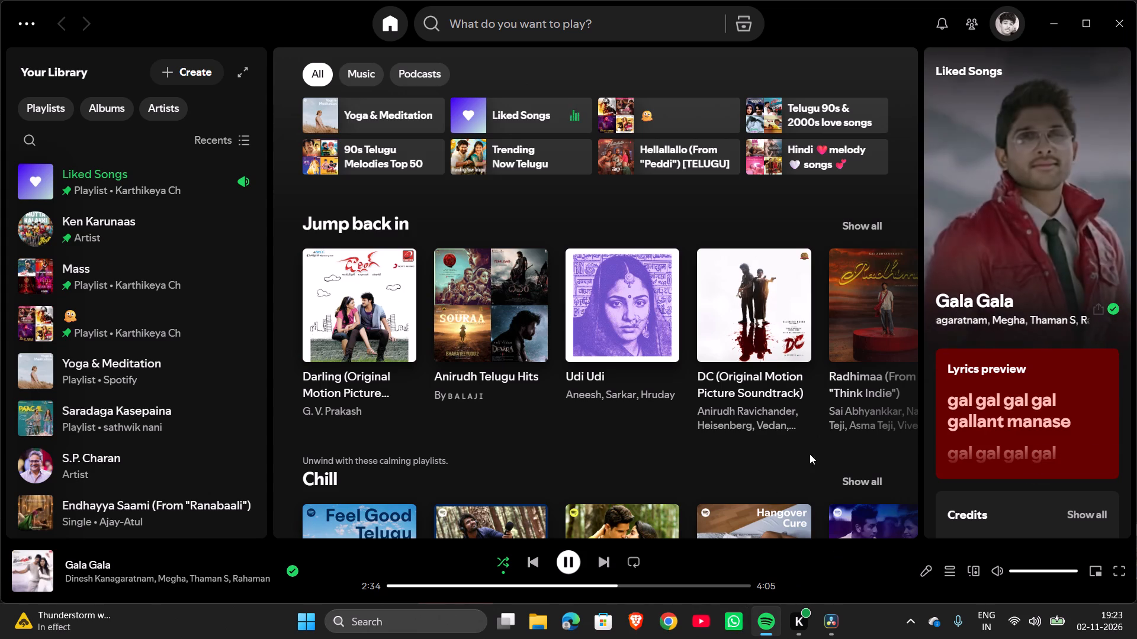
{"action": "left_click", "coordinate": [562, 561]}
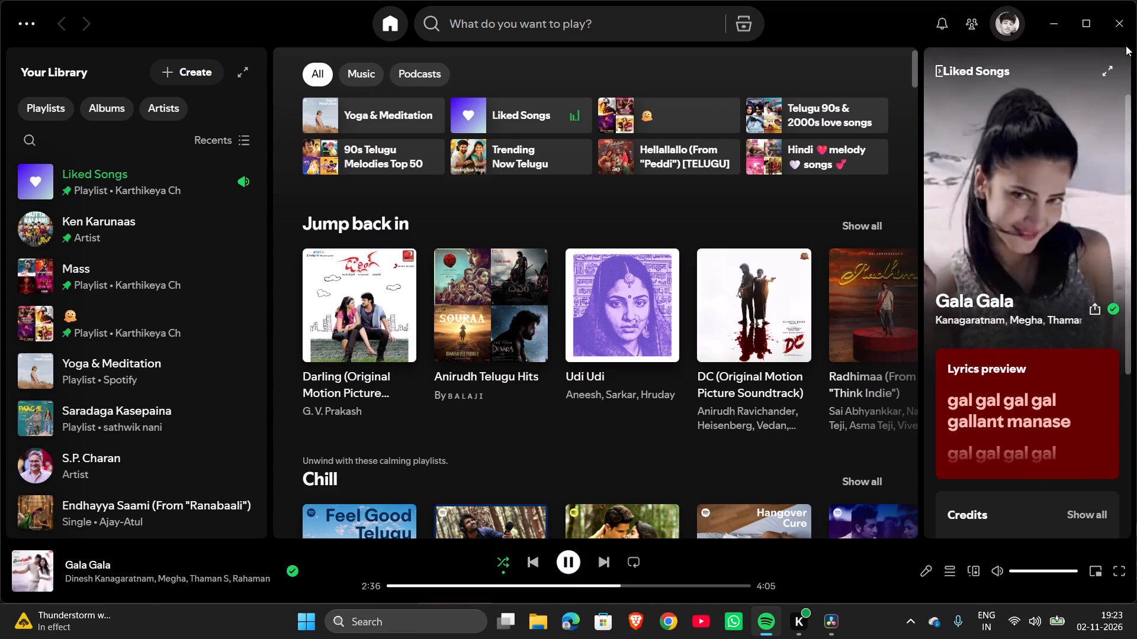
{"action": "left_click", "coordinate": [1114, 25]}
{"action": "left_click", "coordinate": [823, 637]}
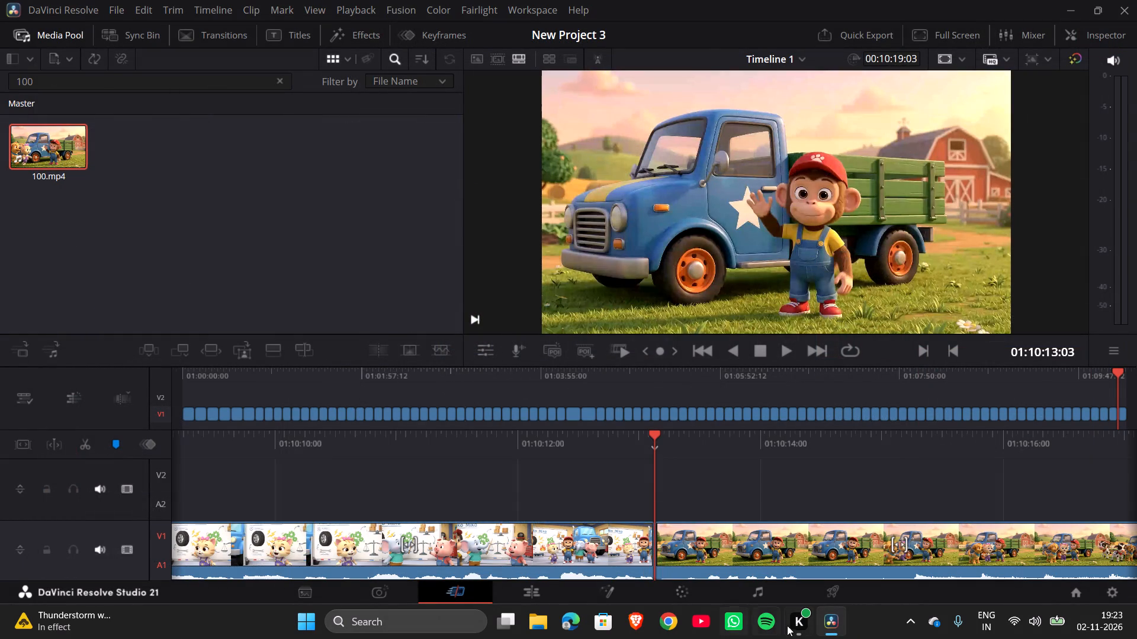